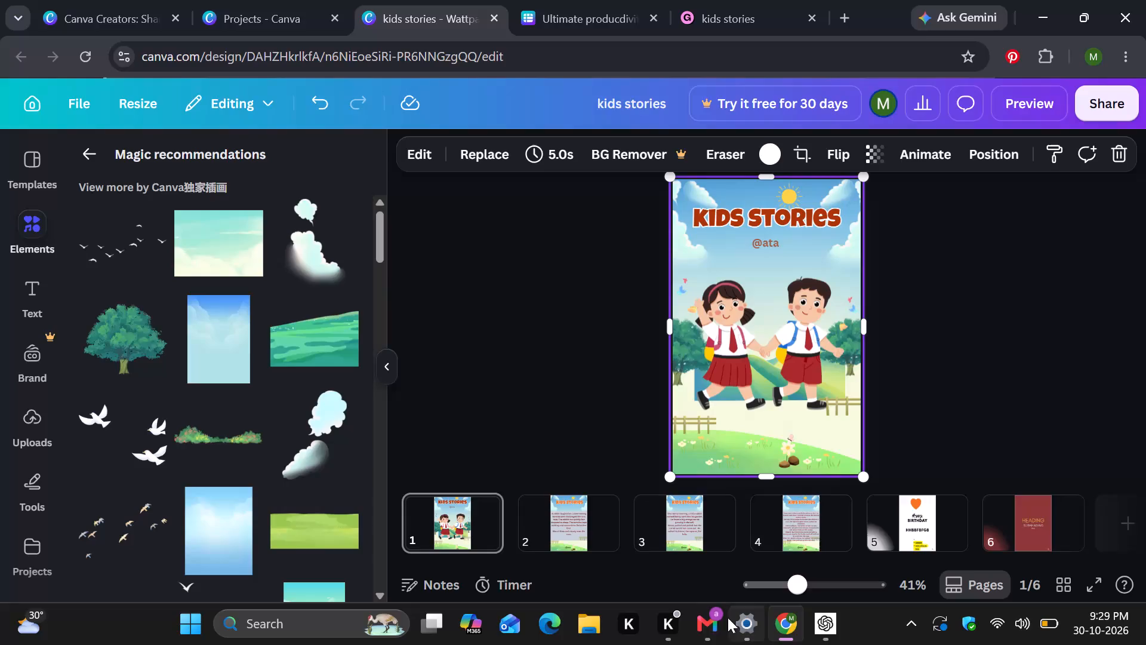
Switch to the Gumroad editing page of the kids stories product.
{"action": "left_click", "coordinate": [787, 623]}
{"action": "left_click", "coordinate": [747, 21]}
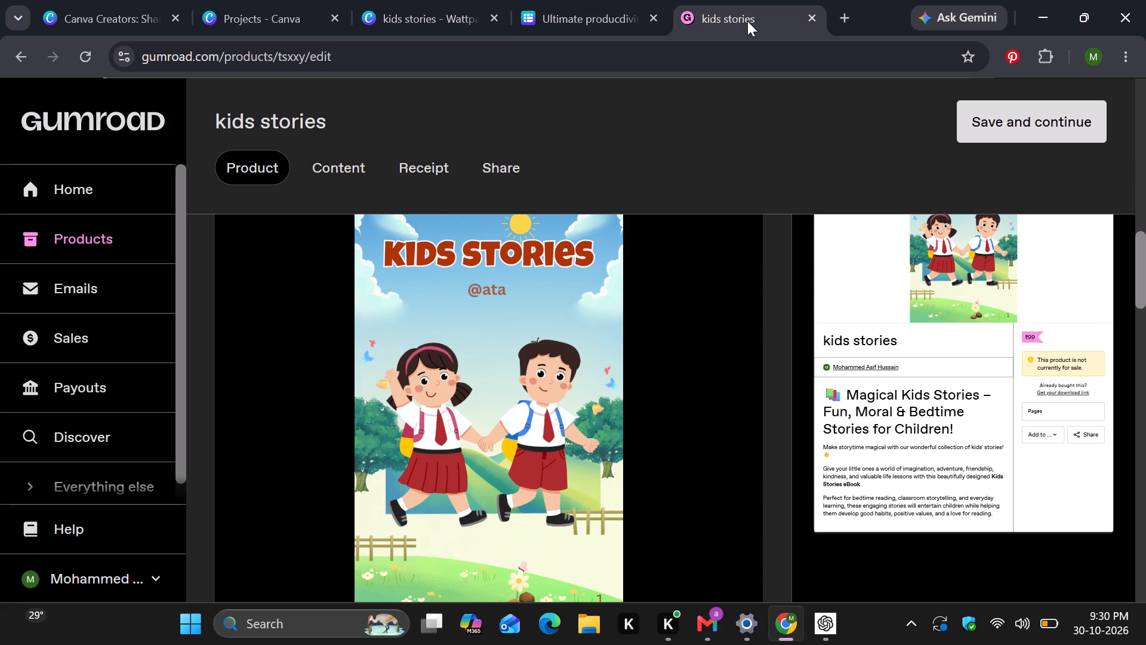
Review the kids stories product details on Gumroad, including the cover image, description and URL.
{"action": "left_click", "coordinate": [770, 296]}
{"action": "key", "text": "Up"}
{"action": "key", "text": "Up"}
{"action": "key", "text": "Up"}
{"action": "key", "text": "Up"}
{"action": "key", "text": "Up"}
{"action": "key", "text": "Up"}
{"action": "key", "text": "Up"}
{"action": "key", "text": "Up"}
{"action": "key", "text": "Up"}
{"action": "key", "text": "Up"}
{"action": "key", "text": "Up"}
{"action": "key", "text": "Up"}
{"action": "key", "text": "Up"}
{"action": "key", "text": "Up"}
{"action": "key", "text": "Up"}
{"action": "key", "text": "Up"}
{"action": "key", "text": "Down"}
{"action": "key", "text": "Down"}
{"action": "key", "text": "Down"}
{"action": "key", "text": "Down"}
{"action": "key", "text": "Down"}
{"action": "key", "text": "Down"}
{"action": "key", "text": "Down"}
{"action": "key", "text": "Down"}
{"action": "key", "text": "Down"}
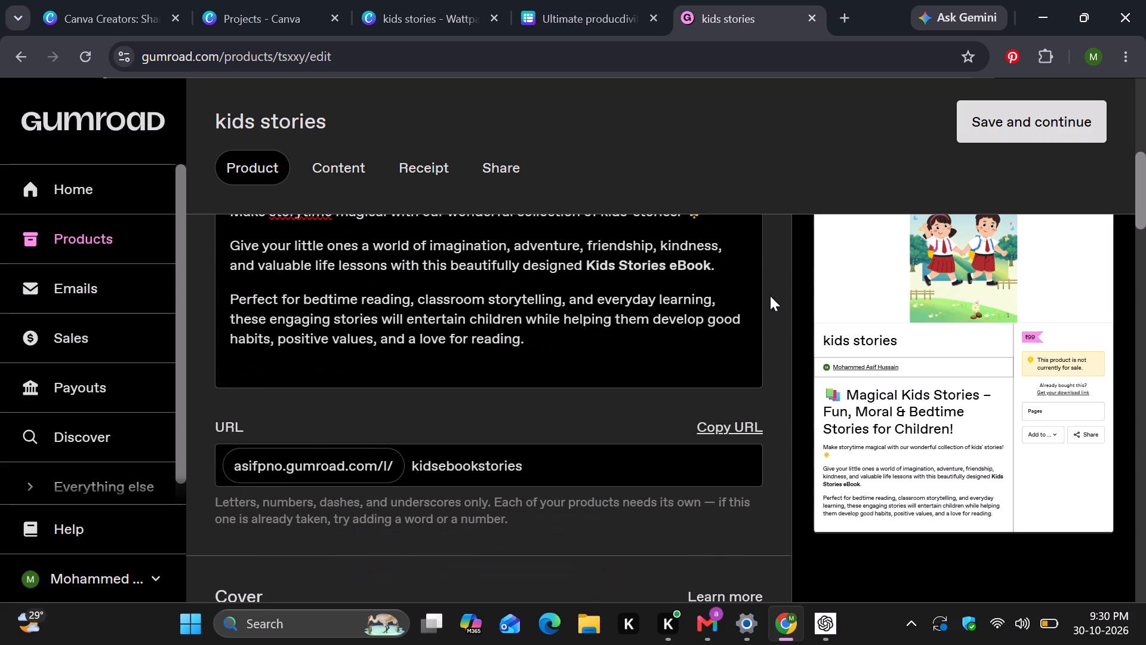
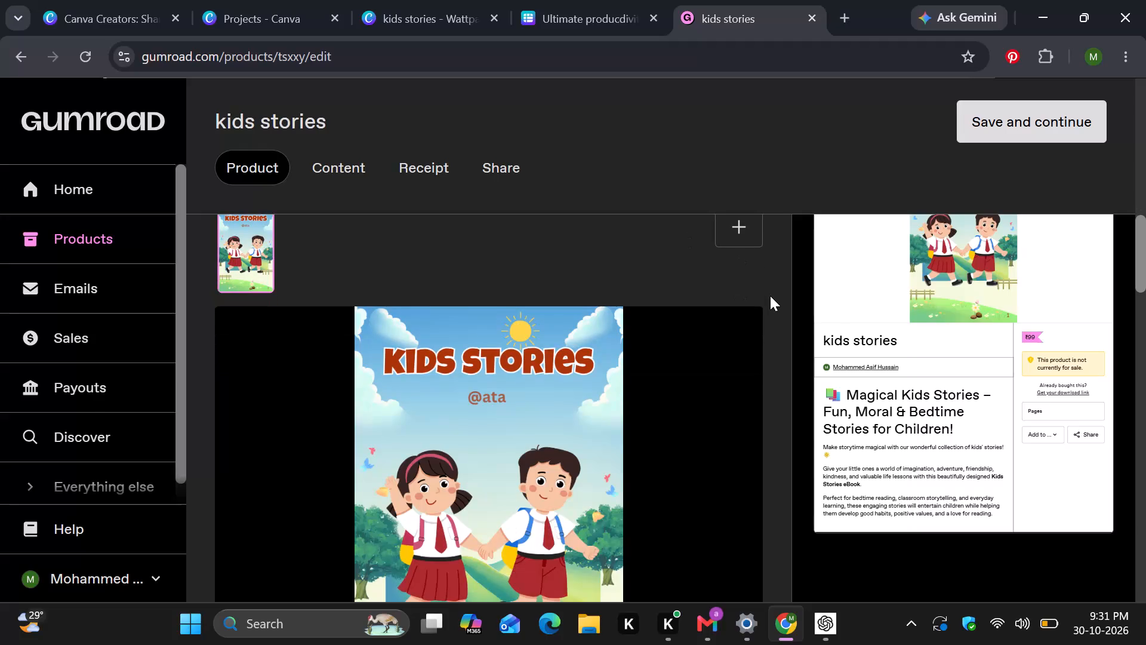
Examine the cover image section of the kids stories product.
{"action": "key", "text": "Down"}
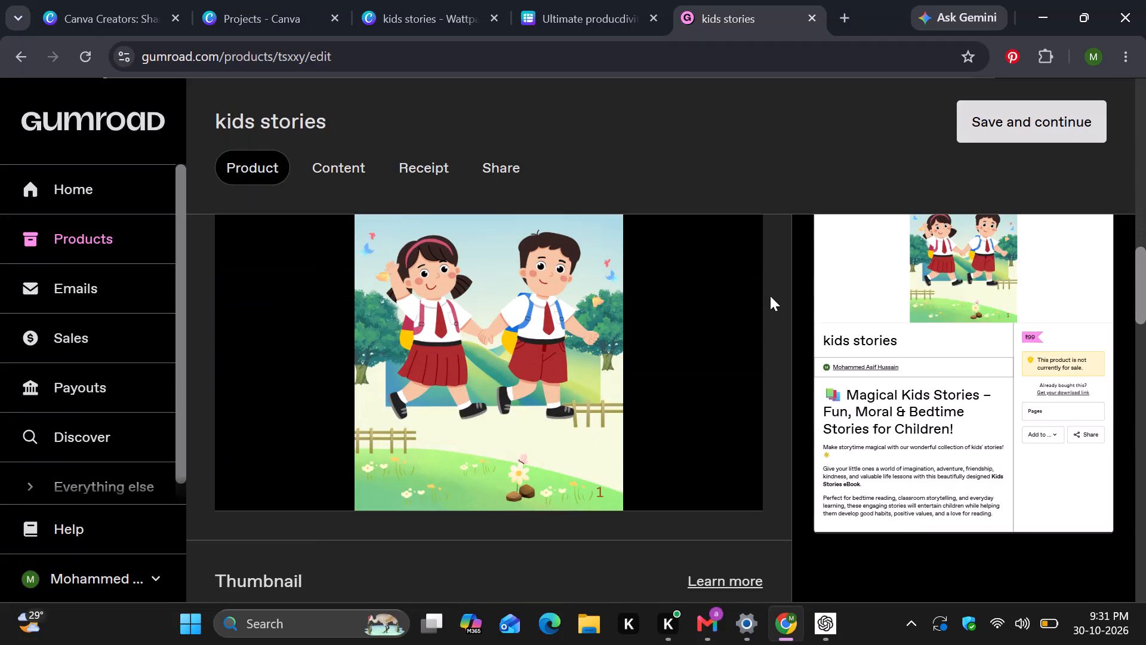
{"action": "left_click", "coordinate": [698, 331]}
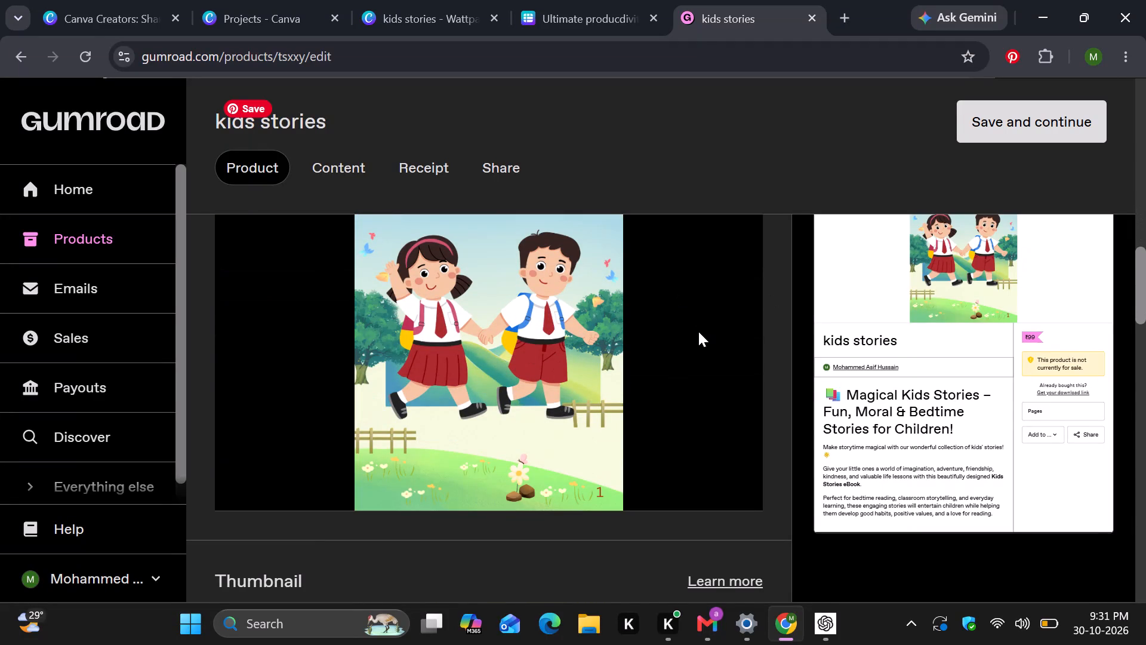
{"action": "key", "text": "Up"}
{"action": "key", "text": "Up"}
{"action": "key", "text": "Up"}
{"action": "key", "text": "Up"}
{"action": "key", "text": "Up"}
{"action": "key", "text": "Up"}
{"action": "key", "text": "Up"}
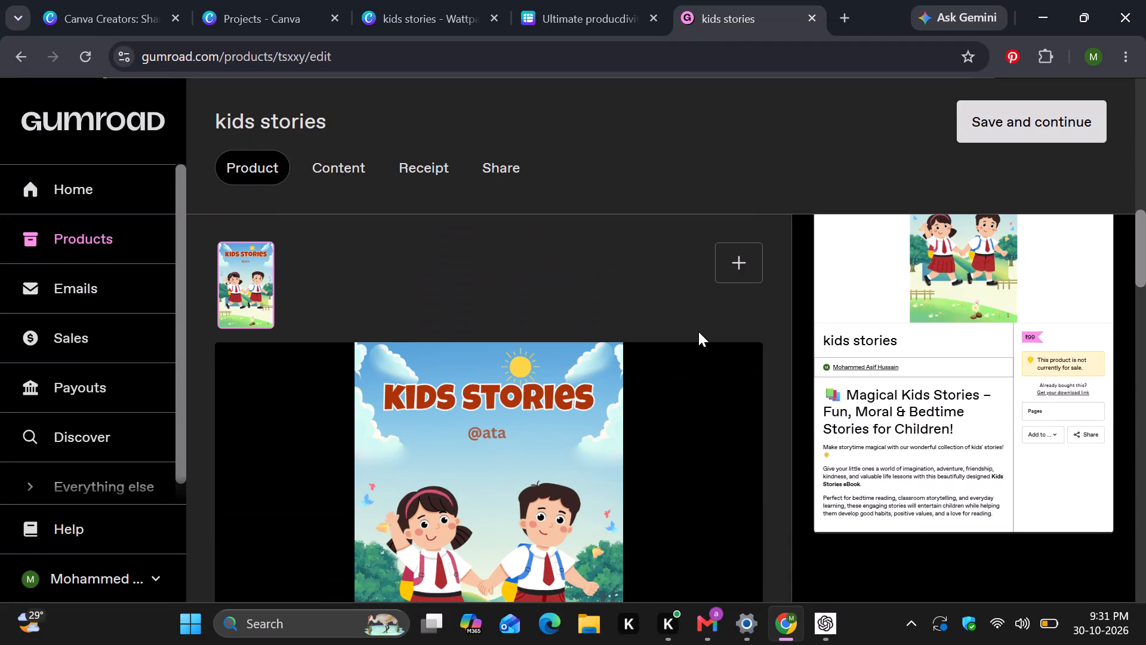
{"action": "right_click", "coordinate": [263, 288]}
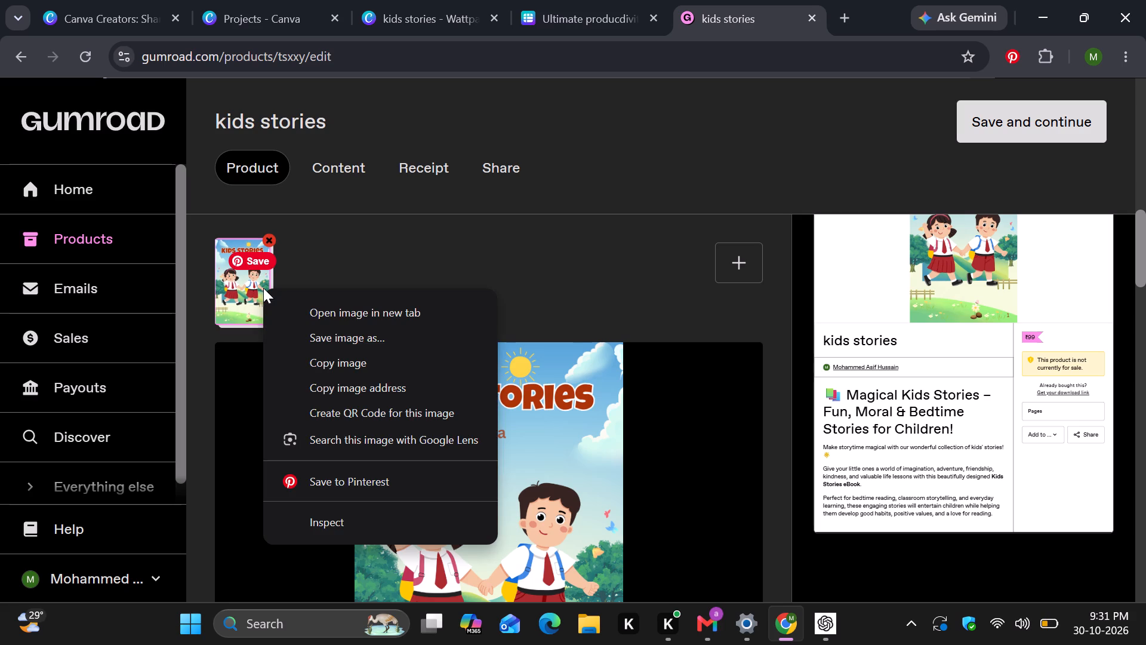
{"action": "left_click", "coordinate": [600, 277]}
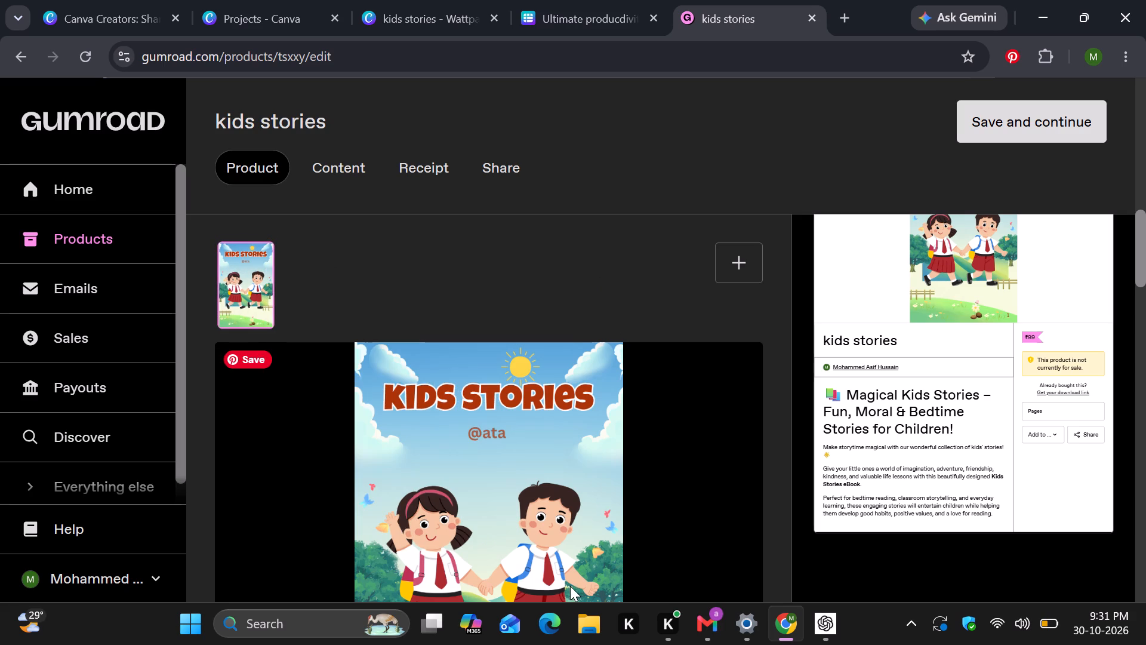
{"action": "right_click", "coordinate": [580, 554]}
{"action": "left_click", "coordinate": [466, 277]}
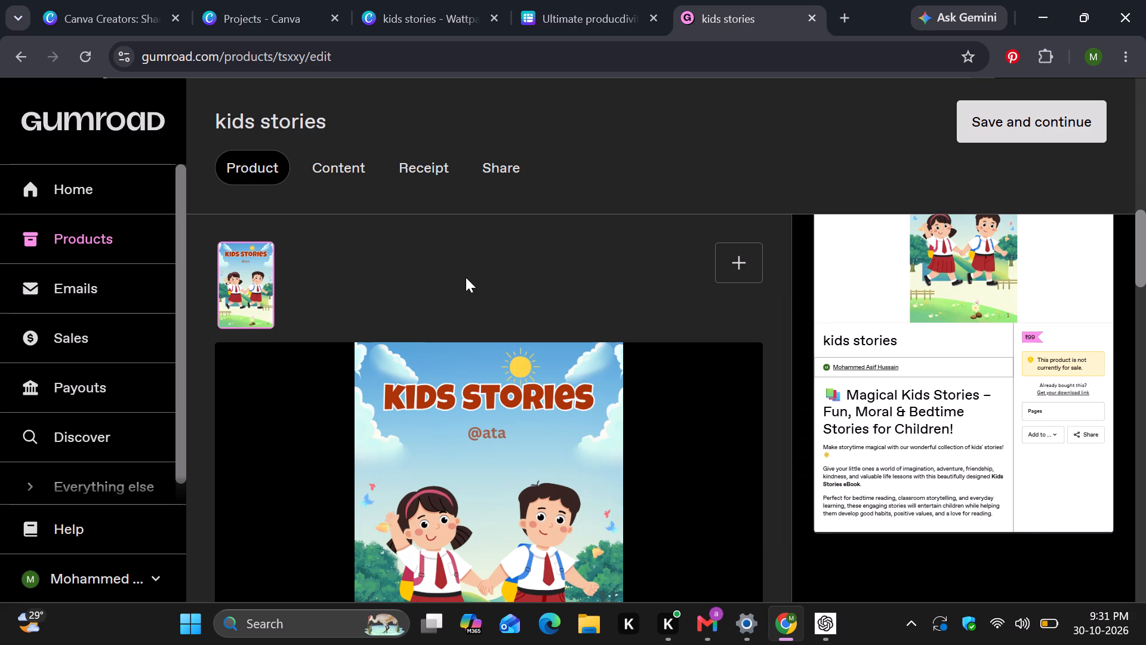
Examine the large cover preview and the Thumbnail section, including its image size requirements.
{"action": "key", "text": "Down"}
{"action": "key", "text": "Down"}
{"action": "key", "text": "Down"}
{"action": "key", "text": "Down"}
{"action": "key", "text": "Down"}
{"action": "key", "text": "Down"}
{"action": "key", "text": "Down"}
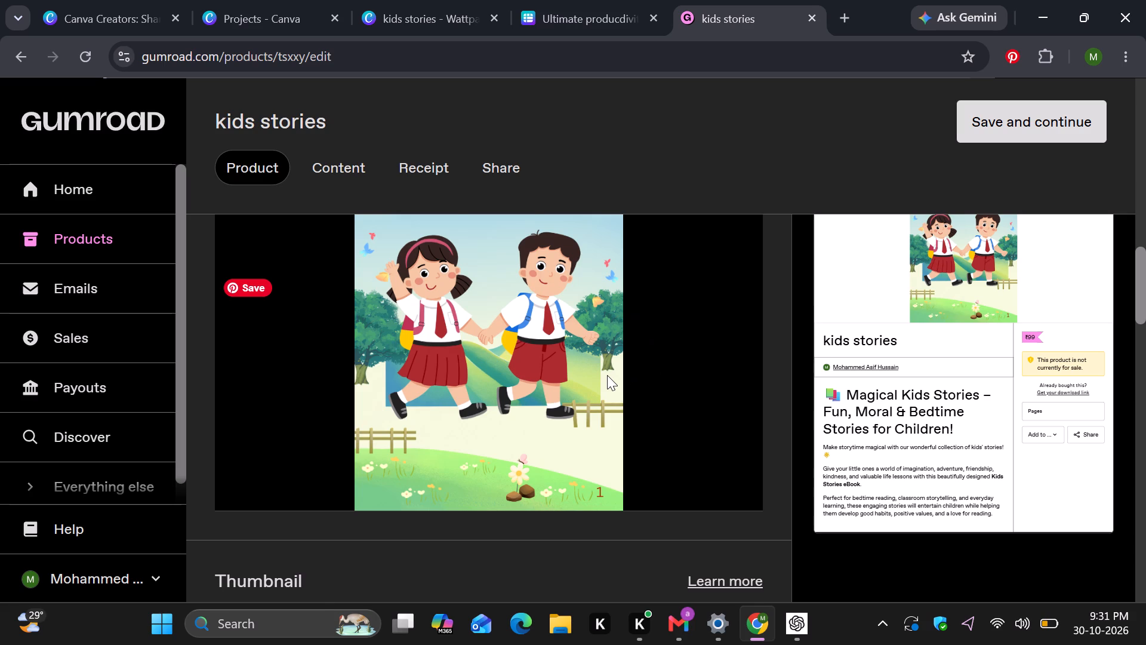
{"action": "key", "text": "Down"}
{"action": "key", "text": "Down"}
{"action": "key", "text": "Down"}
{"action": "key", "text": "Down"}
{"action": "key", "text": "Down"}
{"action": "key", "text": "Down"}
{"action": "key", "text": "Down"}
{"action": "key", "text": "Down"}
{"action": "key", "text": "Down"}
{"action": "key", "text": "Down"}
{"action": "key", "text": "Down"}
{"action": "key", "text": "Down"}
{"action": "key", "text": "Down"}
{"action": "key", "text": "Up"}
{"action": "key", "text": "Up"}
{"action": "key", "text": "Up"}
{"action": "key", "text": "Up"}
{"action": "key", "text": "Up"}
{"action": "key", "text": "Up"}
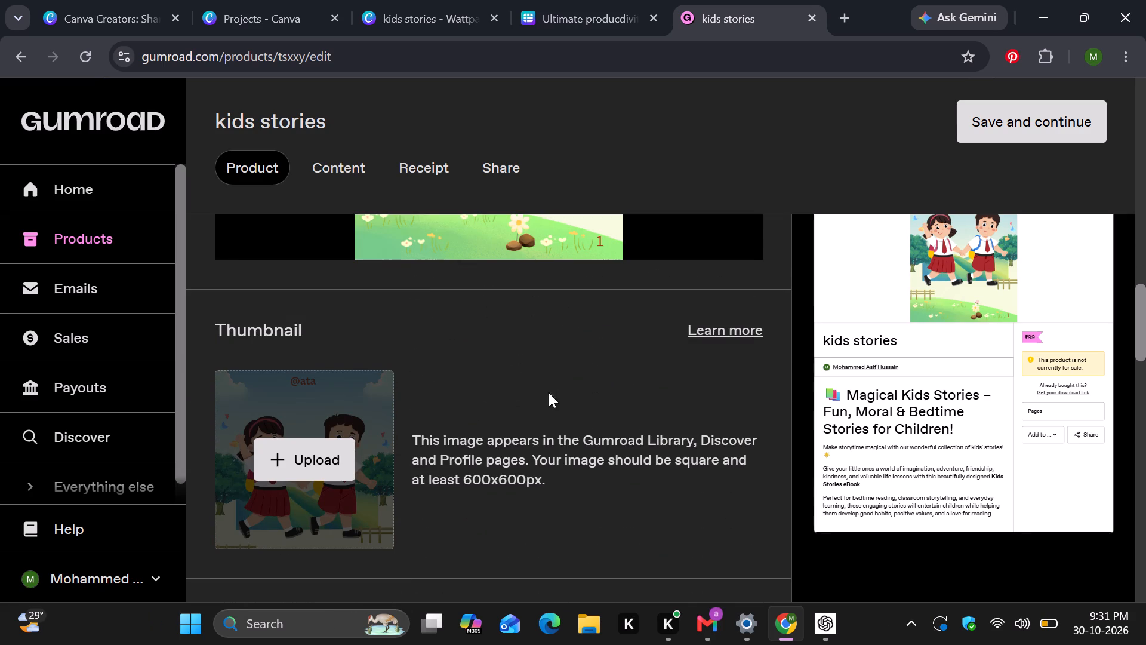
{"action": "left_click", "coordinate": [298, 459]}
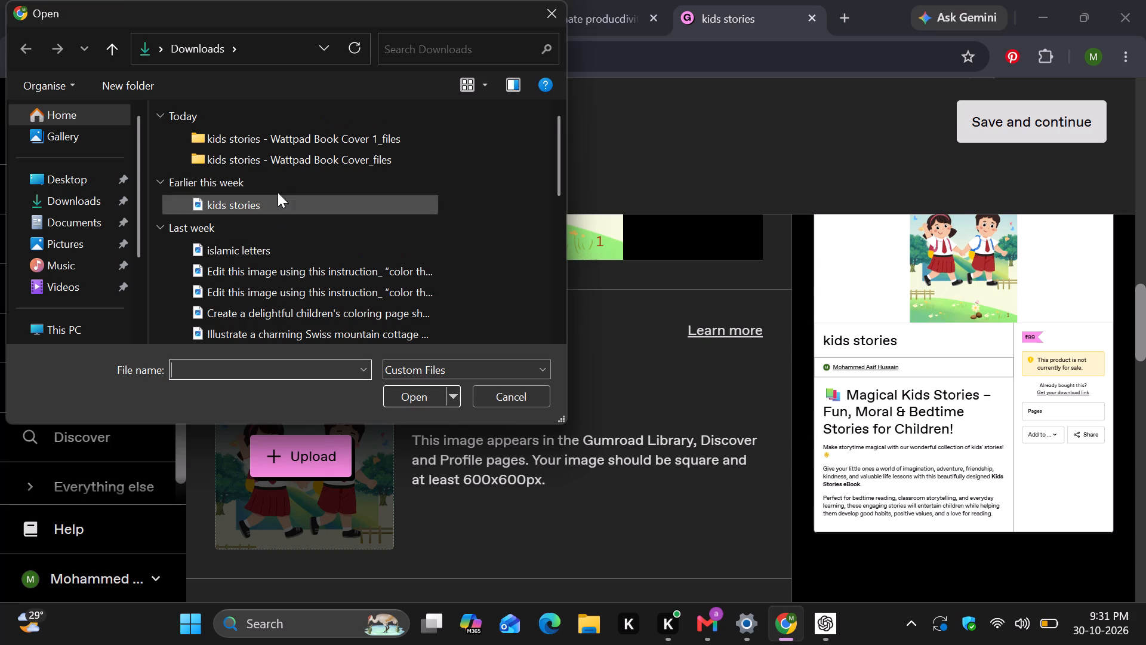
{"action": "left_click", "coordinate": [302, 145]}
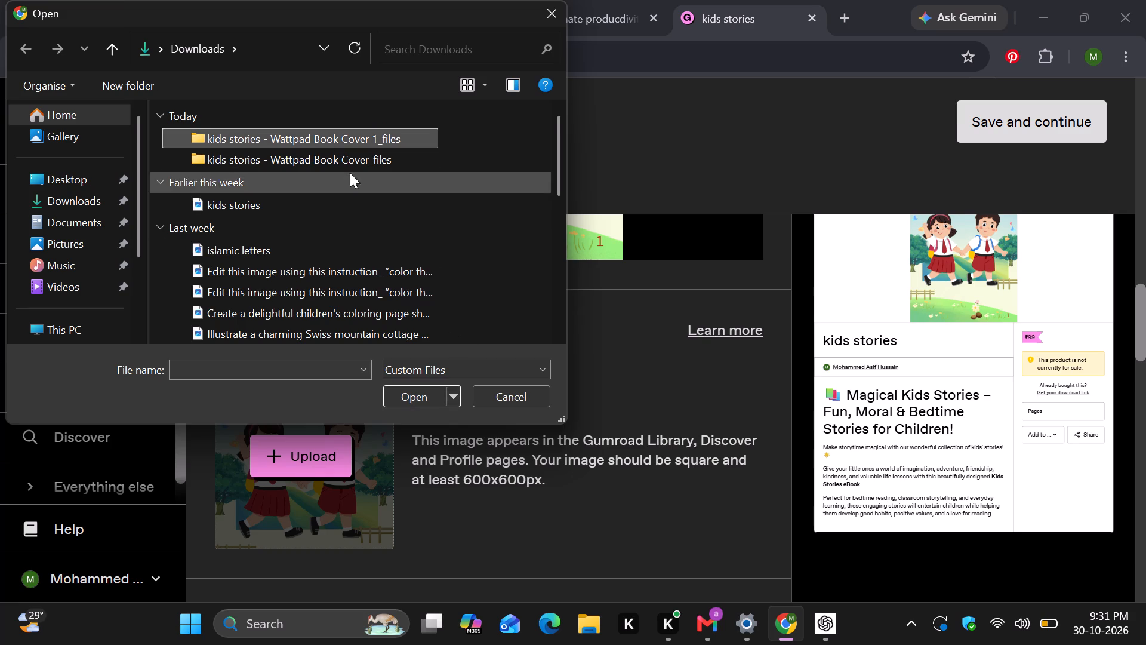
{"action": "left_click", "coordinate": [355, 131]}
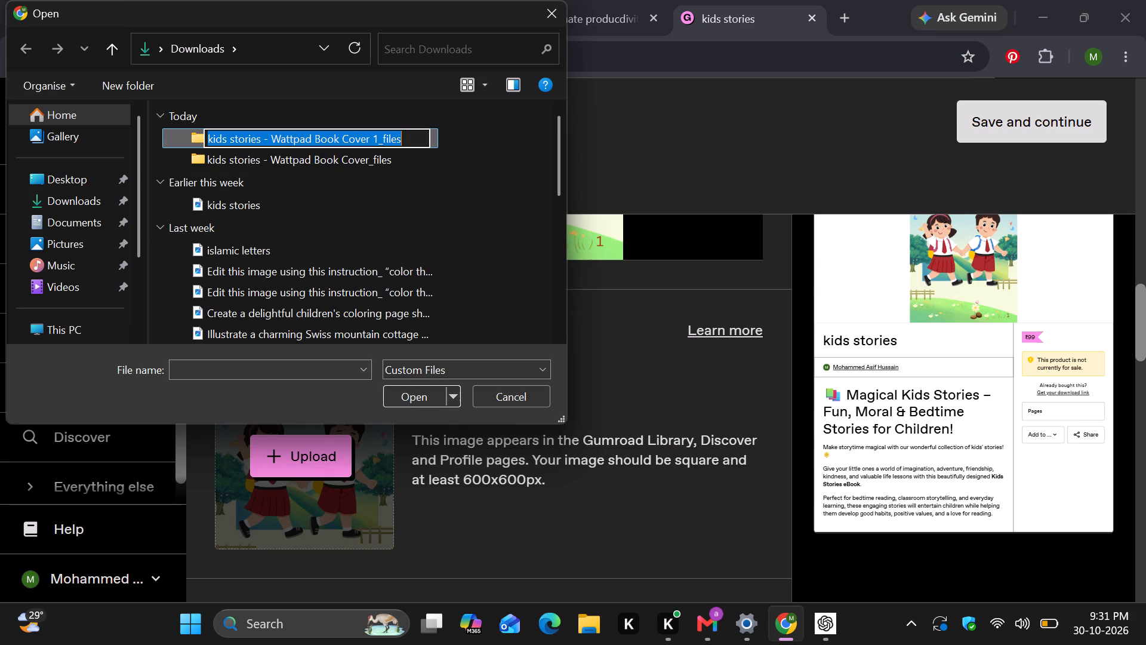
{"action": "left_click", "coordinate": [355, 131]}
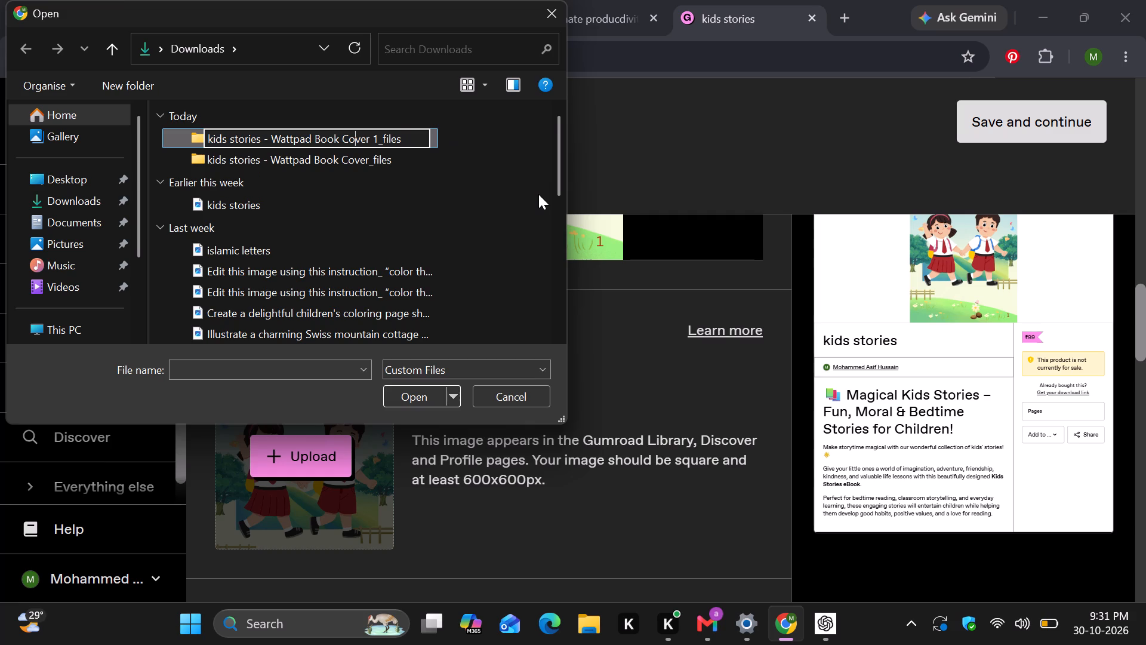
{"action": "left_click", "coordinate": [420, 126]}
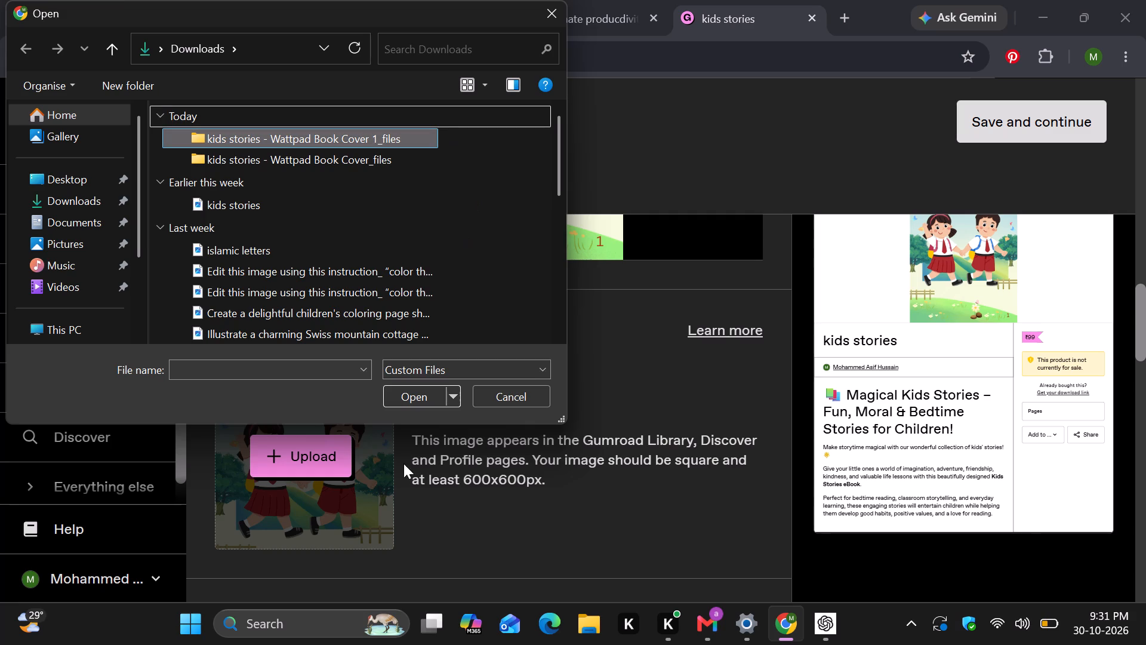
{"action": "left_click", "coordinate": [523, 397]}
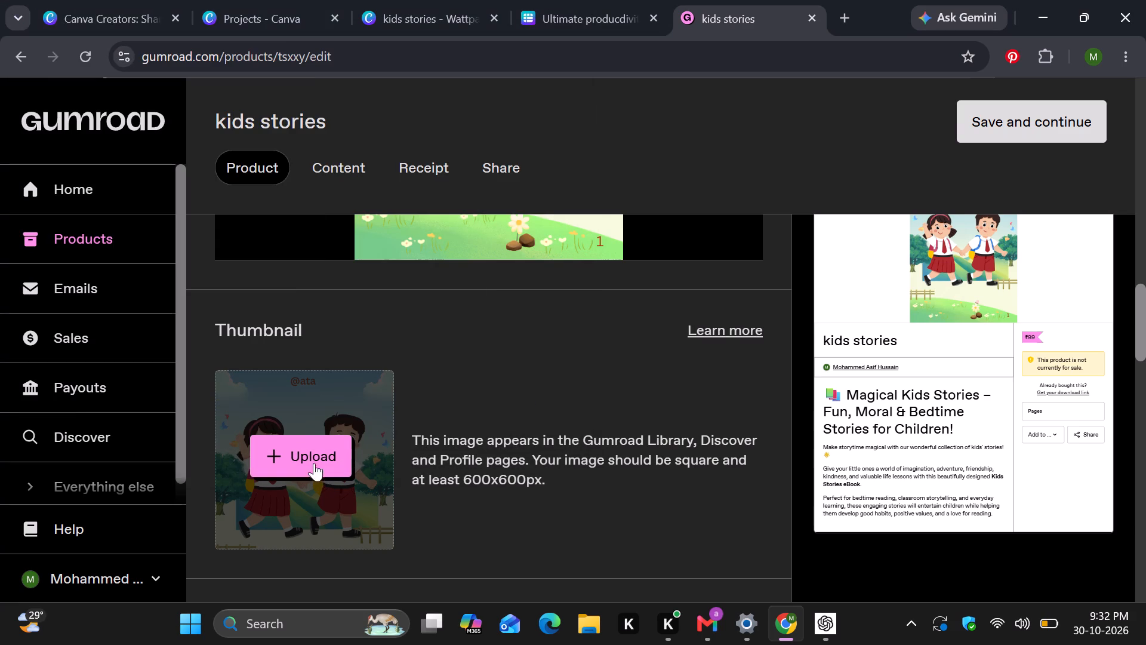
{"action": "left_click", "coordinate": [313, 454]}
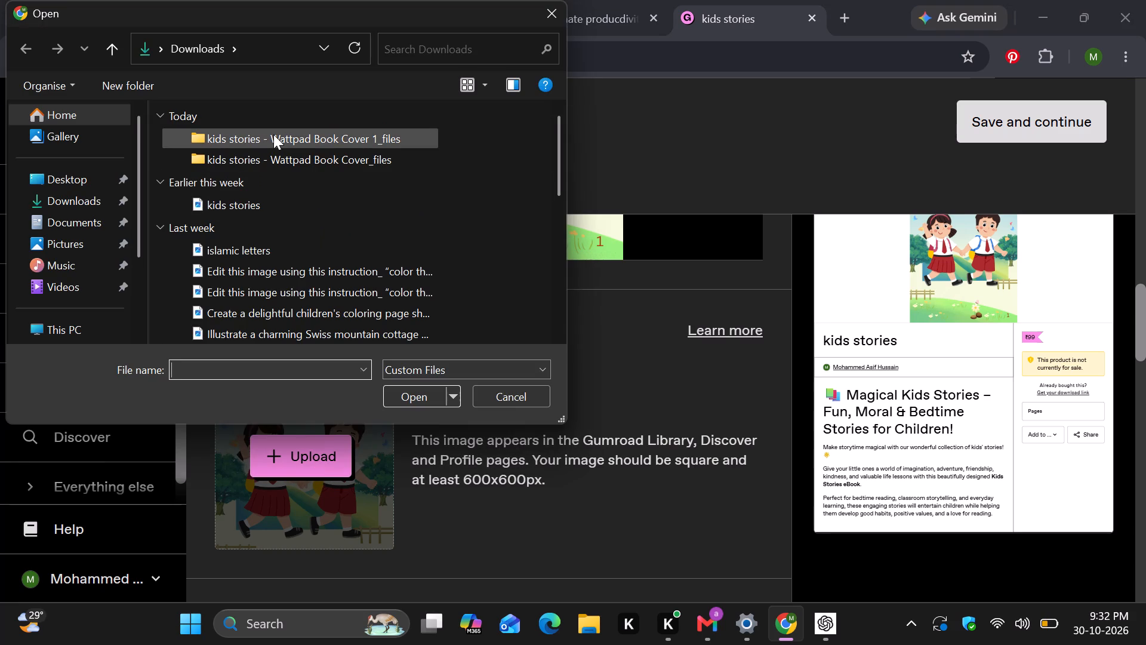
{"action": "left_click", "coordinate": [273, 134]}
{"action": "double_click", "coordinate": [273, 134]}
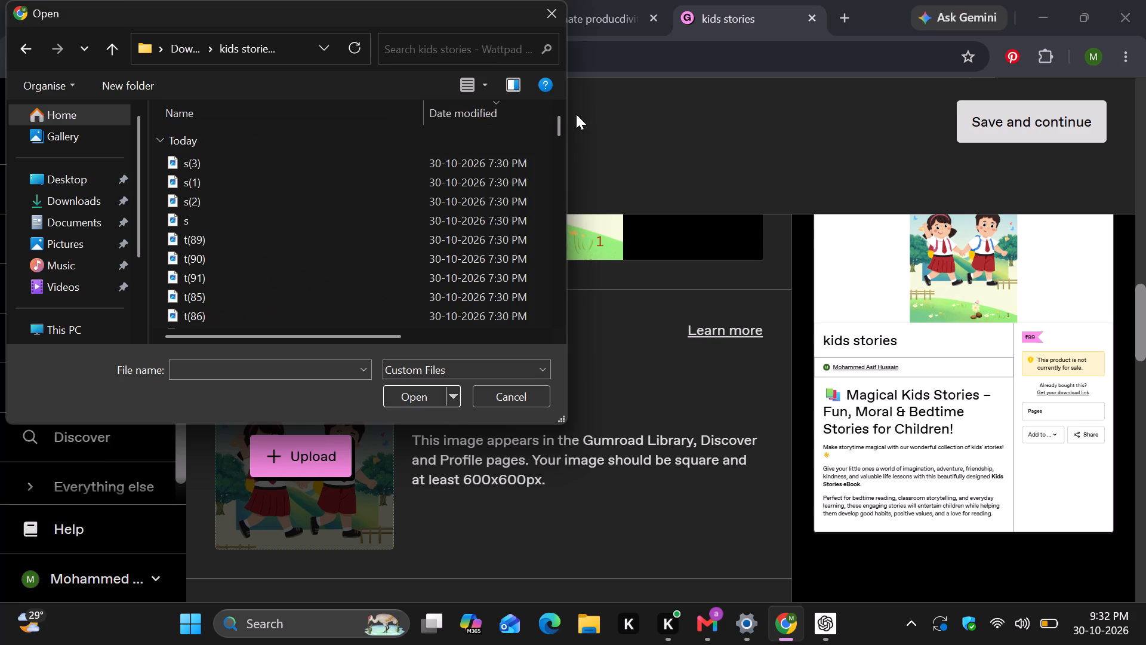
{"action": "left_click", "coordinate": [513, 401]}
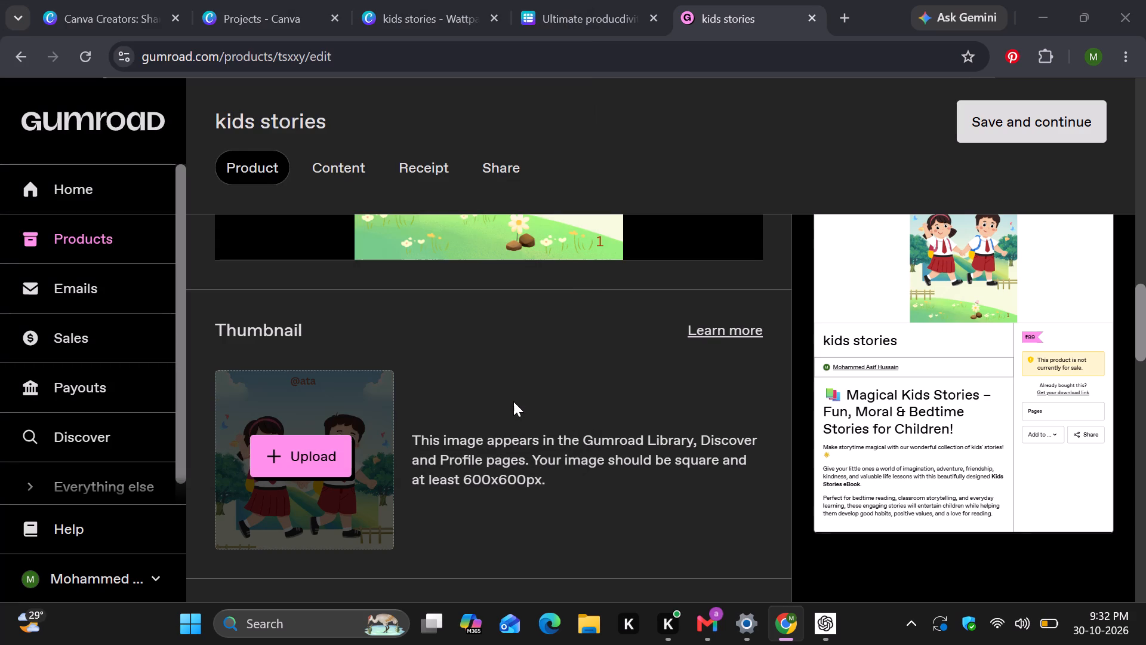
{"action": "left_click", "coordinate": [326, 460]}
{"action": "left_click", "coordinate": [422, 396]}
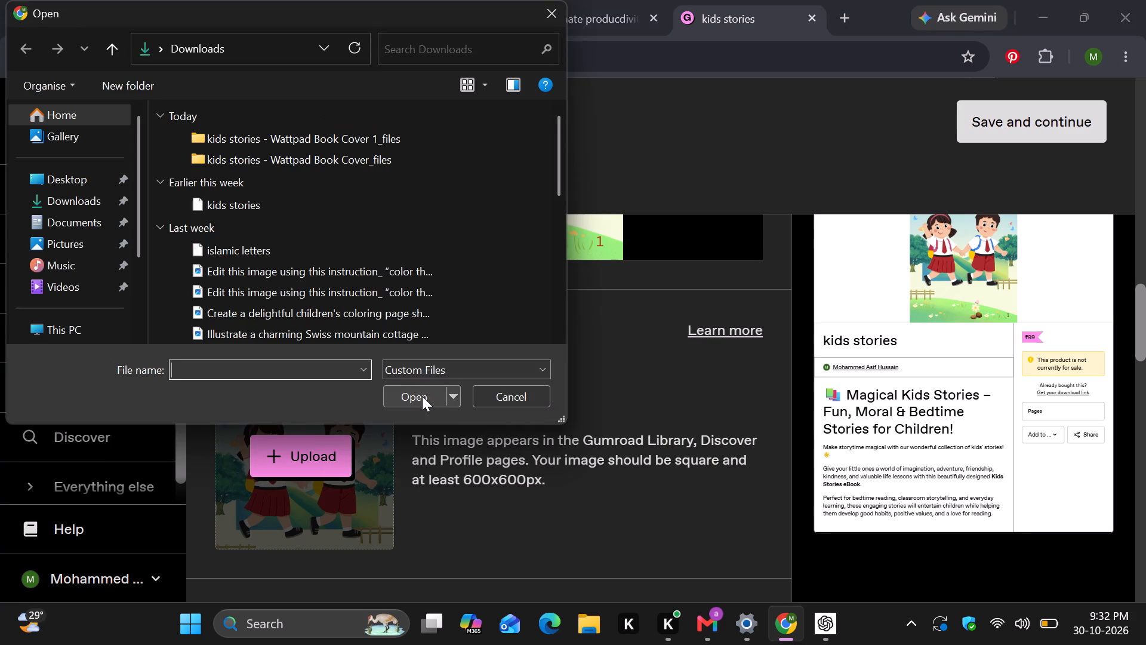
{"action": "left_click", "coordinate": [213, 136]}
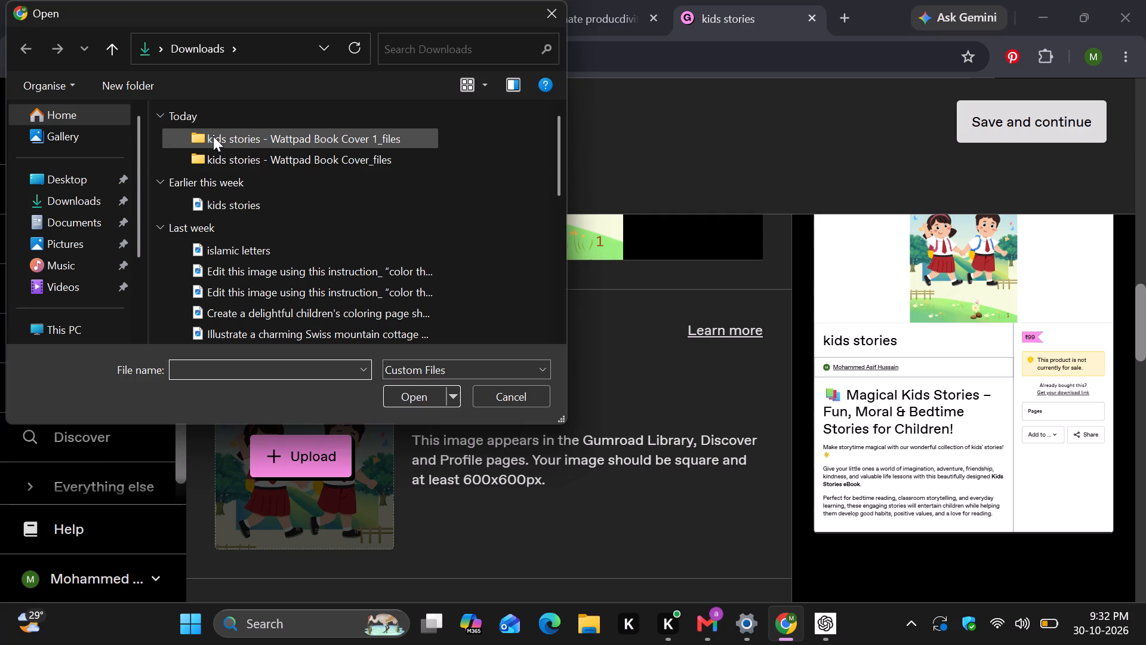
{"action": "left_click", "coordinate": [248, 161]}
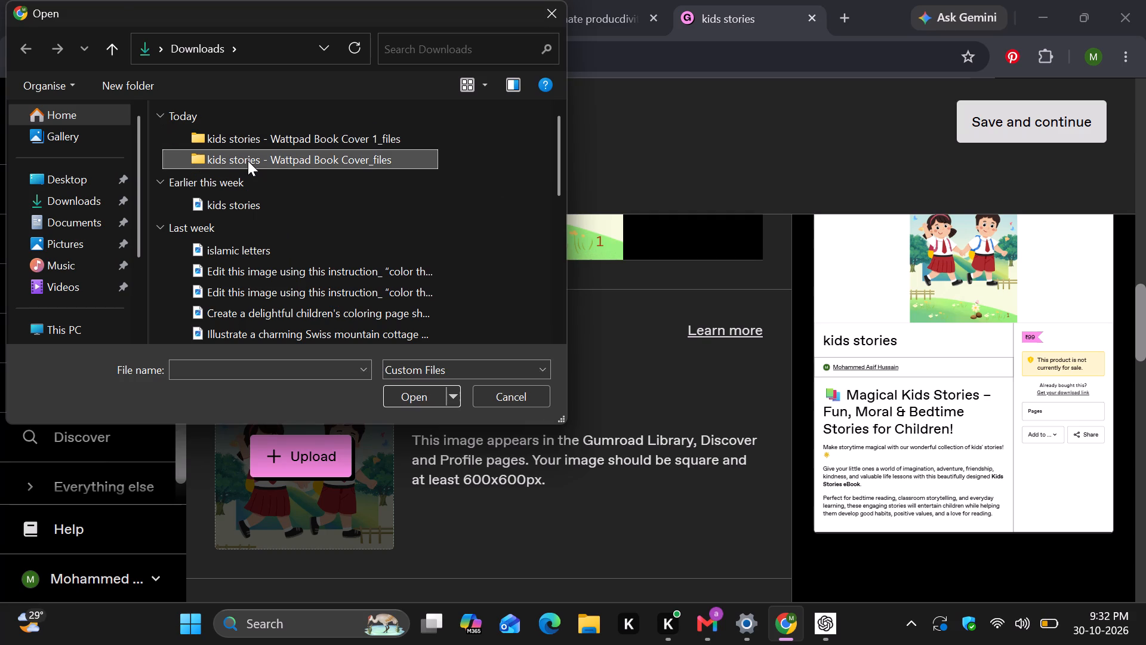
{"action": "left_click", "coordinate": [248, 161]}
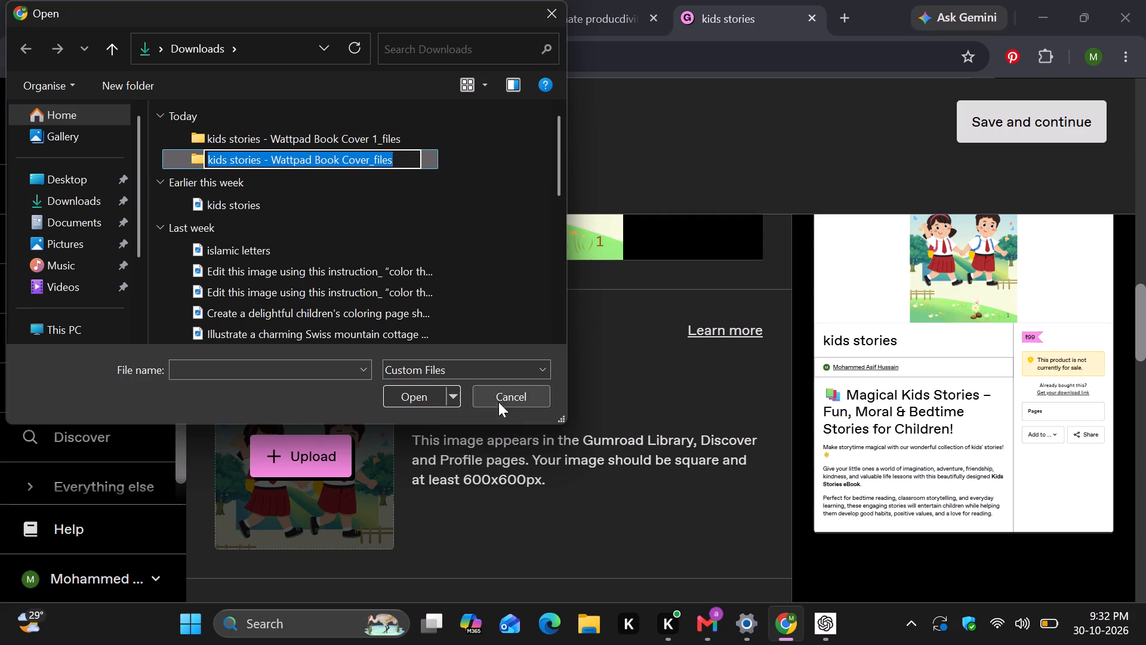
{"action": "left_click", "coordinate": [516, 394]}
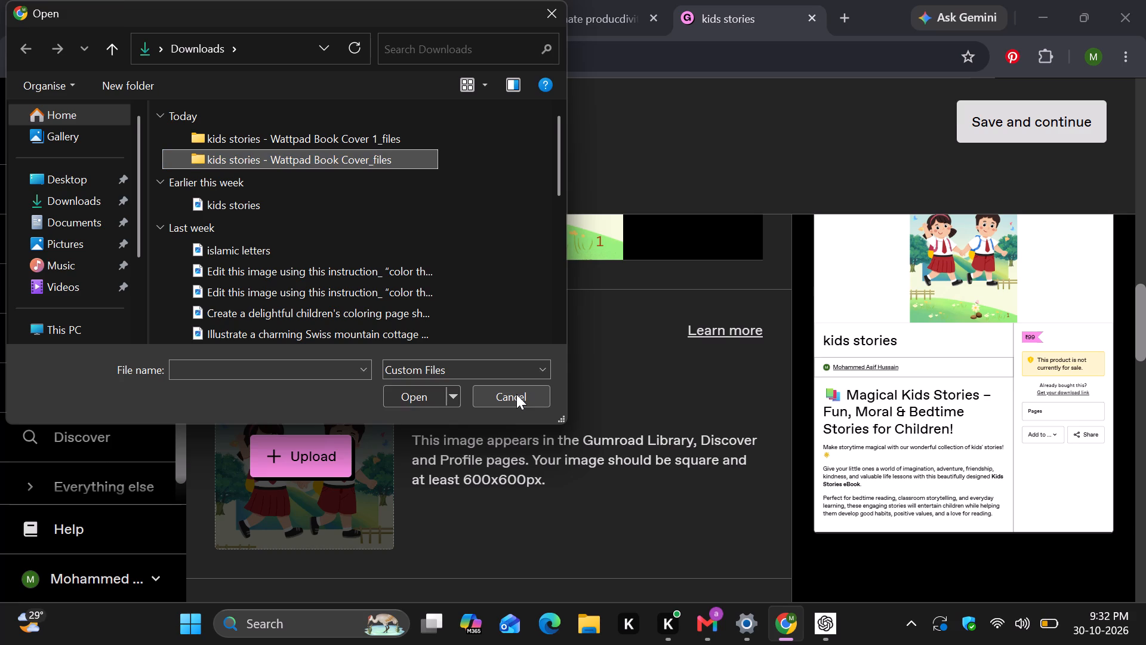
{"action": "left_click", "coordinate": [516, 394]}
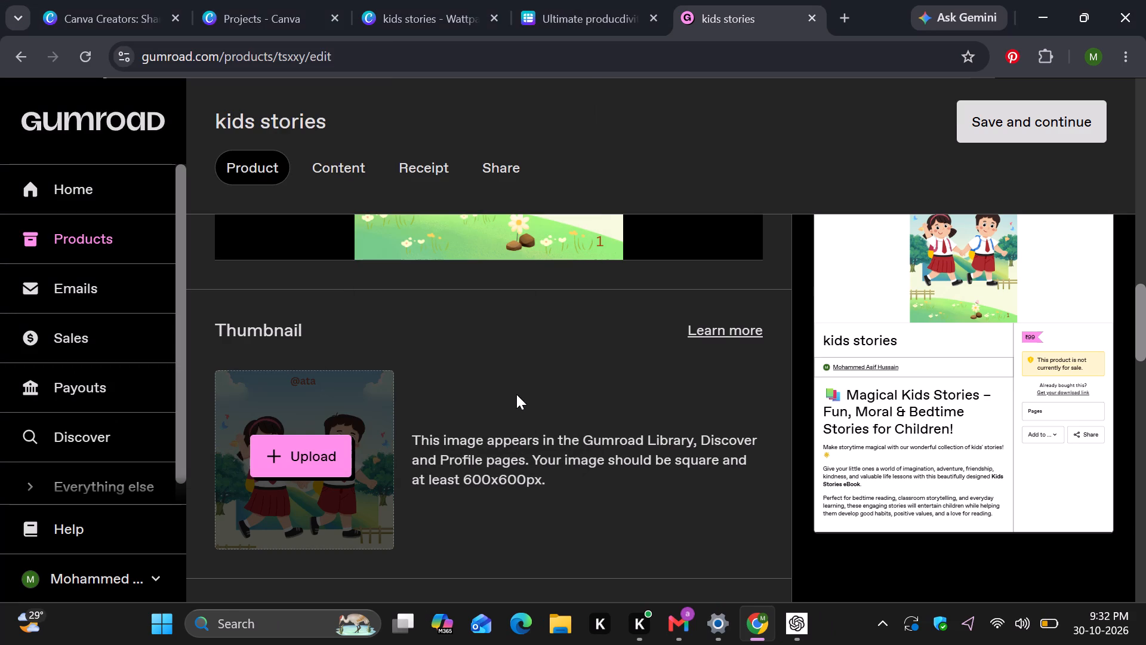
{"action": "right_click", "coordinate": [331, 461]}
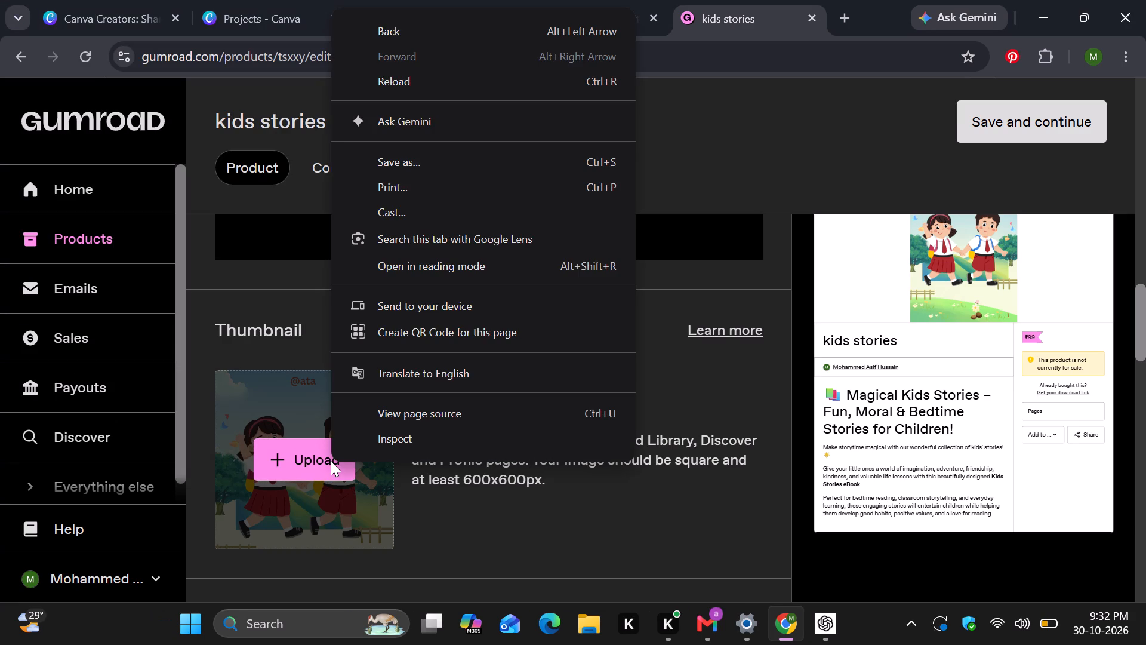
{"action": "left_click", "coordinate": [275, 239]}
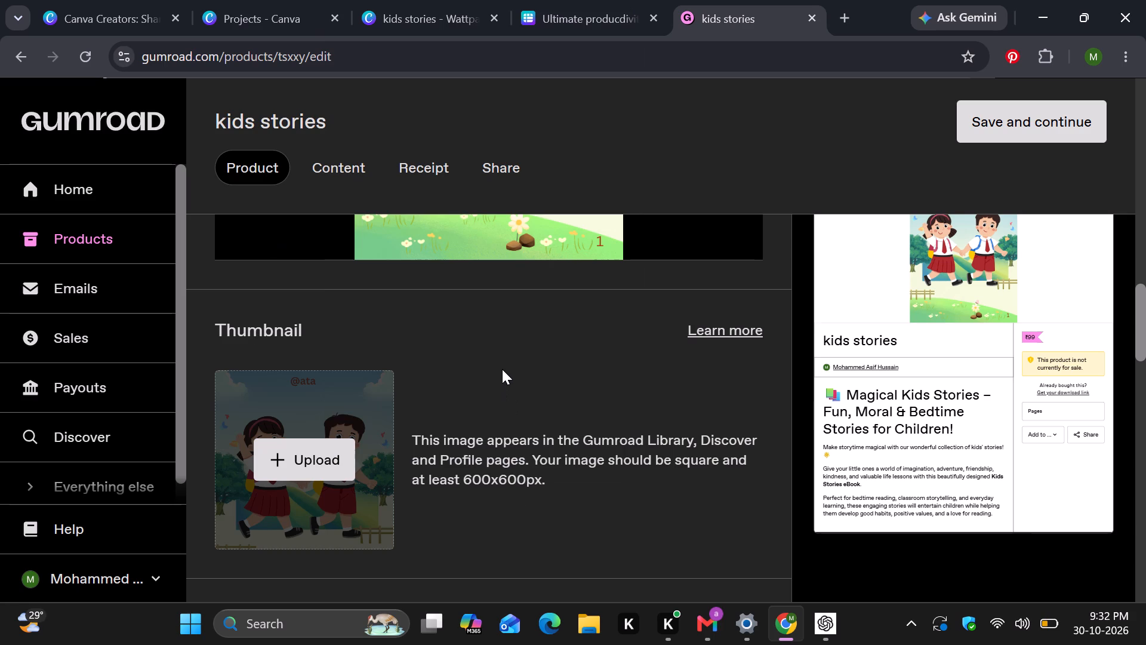
Review the remaining product options, including product info, additional details, integrations, pricing, versions and settings.
{"action": "left_click", "coordinate": [502, 368]}
{"action": "key", "text": "Down"}
{"action": "key", "text": "Down"}
{"action": "key", "text": "Down"}
{"action": "key", "text": "Down"}
{"action": "key", "text": "Down"}
{"action": "key", "text": "Down"}
{"action": "key", "text": "Down"}
{"action": "key", "text": "Down"}
{"action": "key", "text": "Down"}
{"action": "key", "text": "Down"}
{"action": "key", "text": "Down"}
{"action": "key", "text": "Down"}
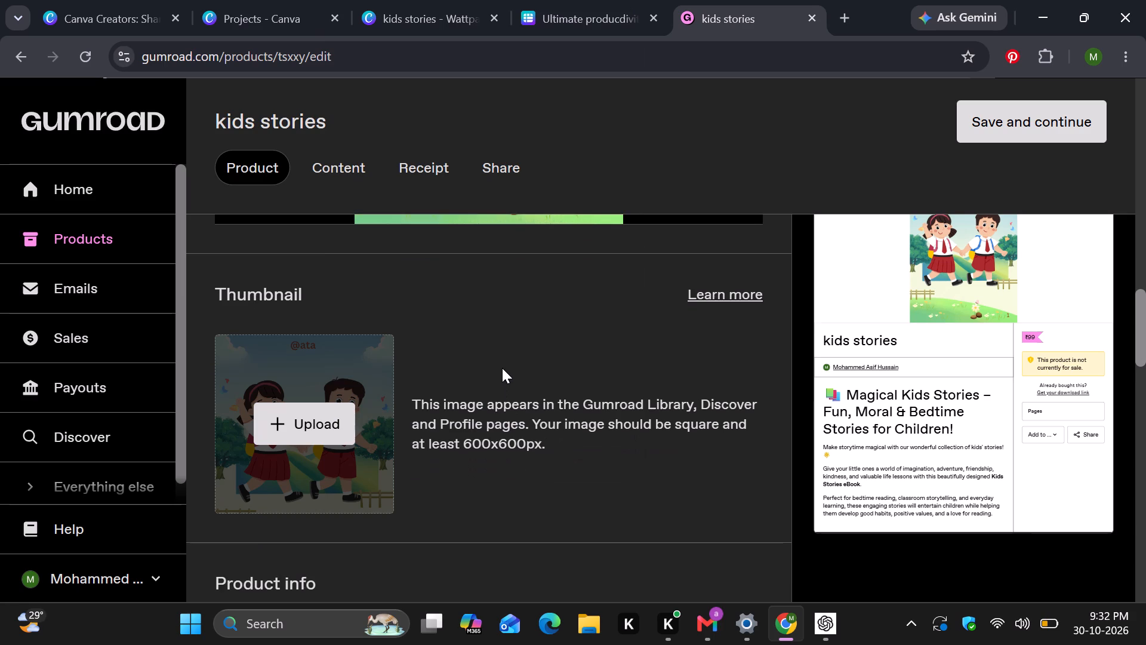
{"action": "key", "text": "Down"}
{"action": "key", "text": "Down"}
{"action": "key", "text": "Down"}
{"action": "key", "text": "Down"}
{"action": "key", "text": "Down"}
{"action": "key", "text": "Down"}
{"action": "key", "text": "Down"}
{"action": "key", "text": "Down"}
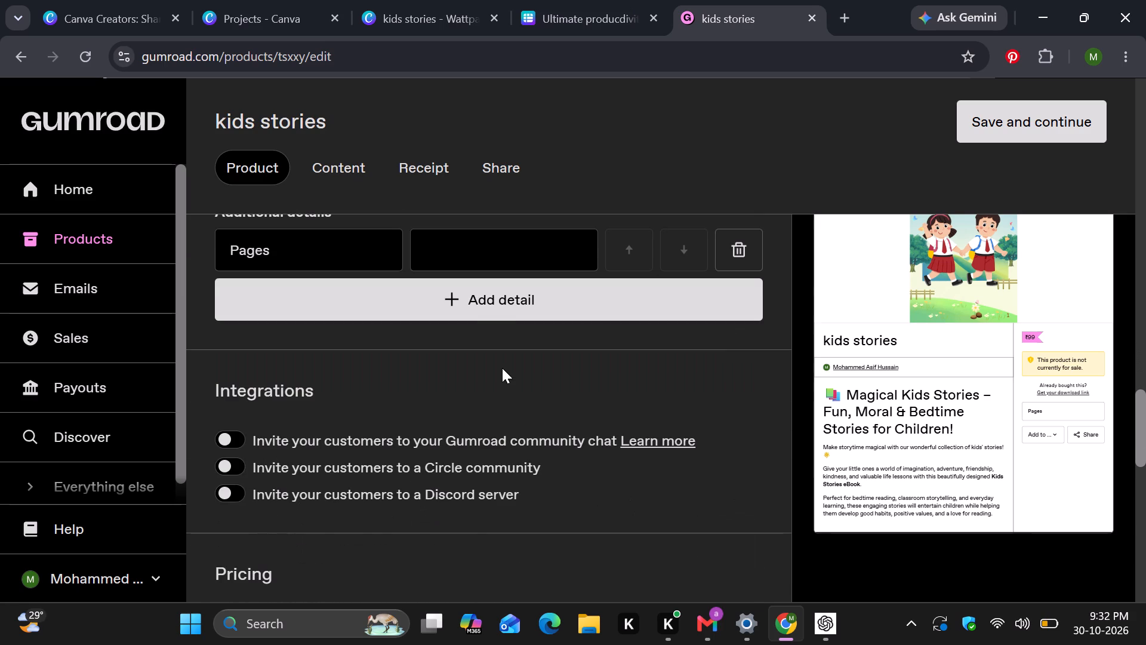
{"action": "key", "text": "Up"}
{"action": "key", "text": "Down"}
{"action": "key", "text": "Down"}
{"action": "key", "text": "Down"}
{"action": "key", "text": "Down"}
{"action": "key", "text": "Down"}
{"action": "key", "text": "Down"}
{"action": "key", "text": "Down"}
{"action": "key", "text": "Down"}
{"action": "key", "text": "Down"}
{"action": "key", "text": "Down"}
{"action": "key", "text": "Down"}
{"action": "key", "text": "Down"}
{"action": "key", "text": "Down"}
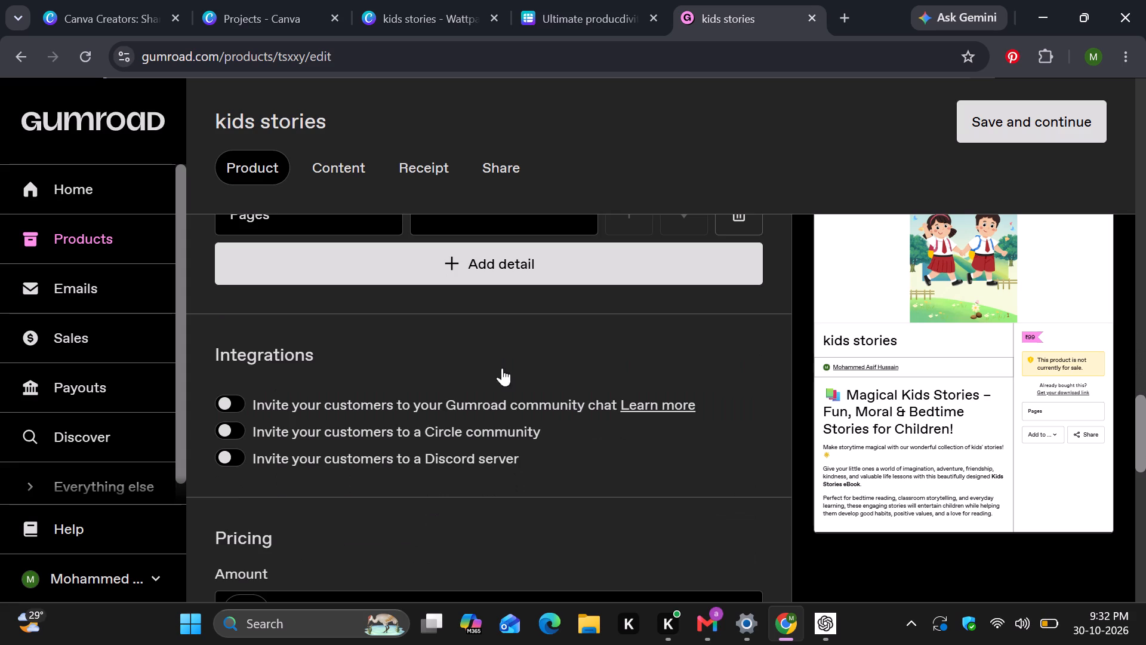
{"action": "key", "text": "Down"}
{"action": "key", "text": "Down"}
{"action": "key", "text": "Down"}
{"action": "key", "text": "Down"}
{"action": "key", "text": "Down"}
{"action": "key", "text": "Down"}
{"action": "key", "text": "Down"}
{"action": "key", "text": "Down"}
{"action": "key", "text": "Down"}
{"action": "key", "text": "Down"}
{"action": "key", "text": "Down"}
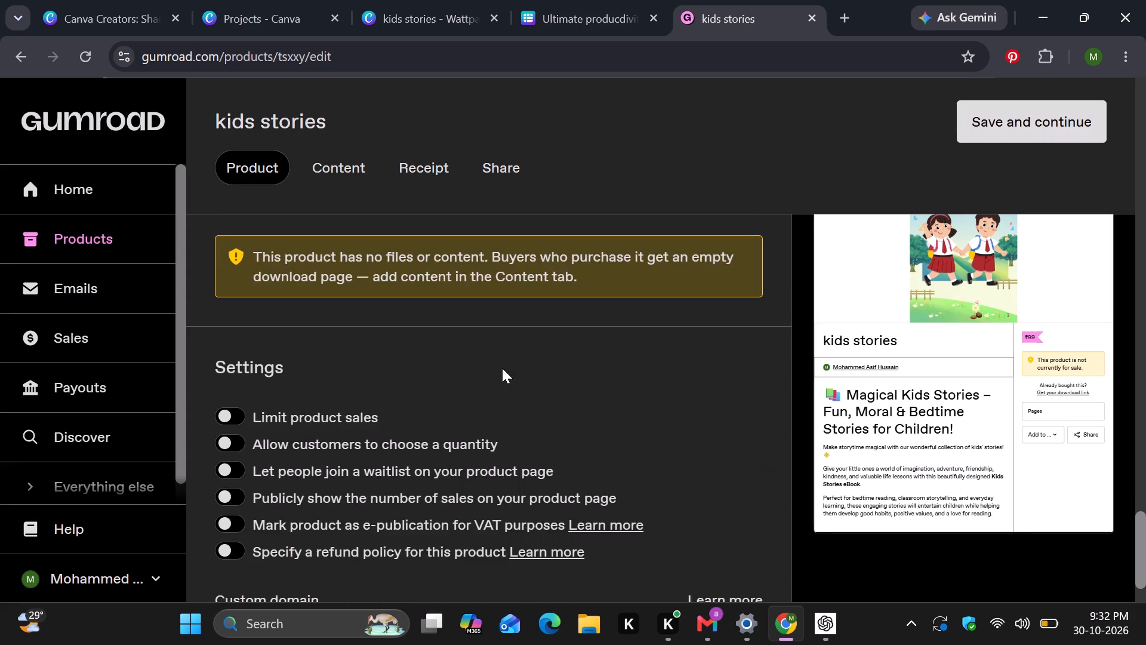
Review the product's versions, pricing and integrations sections again, going back up to the cover image.
{"action": "key", "text": "Up"}
{"action": "key", "text": "Up"}
{"action": "key", "text": "Up"}
{"action": "key", "text": "Up"}
{"action": "key", "text": "Up"}
{"action": "key", "text": "Up"}
{"action": "key", "text": "Up"}
{"action": "key", "text": "Up"}
{"action": "key", "text": "Up"}
{"action": "key", "text": "Up"}
{"action": "key", "text": "Up"}
{"action": "key", "text": "Up"}
{"action": "key", "text": "Up"}
{"action": "key", "text": "Up"}
{"action": "key", "text": "Up"}
{"action": "key", "text": "Up"}
{"action": "key", "text": "Up"}
{"action": "key", "text": "Up"}
{"action": "key", "text": "Up"}
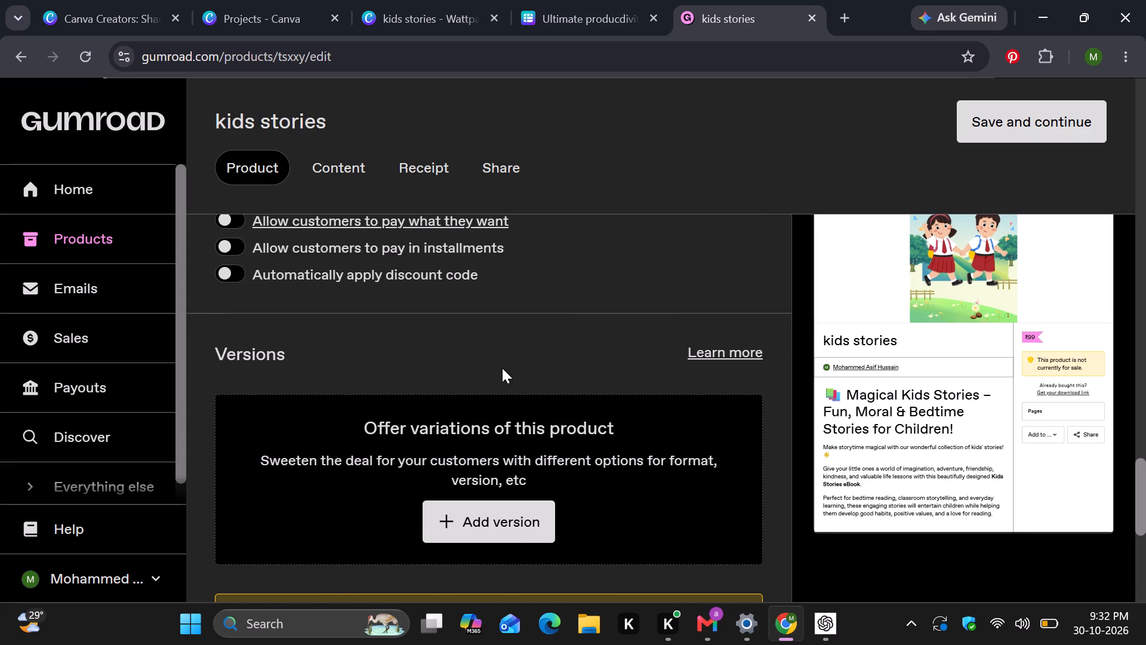
{"action": "key", "text": "Up"}
{"action": "key", "text": "Up"}
{"action": "key", "text": "Up"}
{"action": "key", "text": "Up"}
{"action": "key", "text": "Up"}
{"action": "key", "text": "Up"}
{"action": "key", "text": "Up"}
{"action": "key", "text": "Up"}
{"action": "key", "text": "Up"}
{"action": "key", "text": "Up"}
{"action": "key", "text": "Up"}
{"action": "key", "text": "Up"}
{"action": "key", "text": "Up"}
{"action": "key", "text": "Up"}
{"action": "key", "text": "Up"}
{"action": "key", "text": "Up"}
{"action": "key", "text": "Up"}
{"action": "key", "text": "Up"}
{"action": "key", "text": "Up"}
{"action": "key", "text": "Up"}
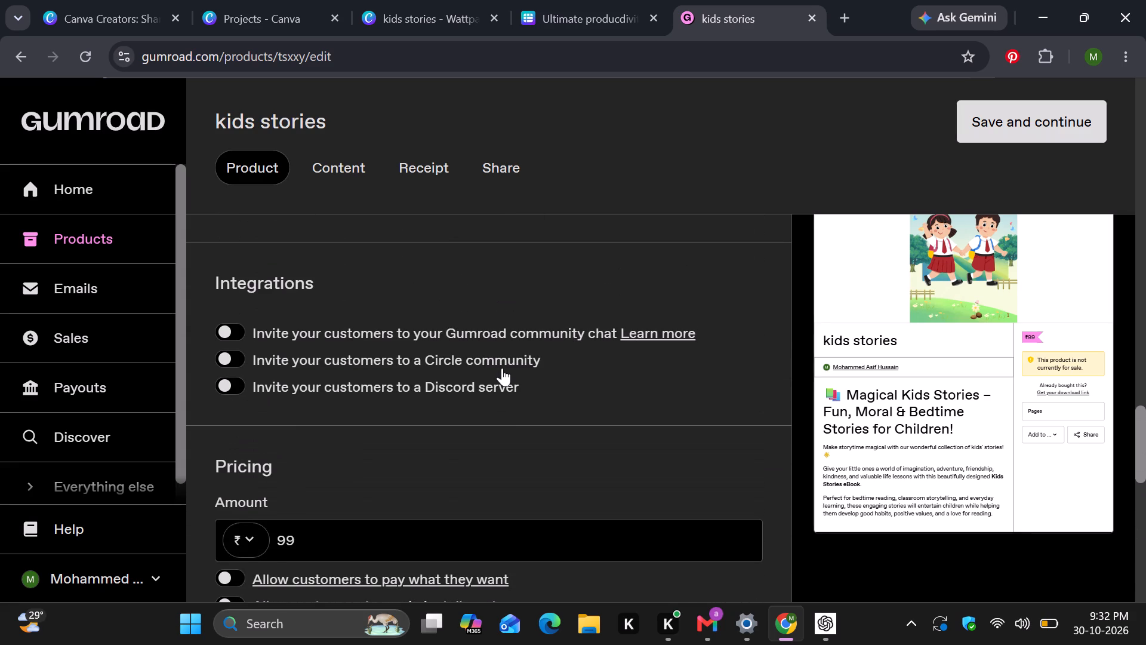
{"action": "key", "text": "Down"}
{"action": "key", "text": "Up"}
{"action": "key", "text": "Up"}
{"action": "key", "text": "Up"}
{"action": "key", "text": "Up"}
{"action": "key", "text": "Up"}
{"action": "key", "text": "Up"}
{"action": "key", "text": "Up"}
{"action": "key", "text": "Up"}
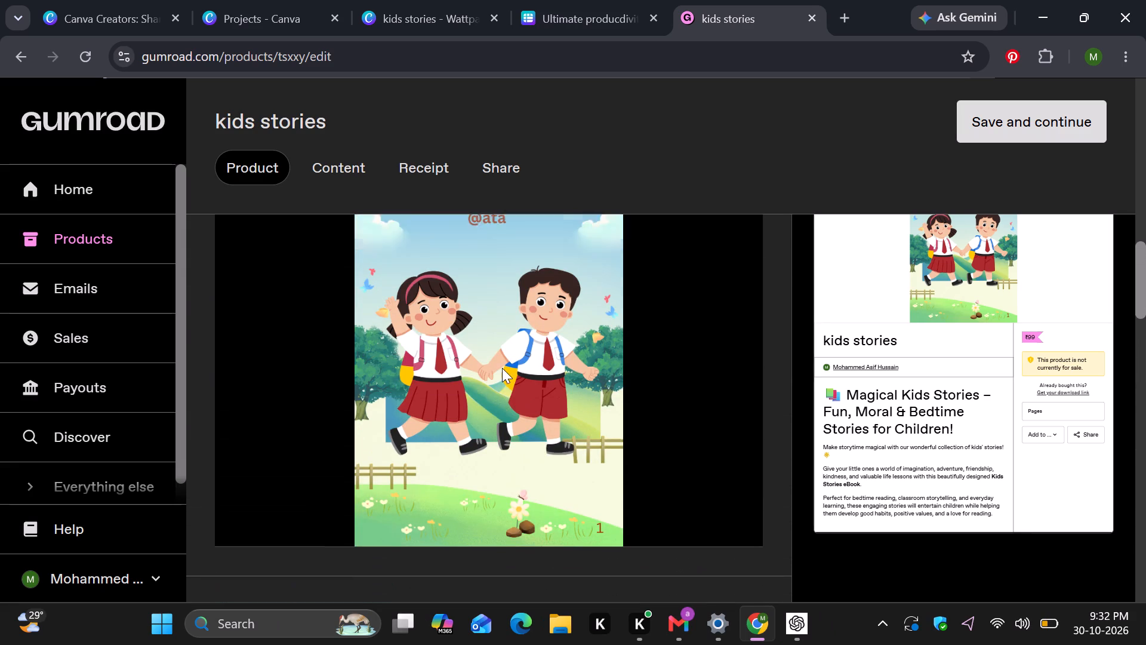
{"action": "key", "text": "Down"}
{"action": "key", "text": "Down"}
{"action": "key", "text": "Up"}
{"action": "key", "text": "Up"}
{"action": "key", "text": "Up"}
{"action": "key", "text": "Up"}
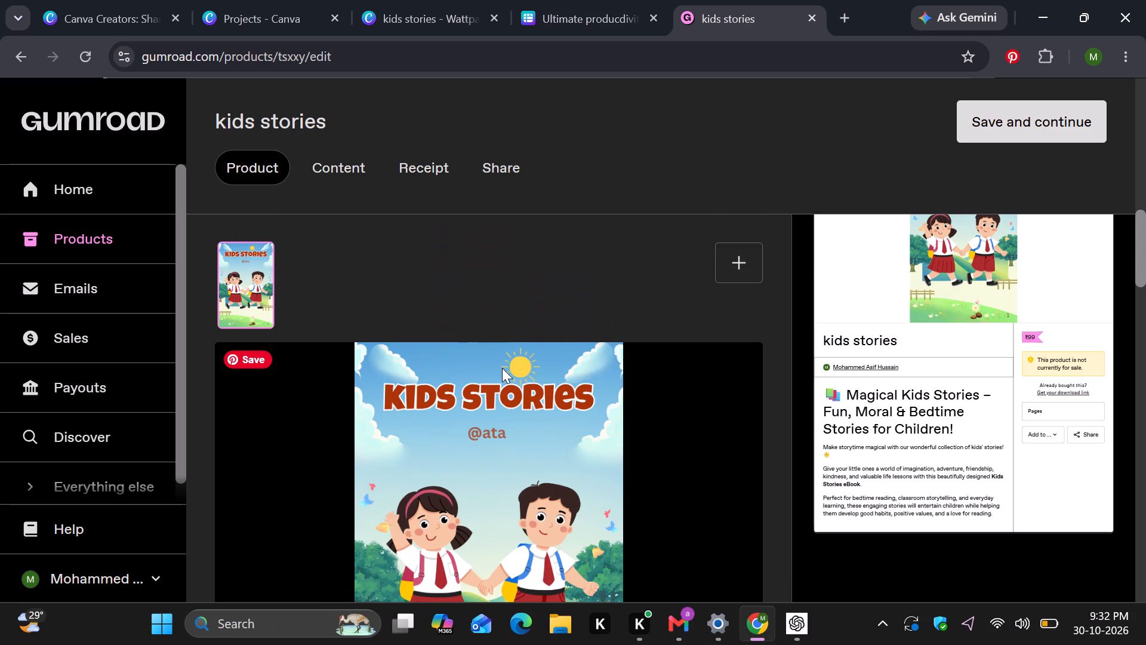
Start adding a cover image from computer files and check the "kids stories - Wattpad Book Cover 1_files" folder in Downloads.
{"action": "left_click", "coordinate": [756, 363]}
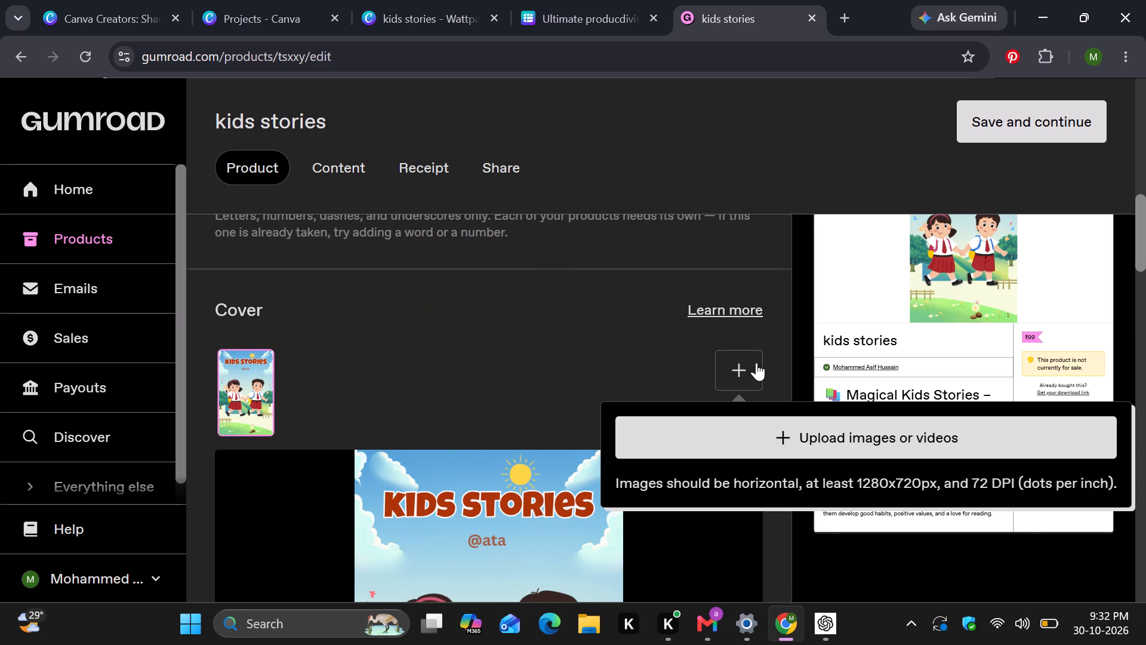
{"action": "left_click", "coordinate": [816, 439]}
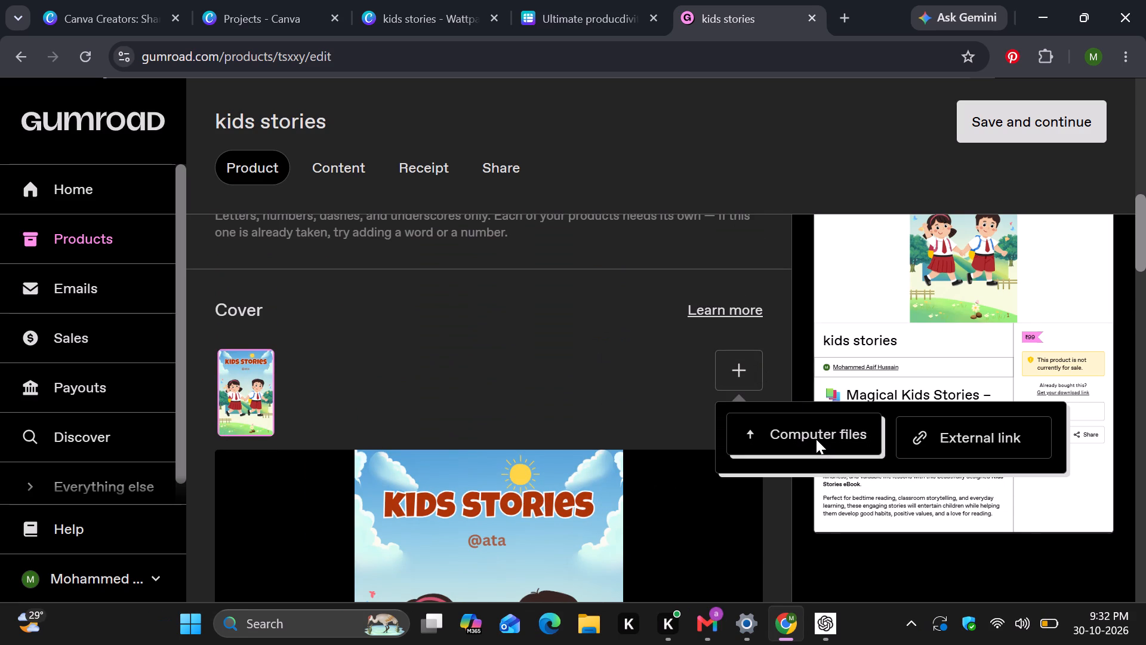
{"action": "left_click", "coordinate": [816, 439]}
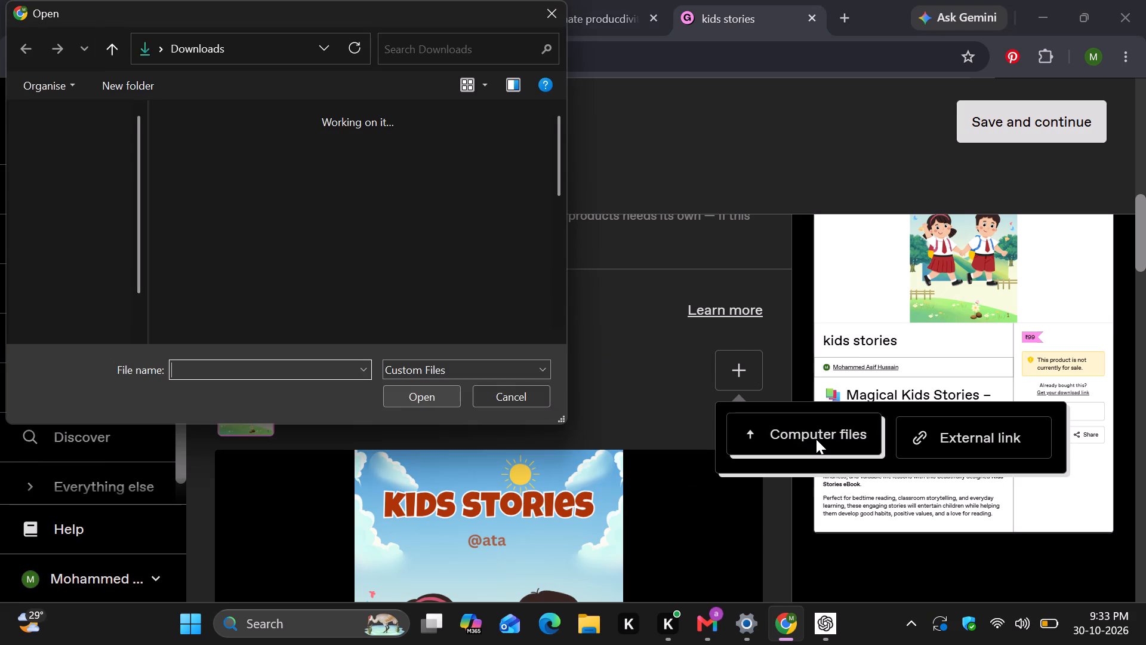
{"action": "left_click", "coordinate": [226, 139]}
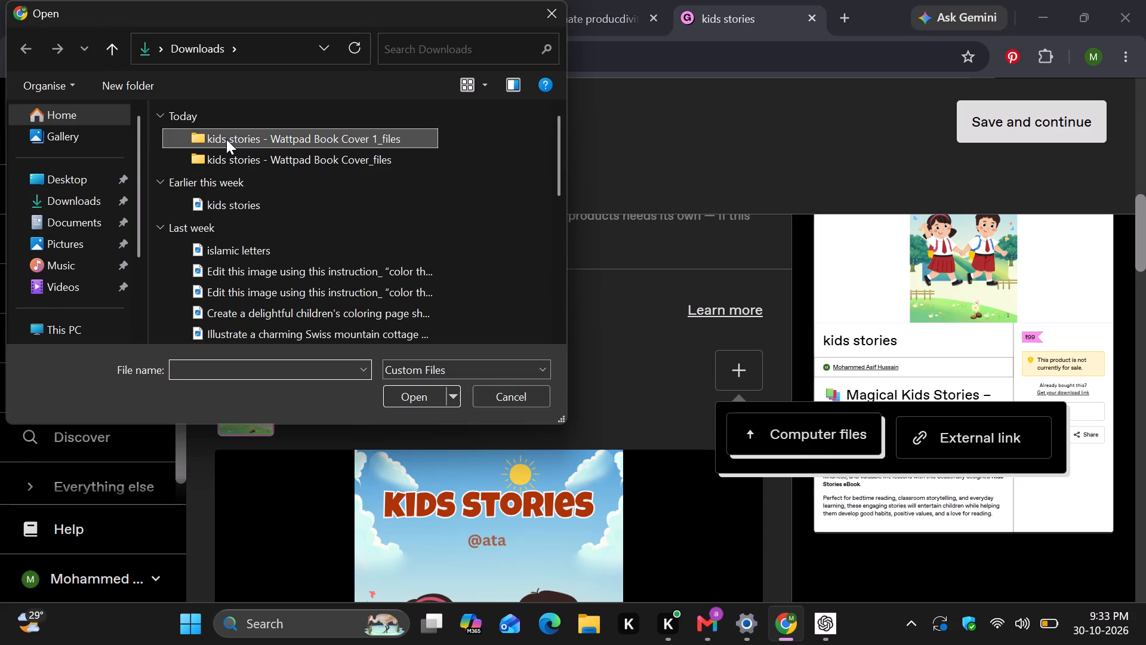
{"action": "triple_click", "coordinate": [226, 139]}
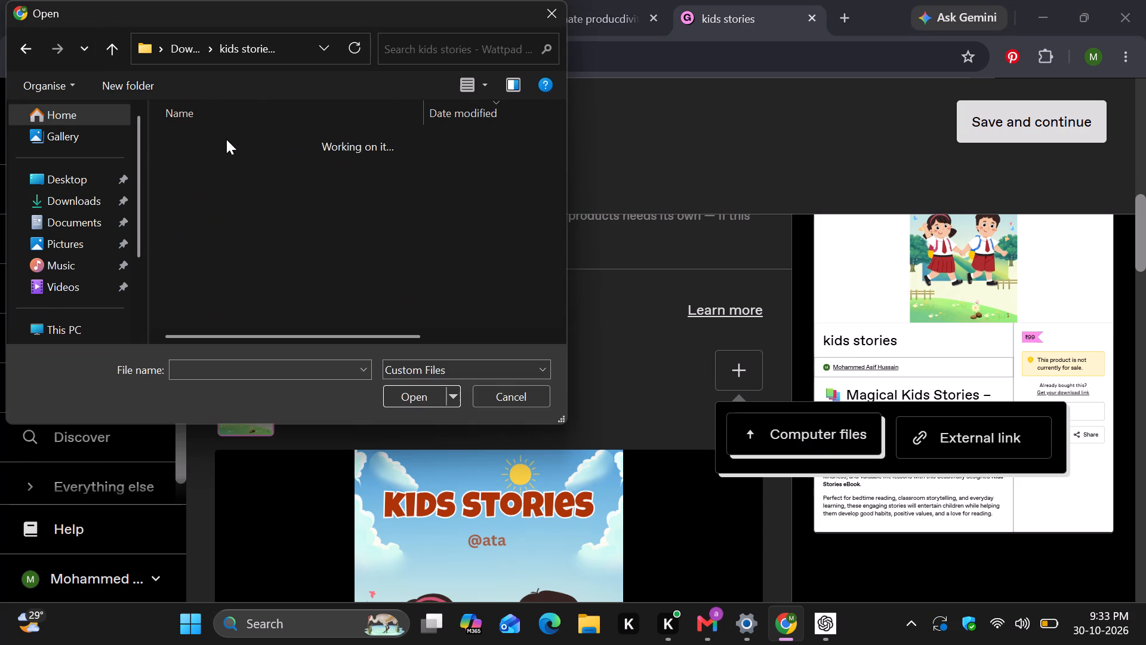
{"action": "left_click", "coordinate": [226, 139]}
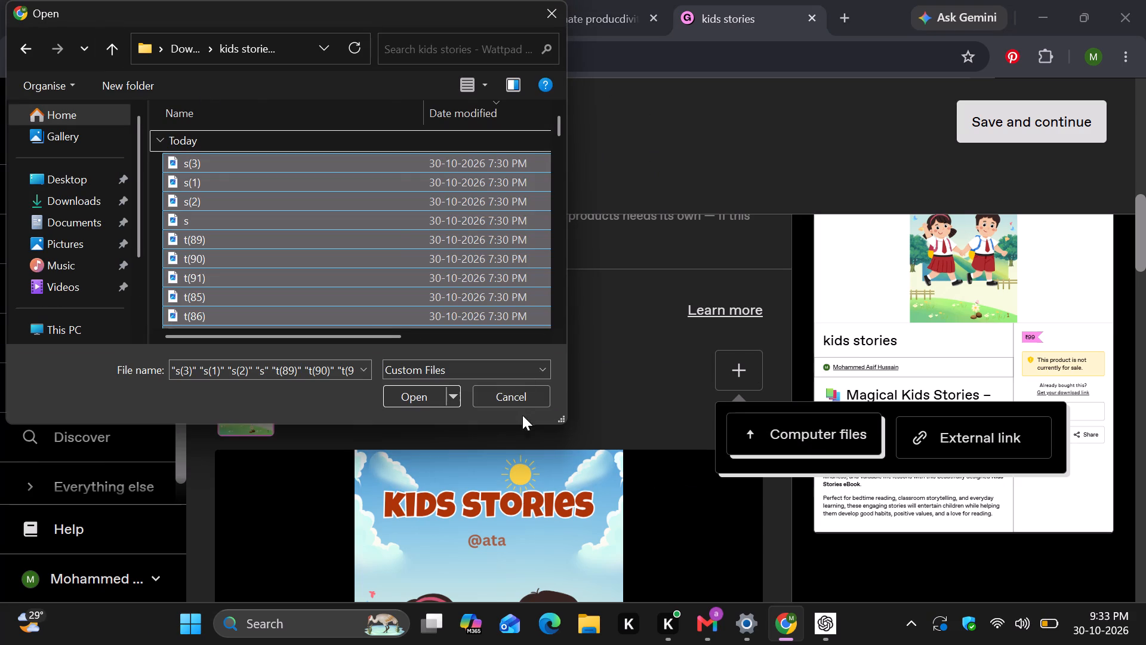
{"action": "left_click", "coordinate": [525, 389]}
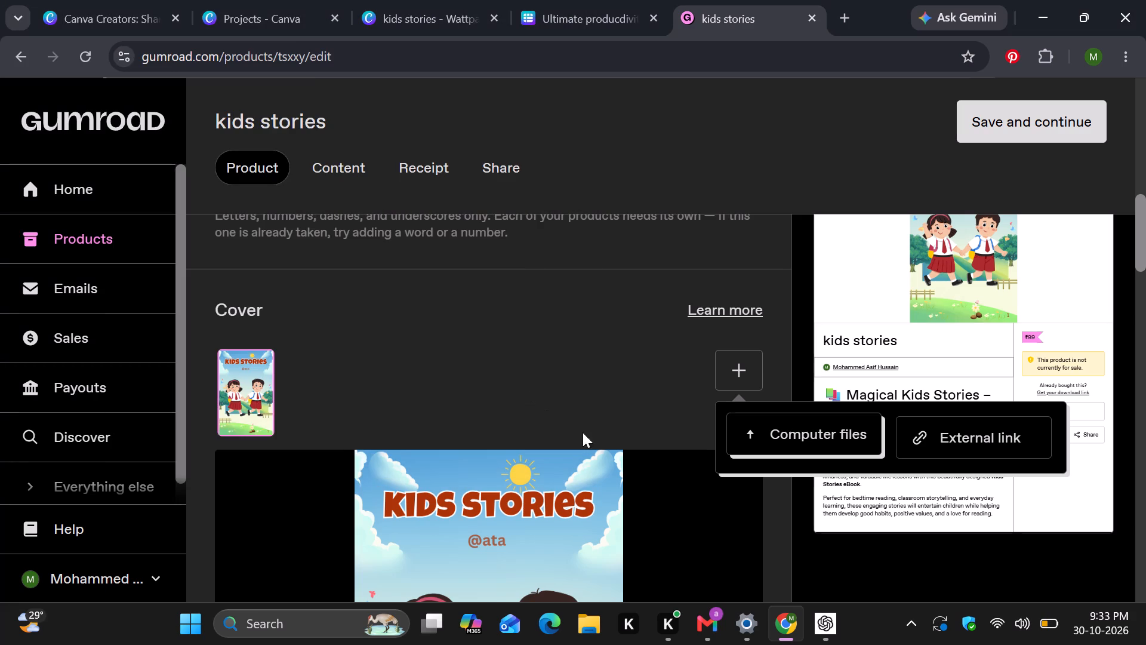
Browse the image files in the "kids stories - Wattpad Book Cover_files" folder in Downloads for another cover image.
{"action": "left_click", "coordinate": [813, 440]}
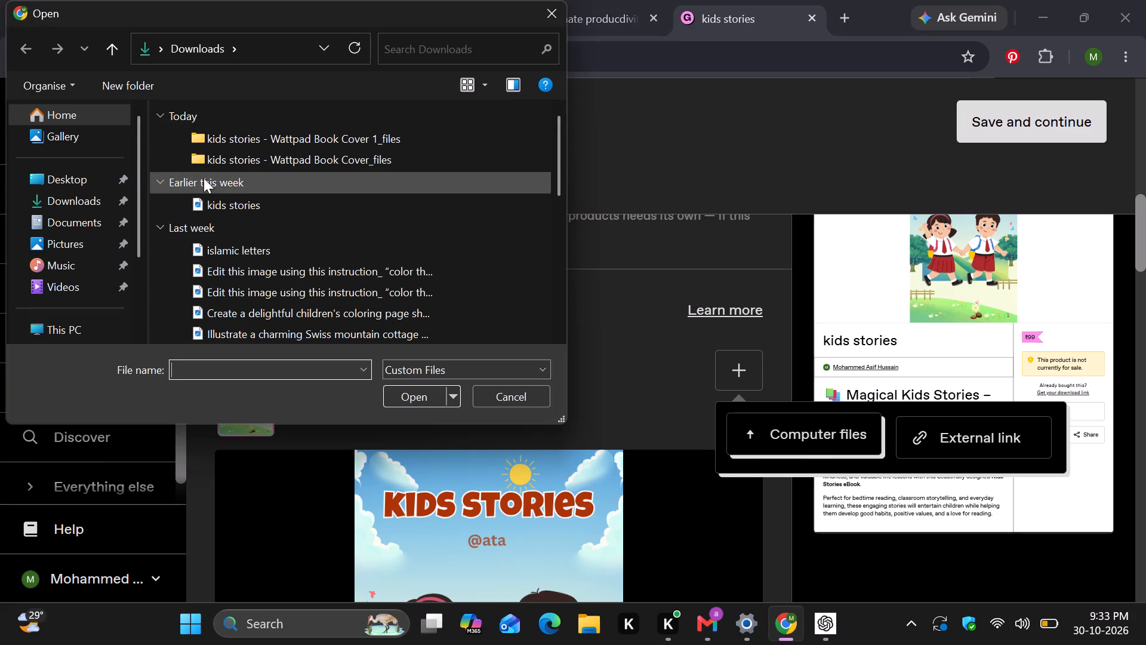
{"action": "left_click", "coordinate": [269, 203]}
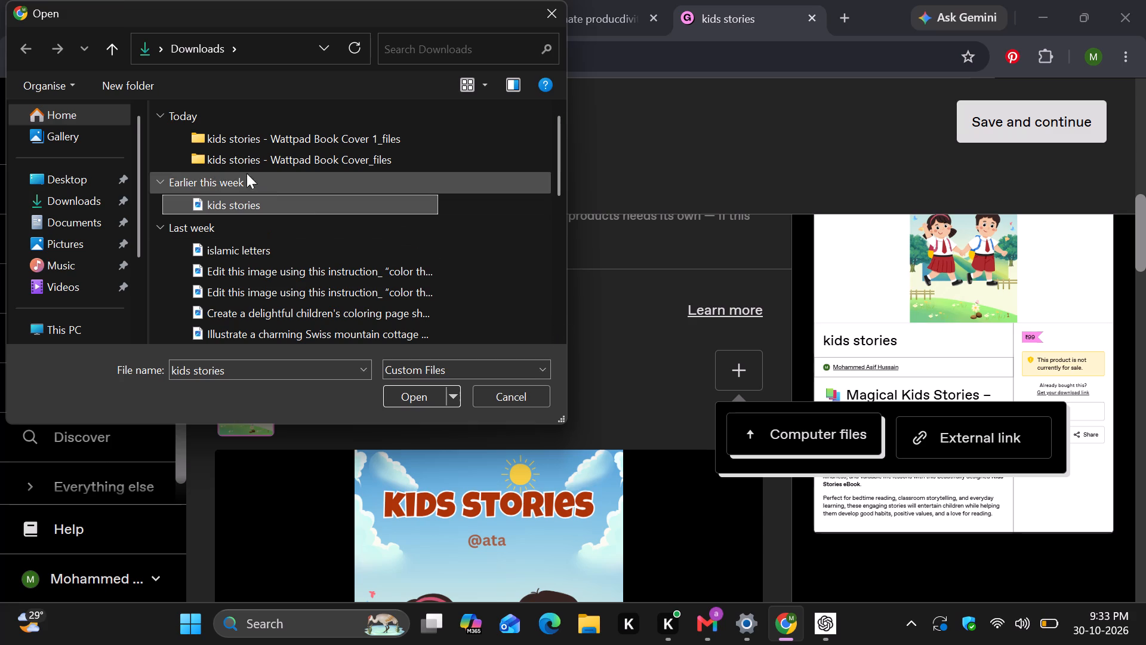
{"action": "left_click", "coordinate": [220, 162]}
{"action": "double_click", "coordinate": [220, 162]}
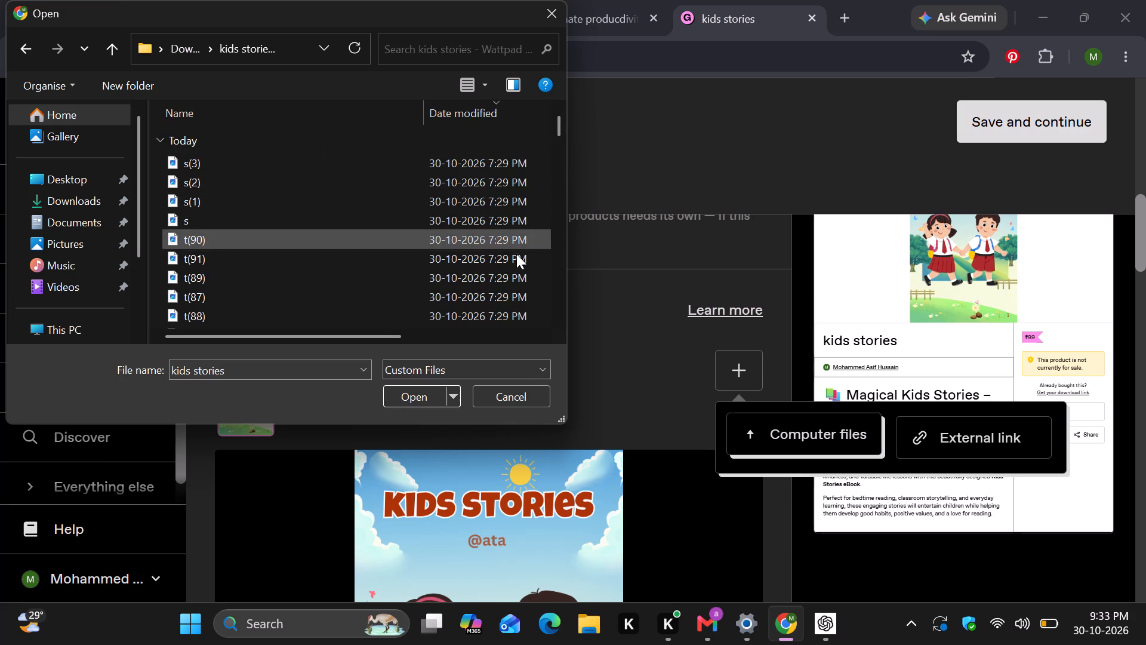
{"action": "triple_click", "coordinate": [557, 330]}
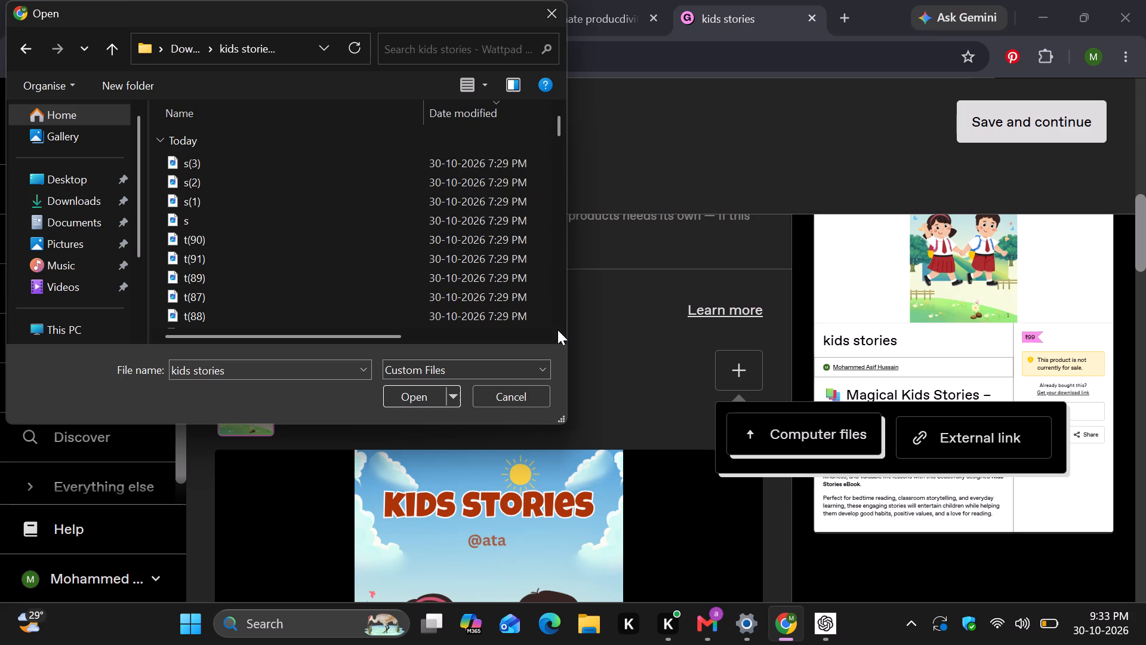
{"action": "left_click_drag", "start_coordinate": [557, 330], "coordinate": [556, 127]}
{"action": "left_click_drag", "start_coordinate": [556, 127], "coordinate": [557, 141]}
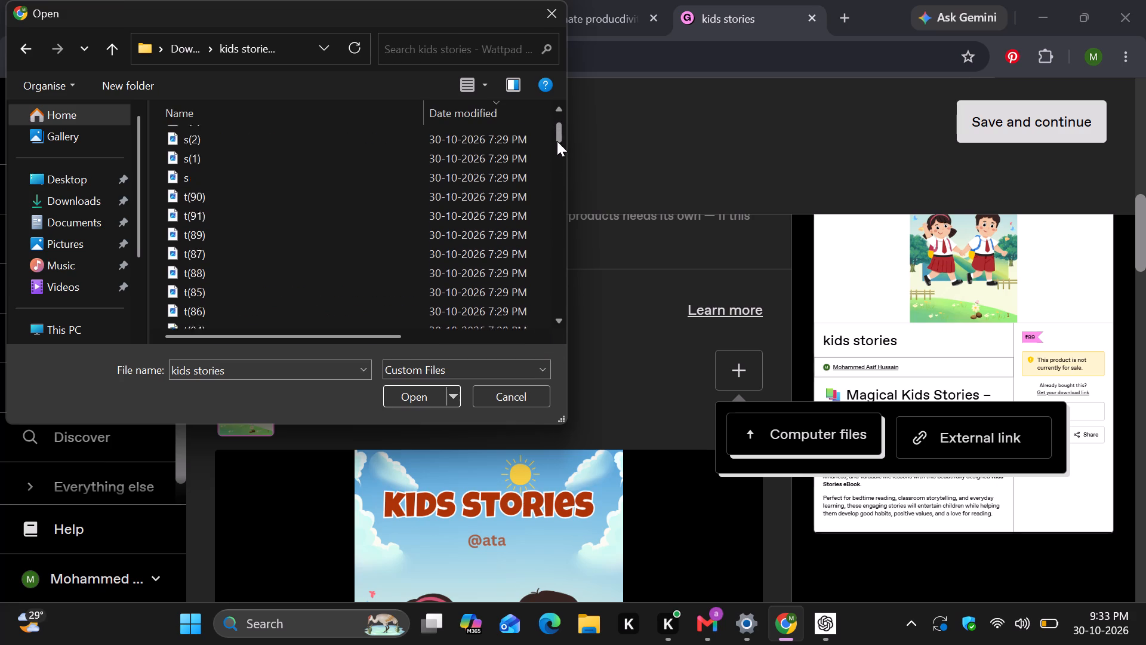
{"action": "left_click_drag", "start_coordinate": [557, 141], "coordinate": [588, 474]}
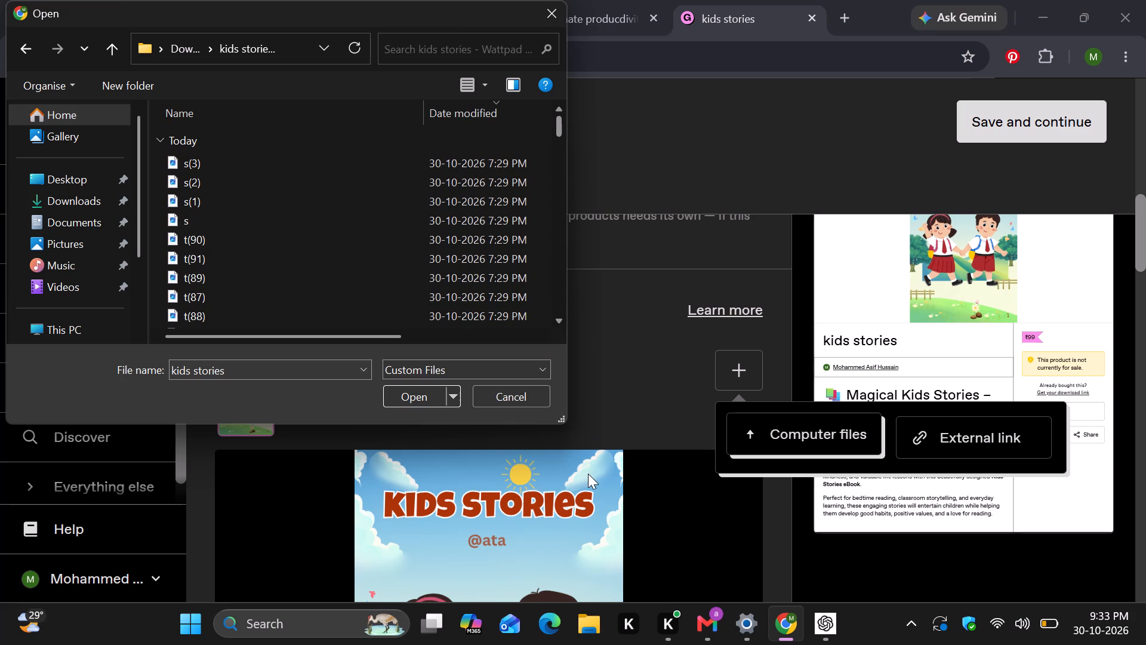
{"action": "left_click_drag", "start_coordinate": [588, 474], "coordinate": [408, 345]}
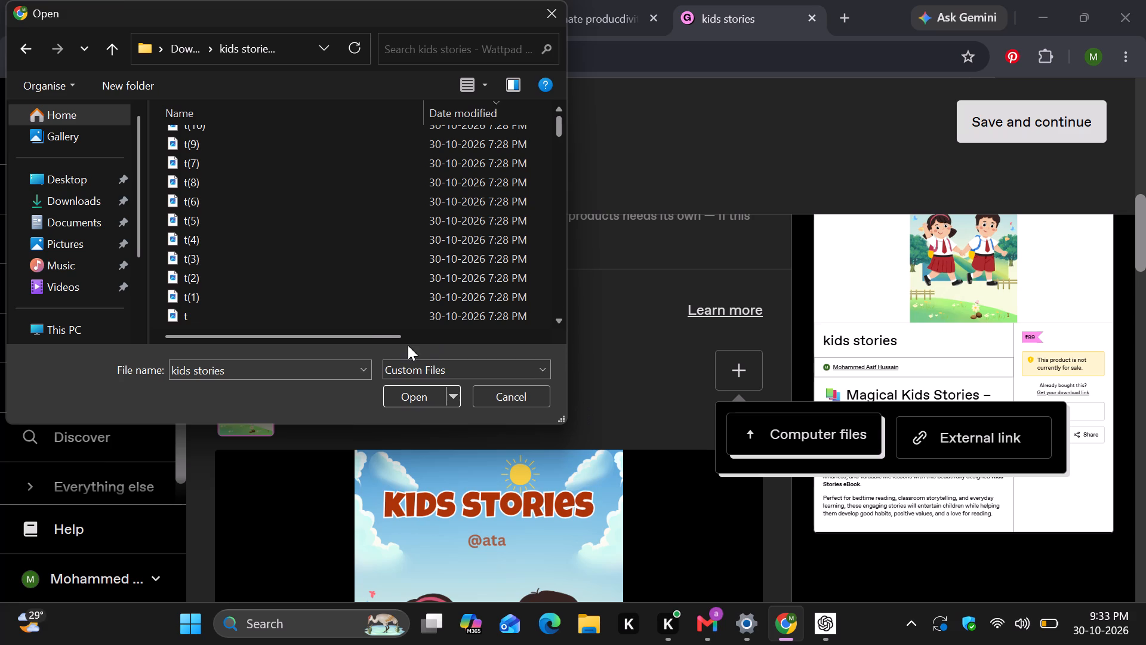
{"action": "left_click_drag", "start_coordinate": [408, 345], "coordinate": [549, 59]}
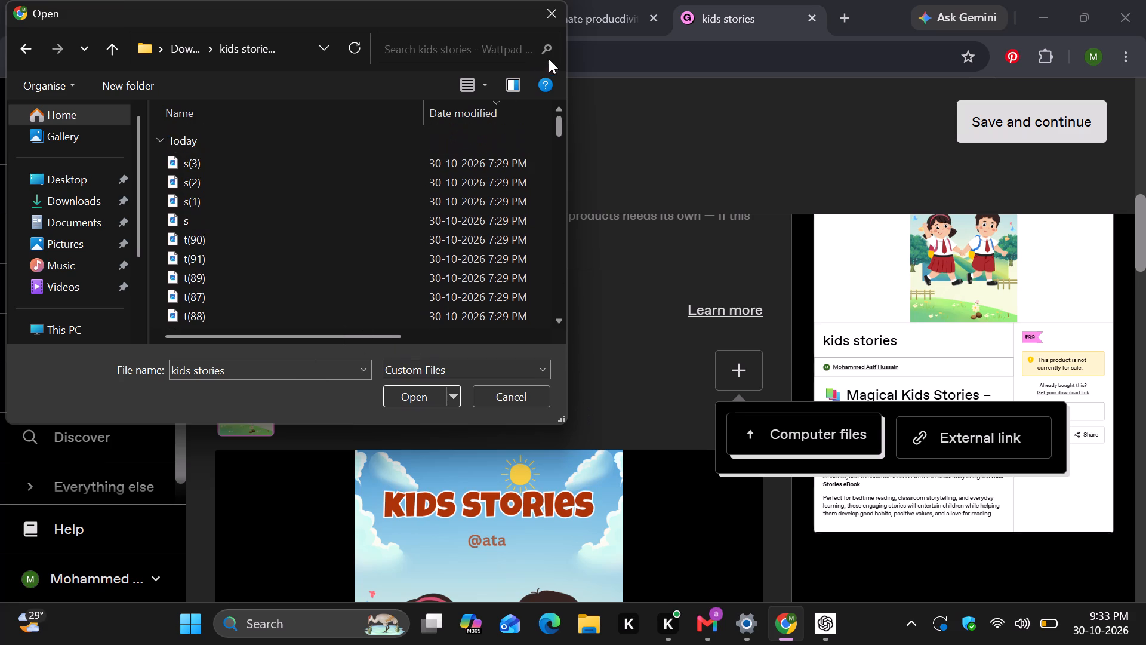
{"action": "left_click_drag", "start_coordinate": [549, 59], "coordinate": [455, 102]}
{"action": "left_click_drag", "start_coordinate": [455, 102], "coordinate": [109, 129]}
{"action": "left_click_drag", "start_coordinate": [109, 129], "coordinate": [30, 43]}
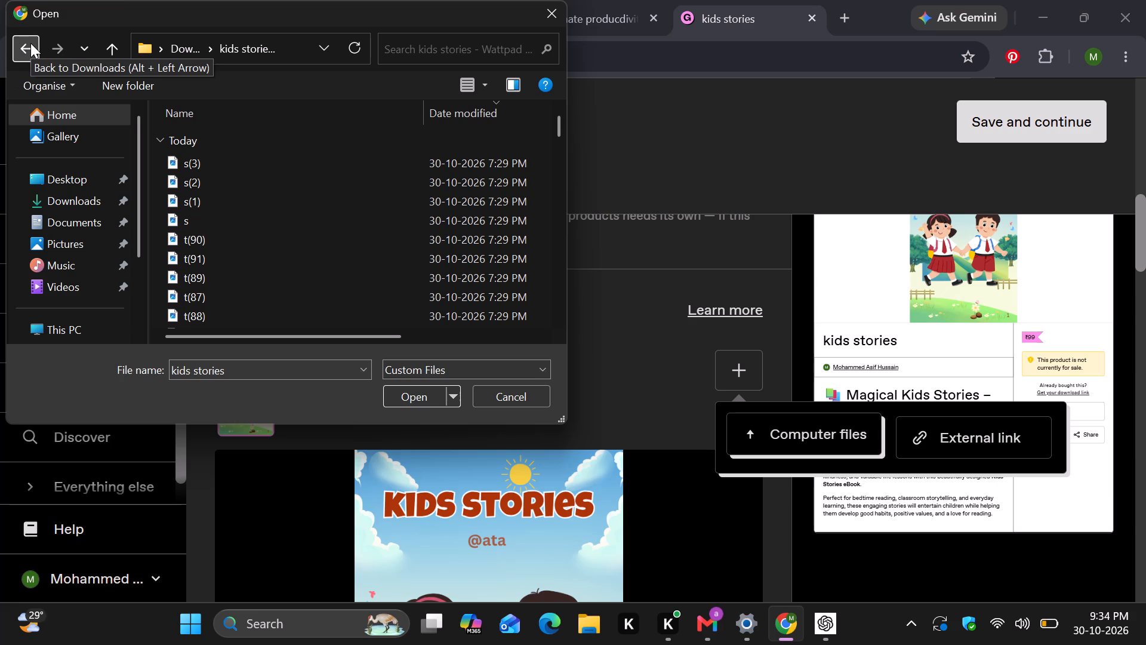
{"action": "left_click", "coordinate": [30, 43]}
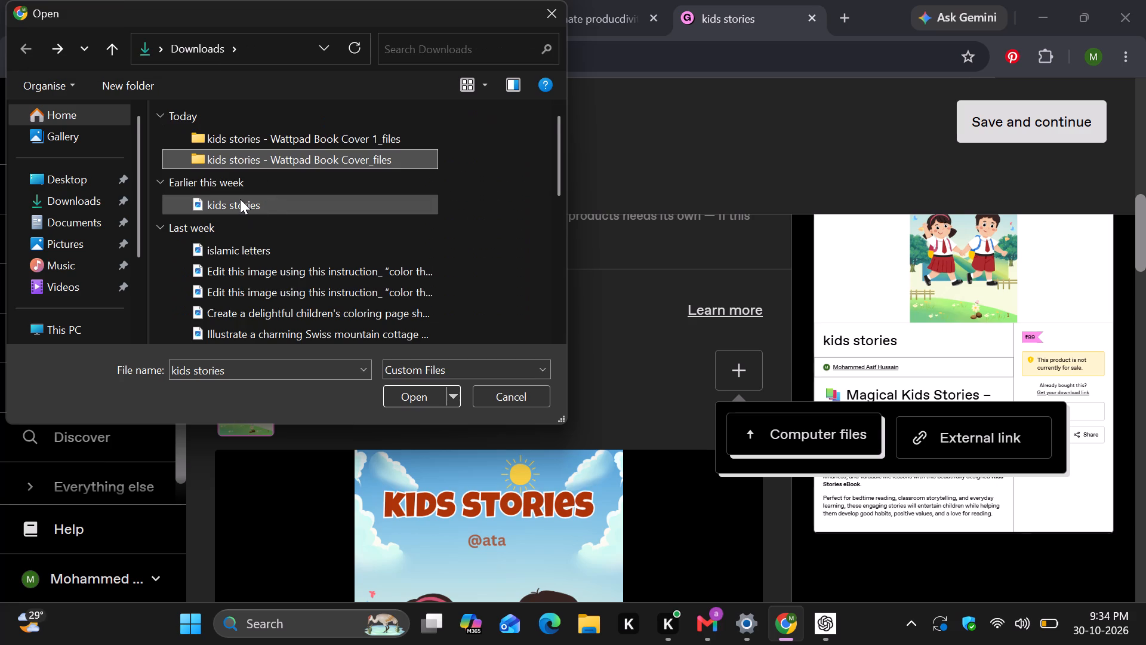
Upload the "kids stories" image from Downloads as an additional cover for the product.
{"action": "left_click", "coordinate": [240, 199]}
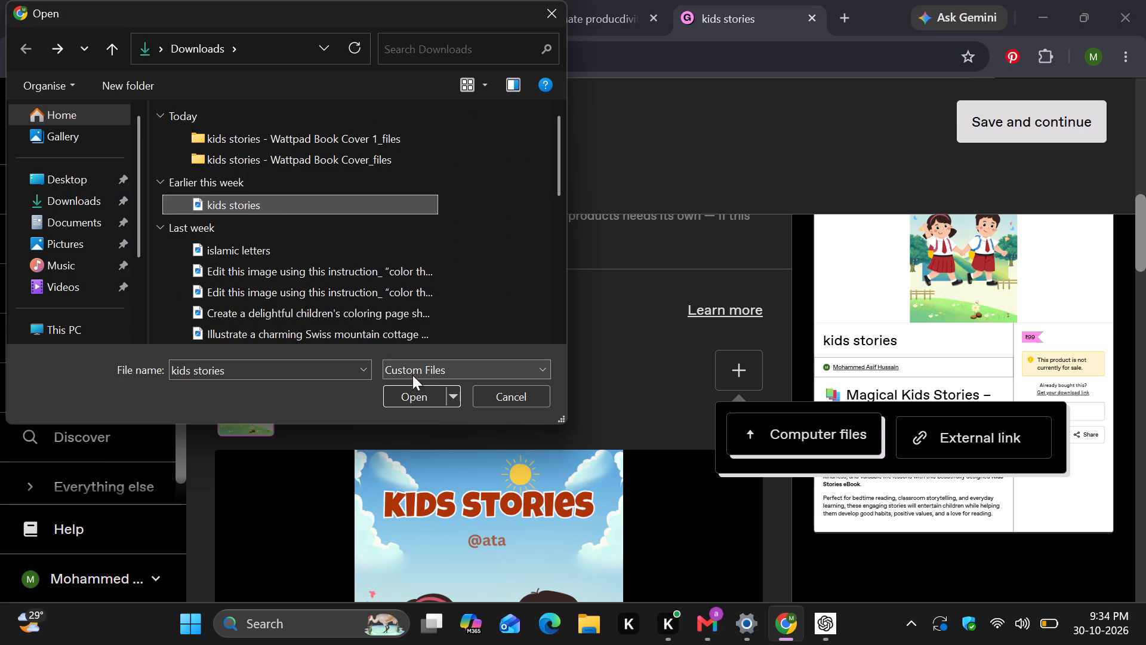
{"action": "left_click", "coordinate": [411, 398]}
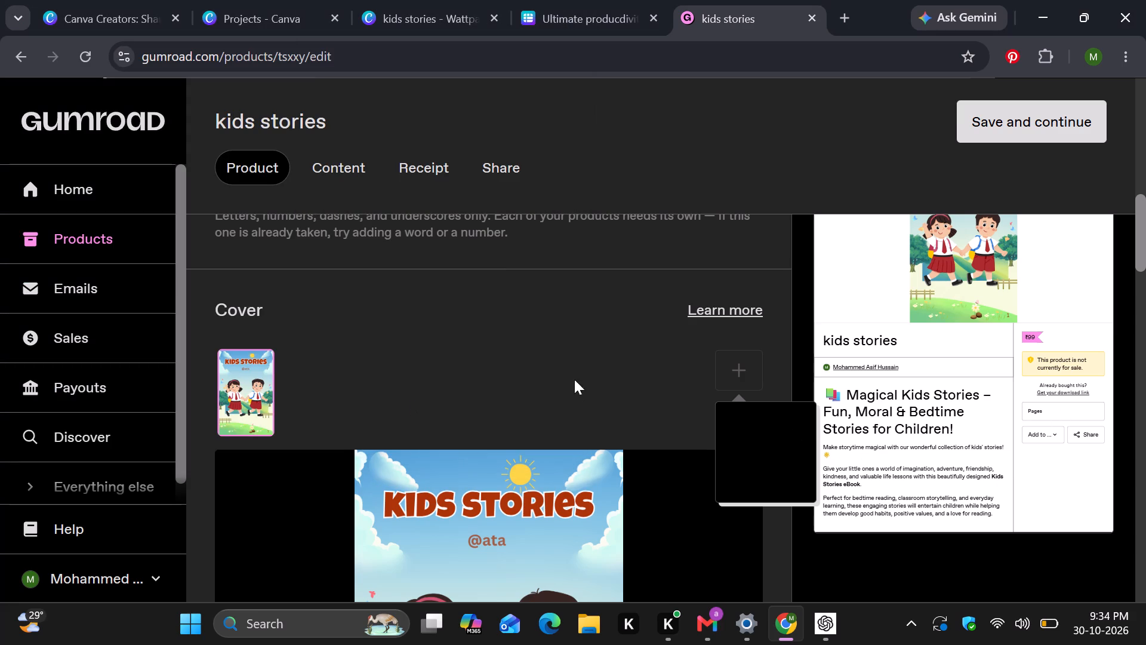
{"action": "left_click", "coordinate": [557, 368]}
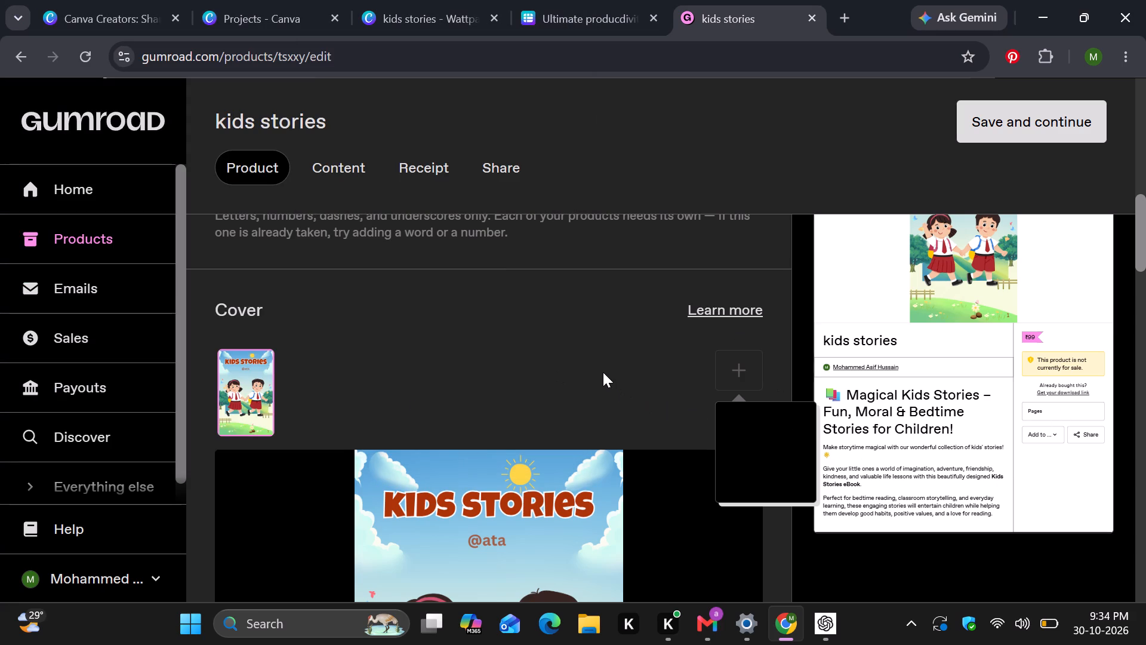
{"action": "left_click", "coordinate": [603, 372]}
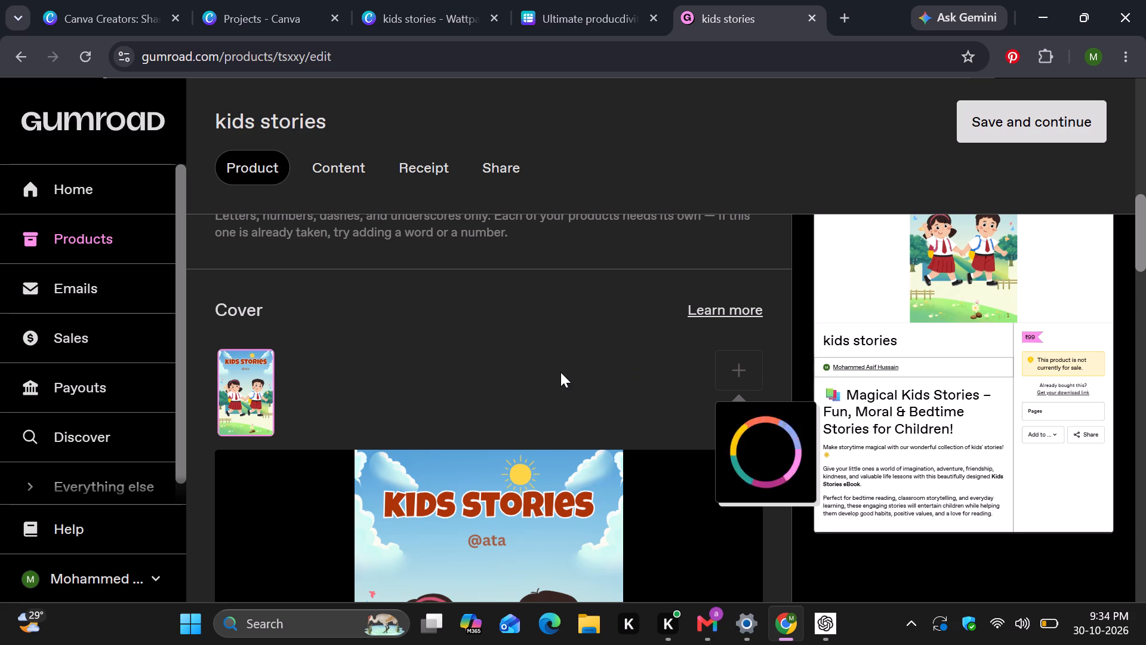
{"action": "left_click", "coordinate": [544, 362]}
Examine the large cover preview and the Thumbnail section with its image requirements.
{"action": "key", "text": "Down"}
{"action": "key", "text": "Down"}
{"action": "key", "text": "Down"}
{"action": "key", "text": "Down"}
{"action": "key", "text": "Down"}
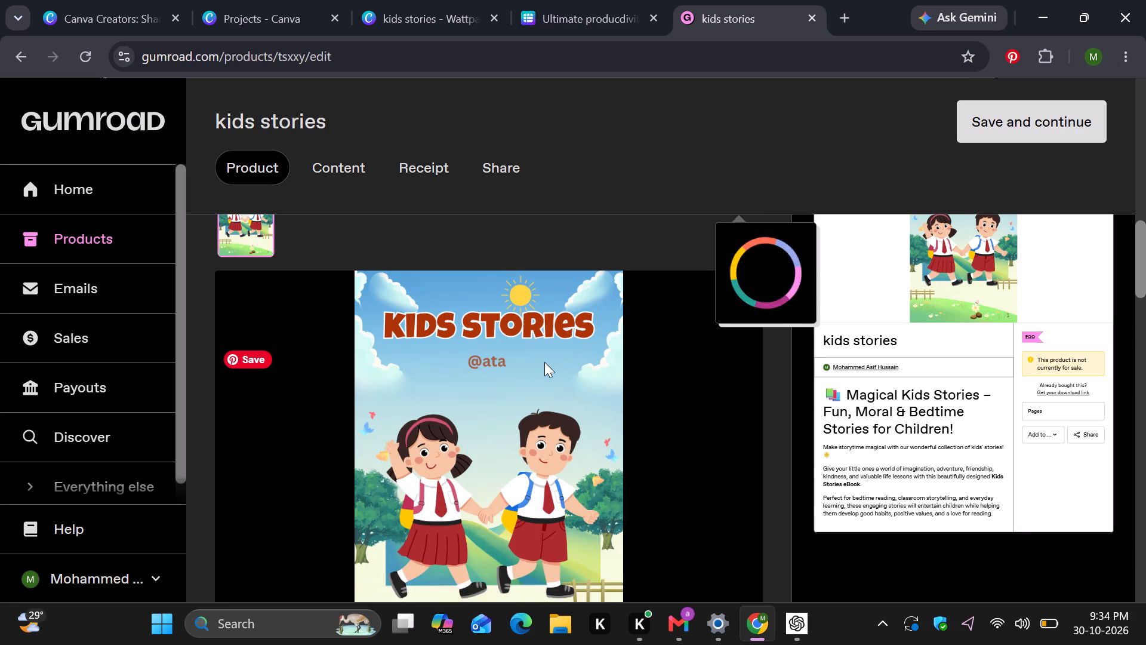
{"action": "key", "text": "Down"}
{"action": "key", "text": "Down"}
{"action": "key", "text": "Down"}
{"action": "key", "text": "Down"}
{"action": "key", "text": "Down"}
{"action": "key", "text": "Down"}
{"action": "key", "text": "Down"}
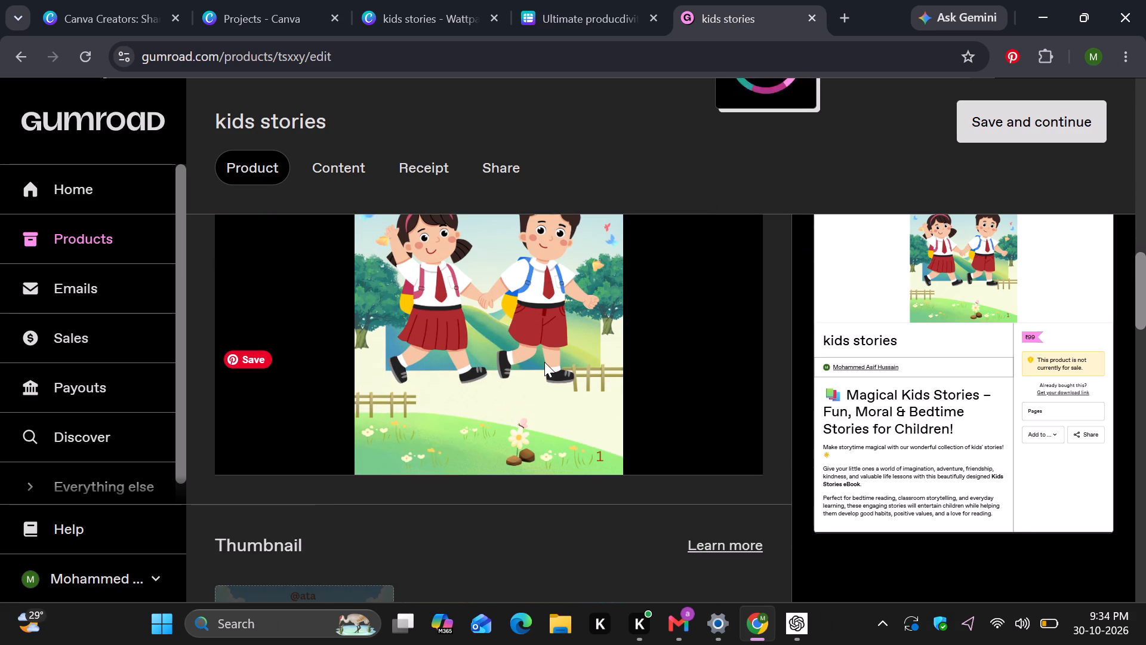
{"action": "key", "text": "Down"}
{"action": "key", "text": "Down"}
{"action": "key", "text": "Down"}
{"action": "key", "text": "Down"}
{"action": "key", "text": "Down"}
{"action": "key", "text": "Down"}
{"action": "key", "text": "Down"}
{"action": "key", "text": "Down"}
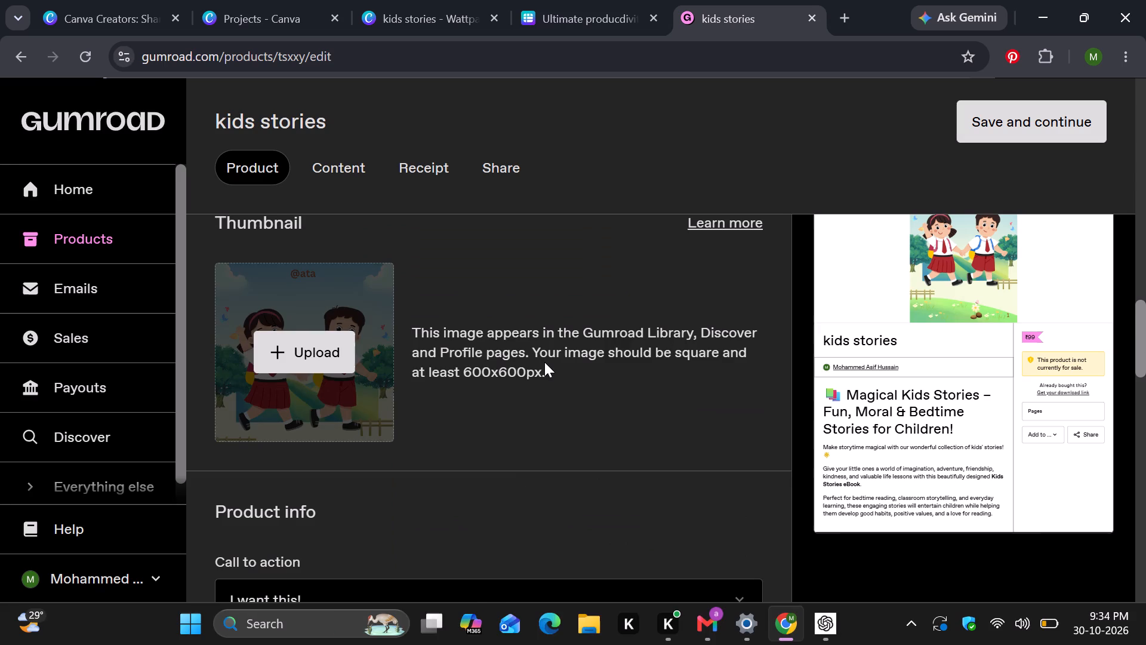
Check the newly uploaded cover image beside the original in the product's Cover section.
{"action": "key", "text": "Up"}
{"action": "key", "text": "Up"}
{"action": "key", "text": "Up"}
{"action": "key", "text": "Up"}
{"action": "key", "text": "Up"}
{"action": "key", "text": "Up"}
{"action": "key", "text": "Up"}
{"action": "key", "text": "Up"}
{"action": "key", "text": "Up"}
{"action": "key", "text": "Up"}
{"action": "key", "text": "Up"}
{"action": "key", "text": "Up"}
{"action": "key", "text": "Up"}
{"action": "key", "text": "Up"}
{"action": "key", "text": "Up"}
{"action": "key", "text": "Up"}
{"action": "key", "text": "Up"}
{"action": "key", "text": "Up"}
{"action": "key", "text": "Up"}
{"action": "key", "text": "Up"}
{"action": "key", "text": "Up"}
{"action": "key", "text": "Up"}
{"action": "key", "text": "Up"}
{"action": "key", "text": "Up"}
{"action": "key", "text": "Up"}
{"action": "key", "text": "Up"}
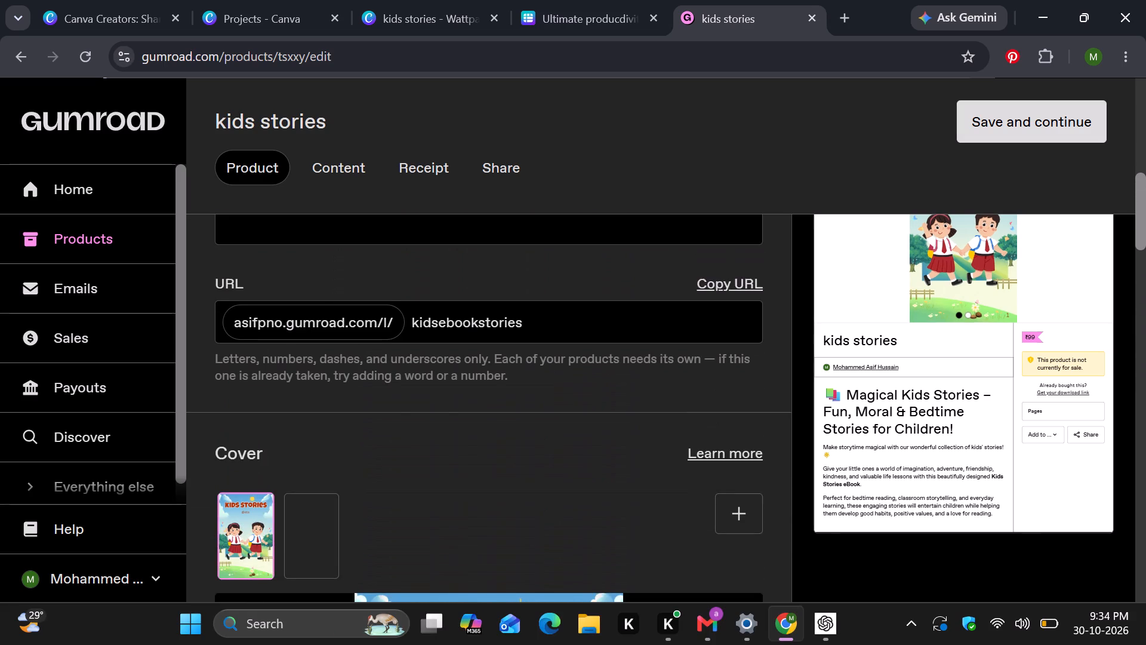
{"action": "key", "text": "Down"}
{"action": "key", "text": "Down"}
{"action": "key", "text": "Down"}
{"action": "key", "text": "Down"}
{"action": "key", "text": "Down"}
{"action": "key", "text": "Down"}
{"action": "key", "text": "Down"}
{"action": "key", "text": "Down"}
{"action": "key", "text": "Down"}
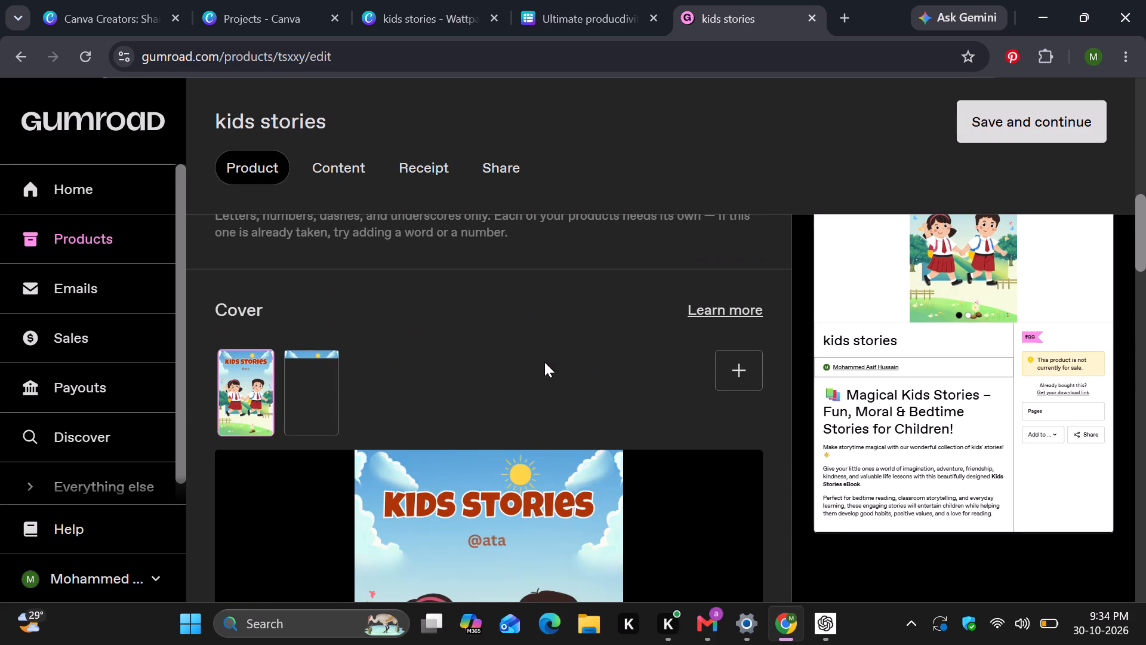
{"action": "key", "text": "Down"}
{"action": "key", "text": "Down"}
{"action": "key", "text": "Down"}
{"action": "key", "text": "Down"}
{"action": "key", "text": "Down"}
{"action": "key", "text": "Down"}
{"action": "key", "text": "Up"}
{"action": "key", "text": "Up"}
{"action": "key", "text": "Up"}
{"action": "key", "text": "Up"}
{"action": "key", "text": "Up"}
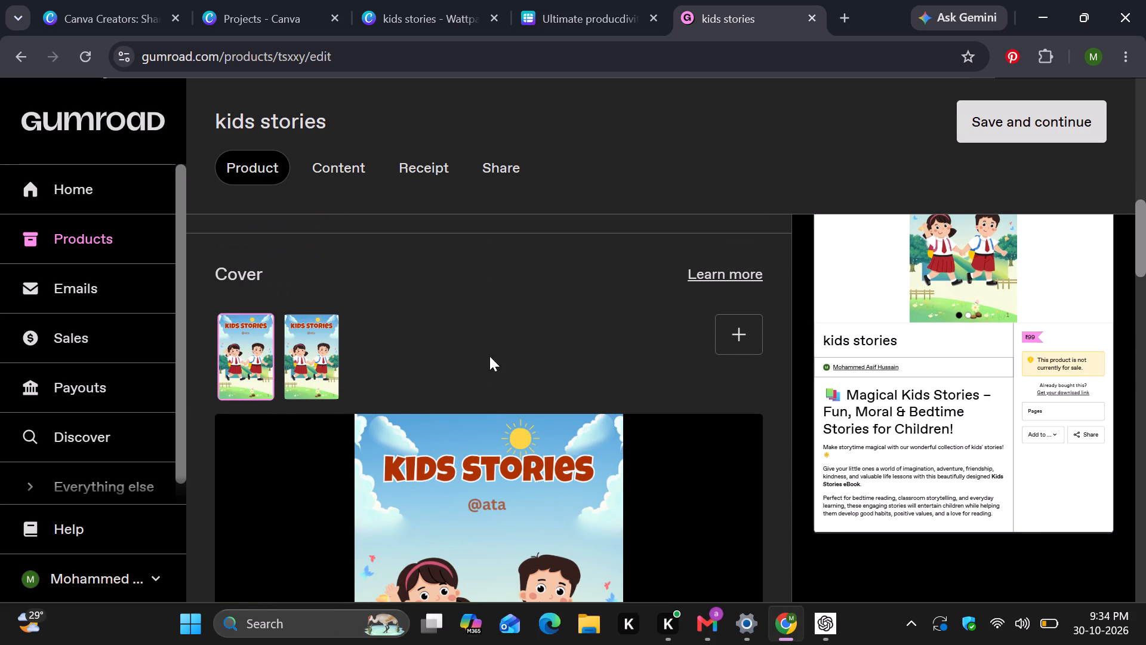
{"action": "right_click", "coordinate": [321, 364]}
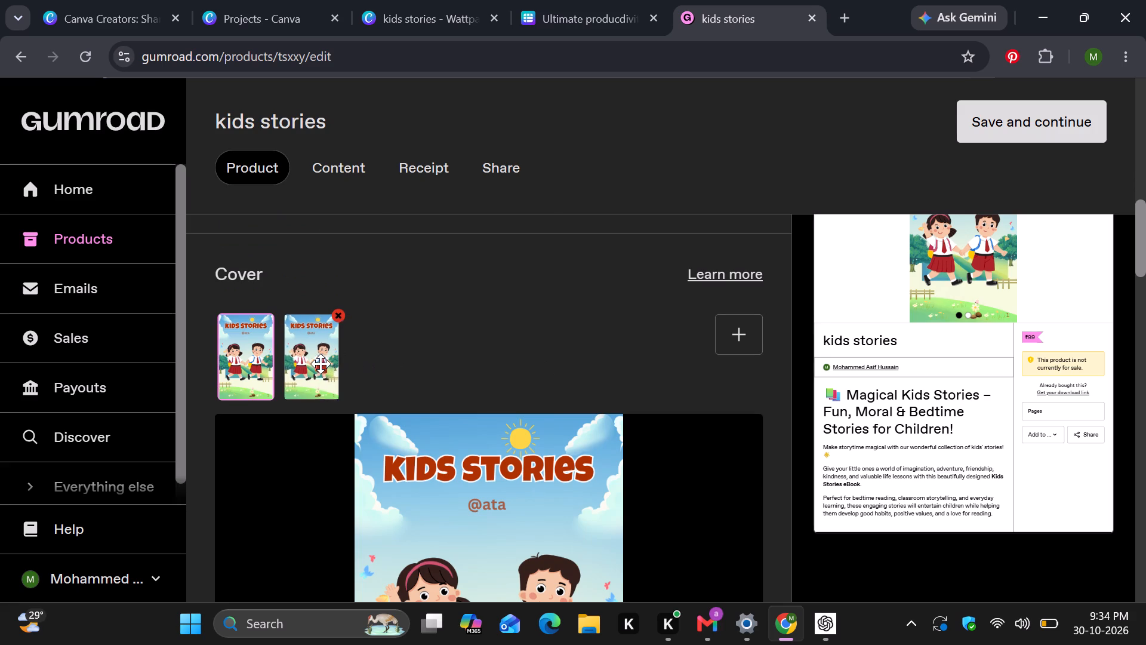
{"action": "left_click", "coordinate": [640, 364]}
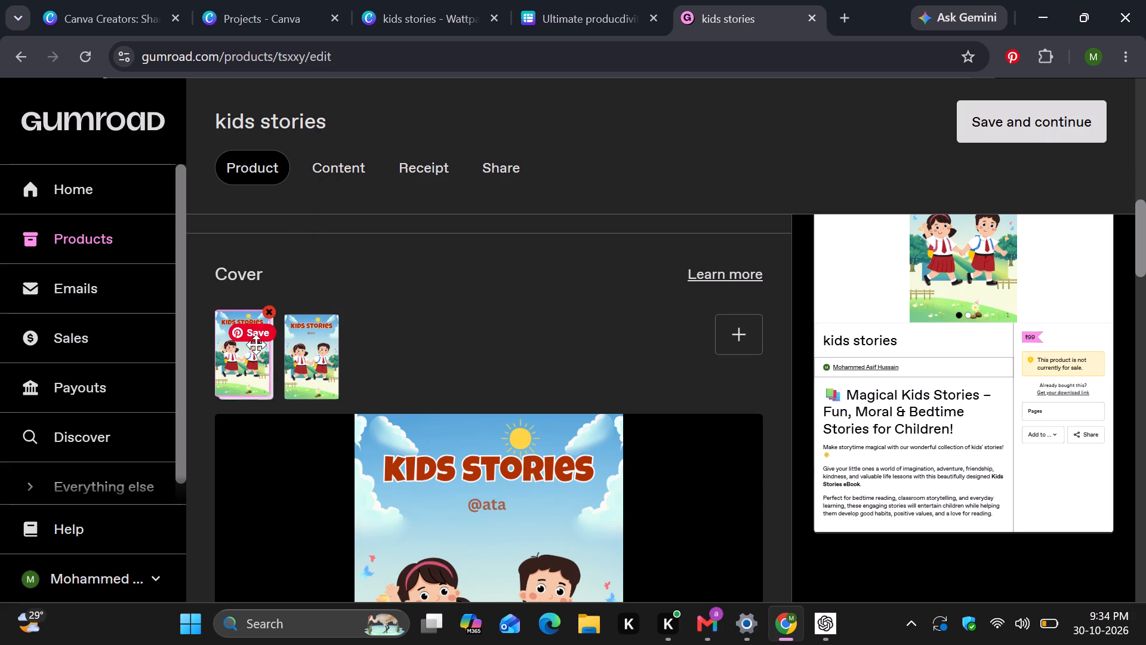
Remove both uploaded kids stories images from the product's Cover section.
{"action": "left_click", "coordinate": [270, 314]}
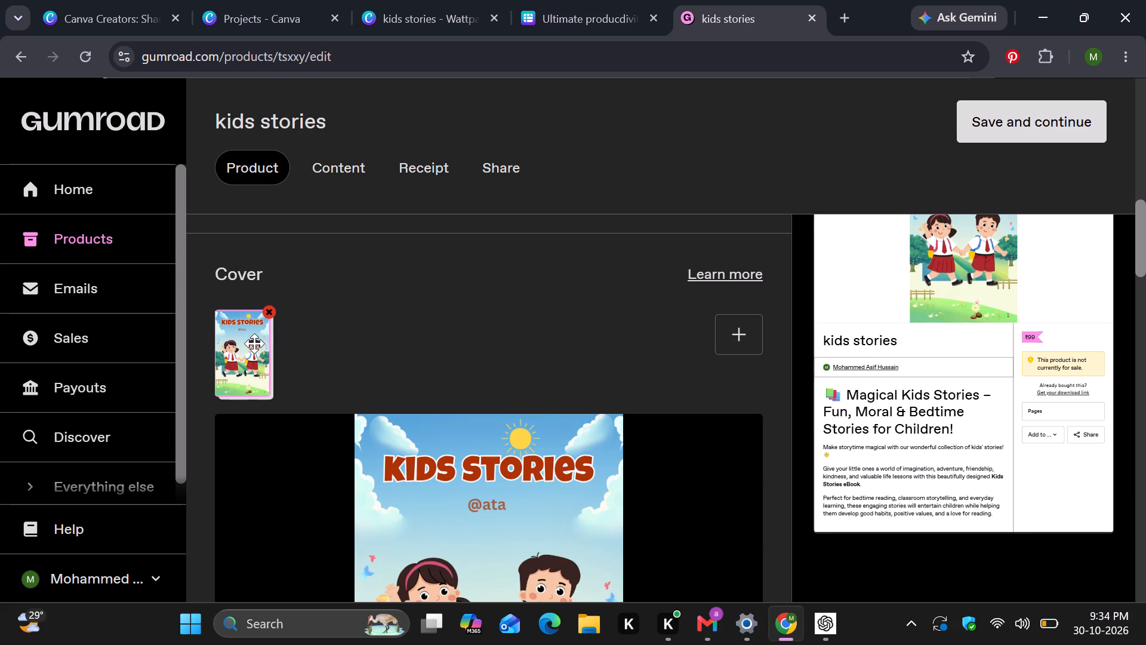
{"action": "left_click", "coordinate": [270, 313]}
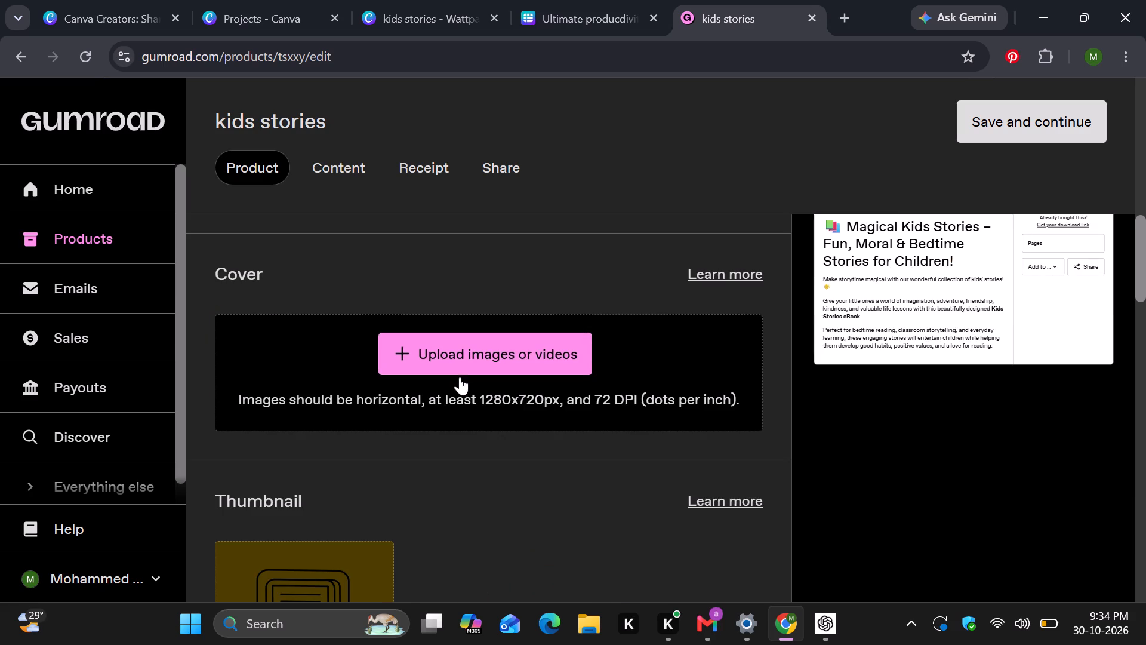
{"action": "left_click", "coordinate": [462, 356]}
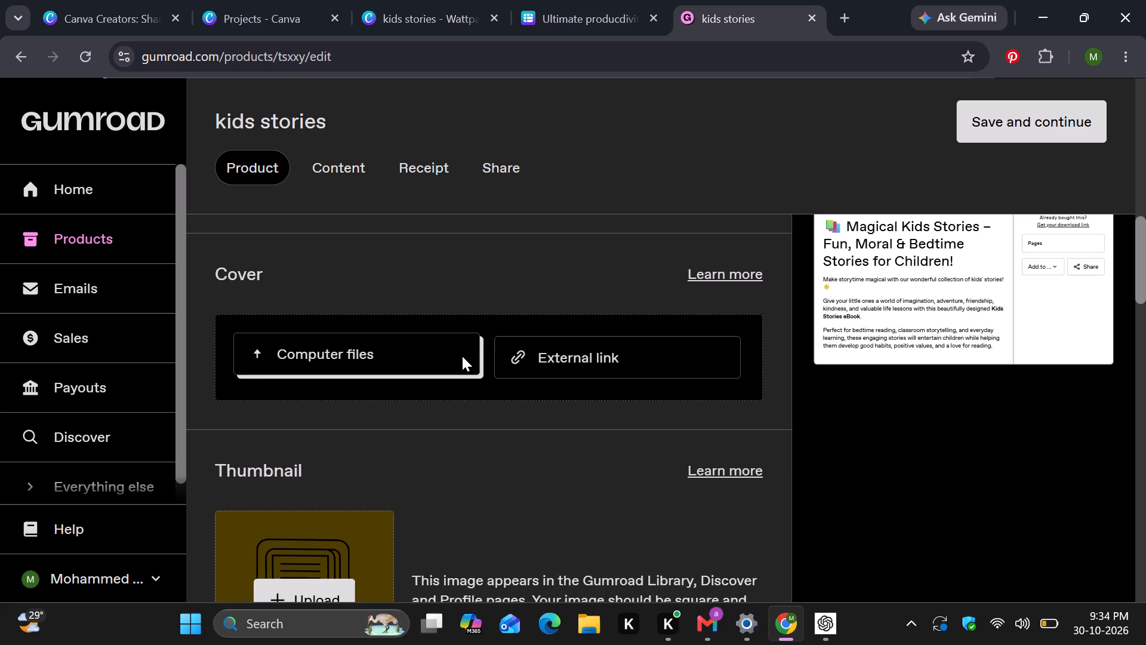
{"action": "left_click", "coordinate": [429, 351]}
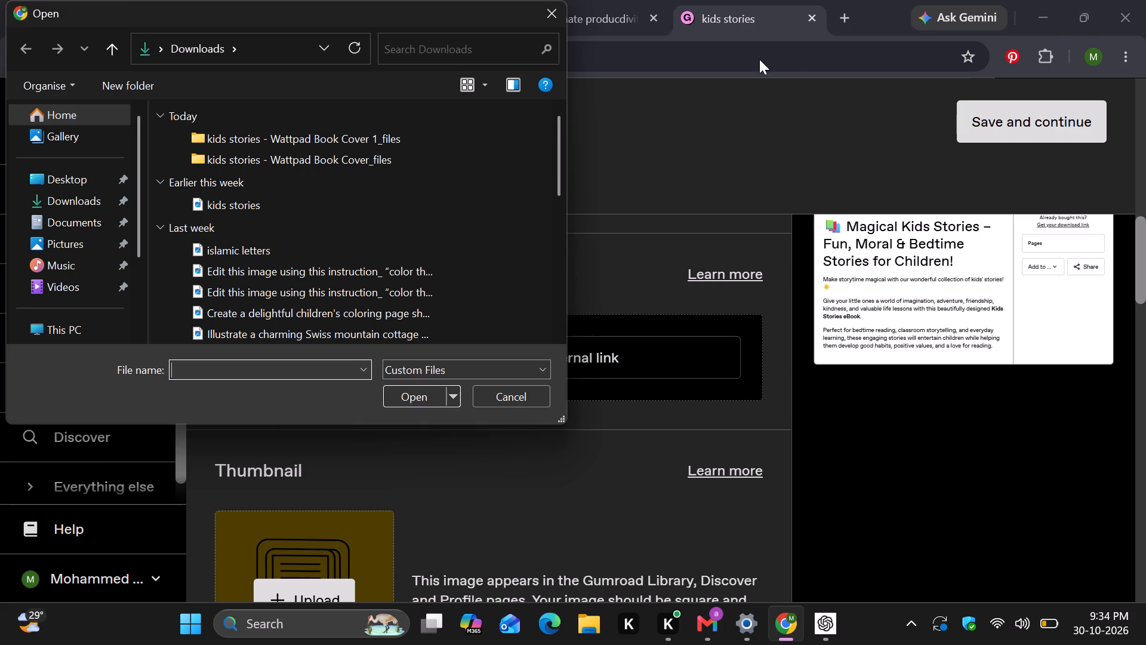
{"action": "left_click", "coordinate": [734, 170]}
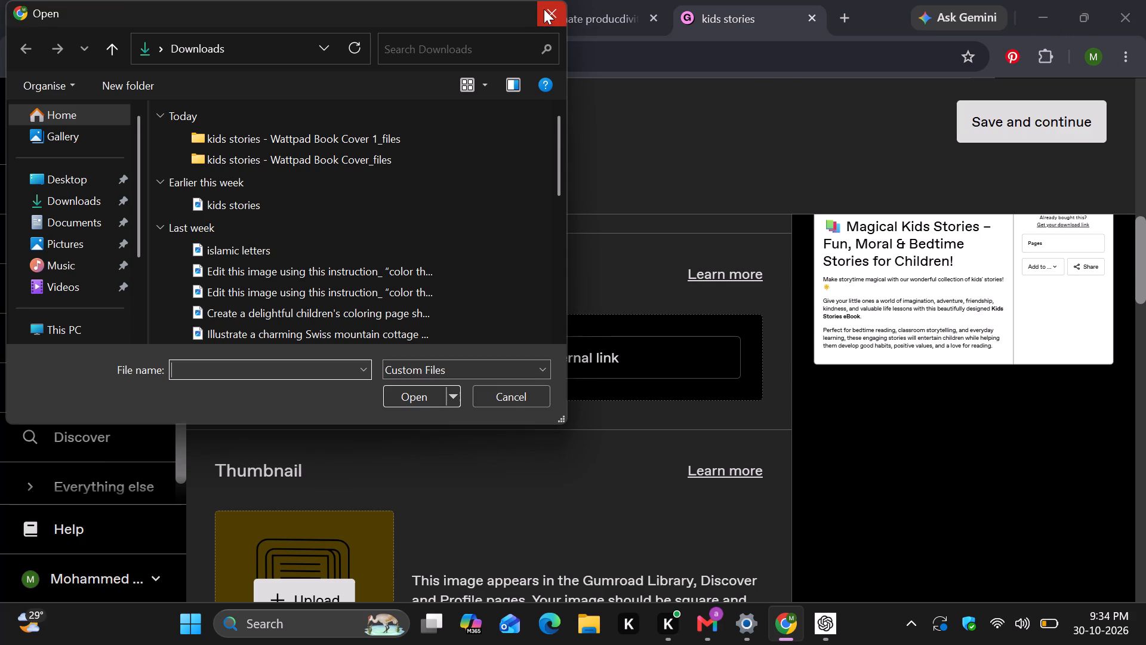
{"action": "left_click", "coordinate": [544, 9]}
Switch to the kids stories design in Canva and reposition the two schoolchildren on page 1, slightly lower between the trees.
{"action": "left_click", "coordinate": [399, 19]}
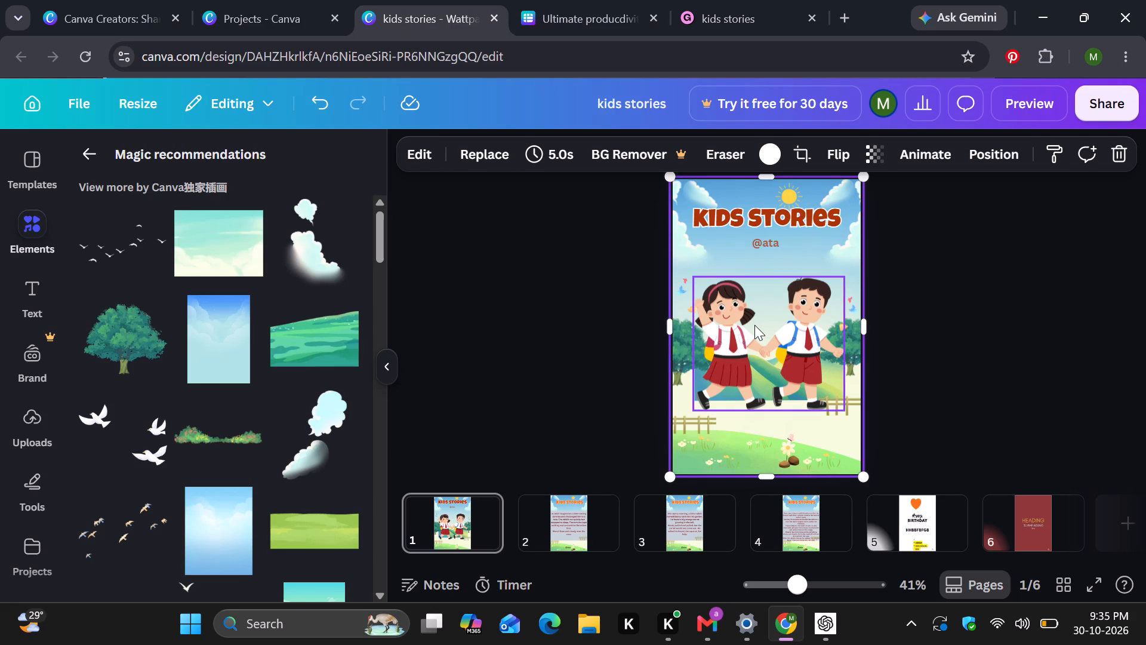
{"action": "left_click_drag", "start_coordinate": [754, 325], "coordinate": [705, 176]}
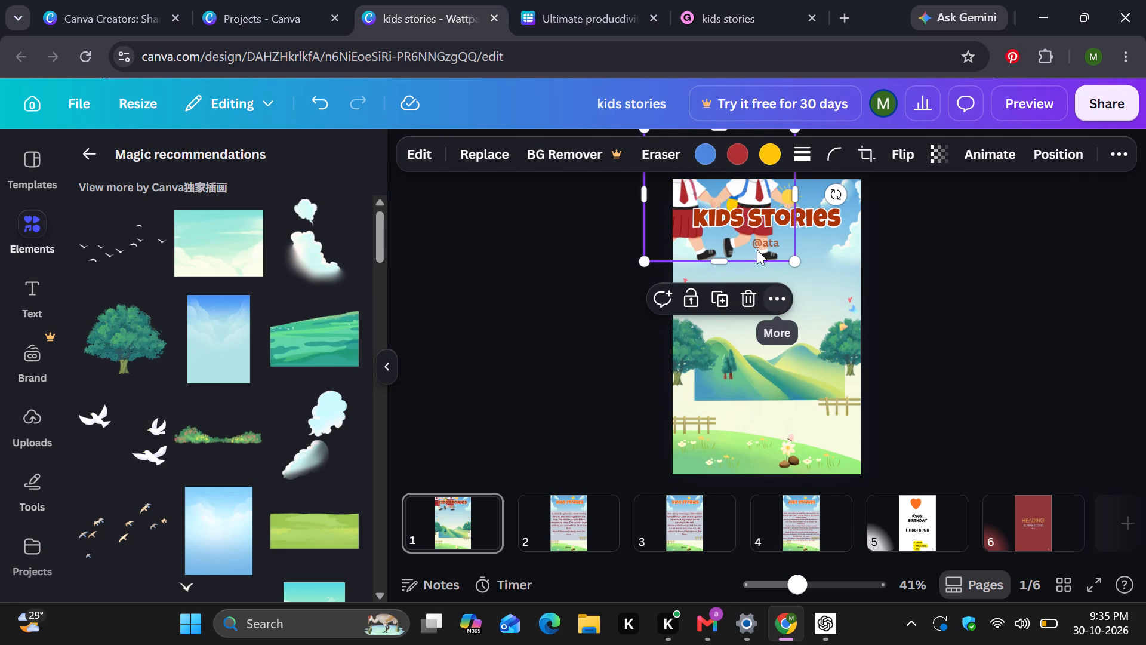
{"action": "left_click_drag", "start_coordinate": [745, 248], "coordinate": [800, 364]}
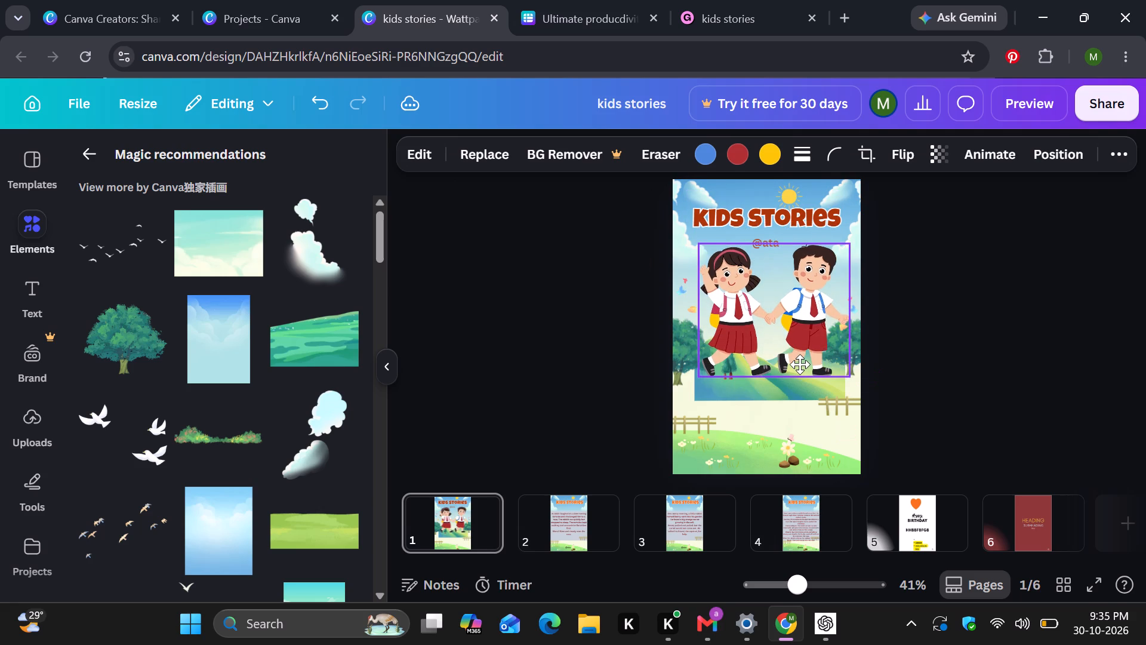
{"action": "left_click_drag", "start_coordinate": [800, 364], "coordinate": [796, 438]}
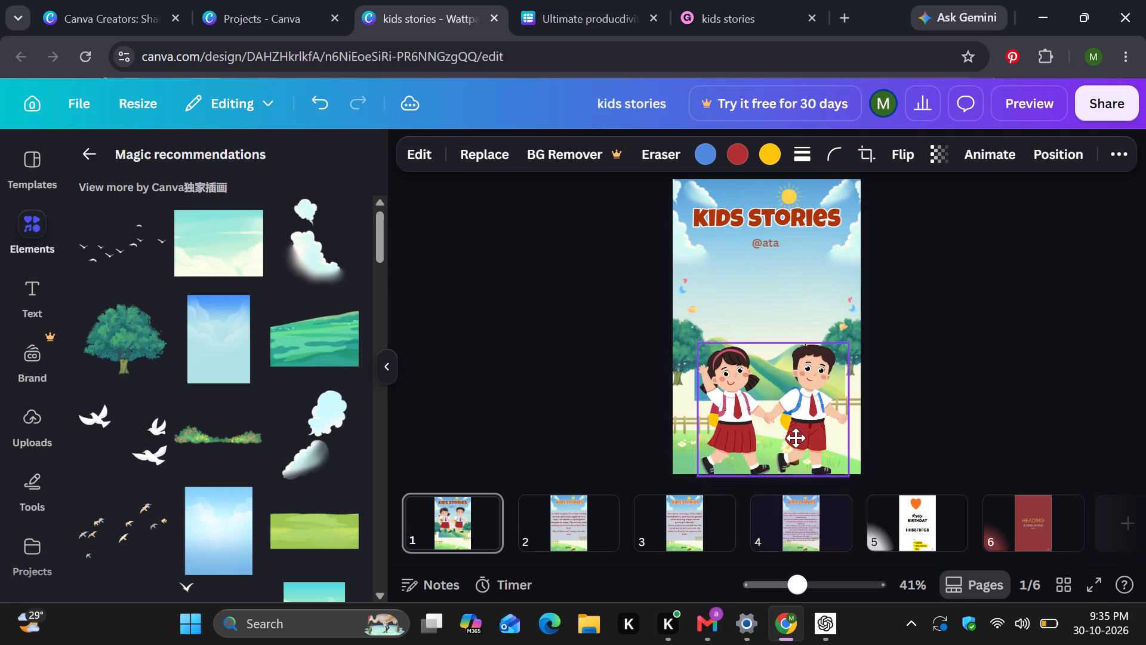
{"action": "left_click_drag", "start_coordinate": [796, 438], "coordinate": [794, 403]}
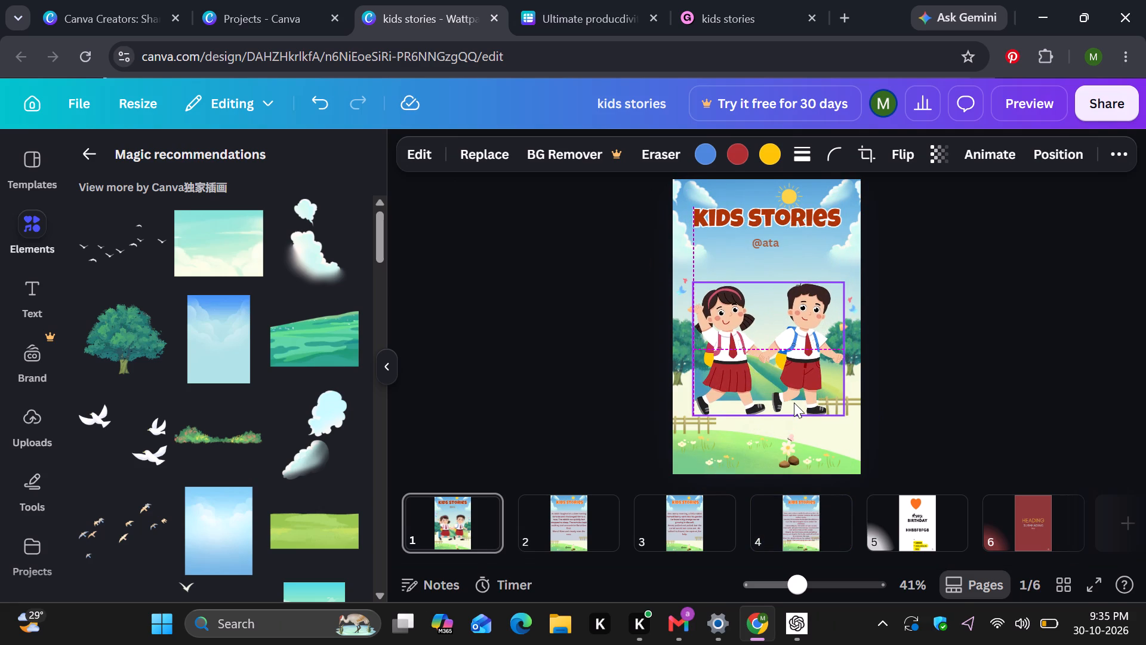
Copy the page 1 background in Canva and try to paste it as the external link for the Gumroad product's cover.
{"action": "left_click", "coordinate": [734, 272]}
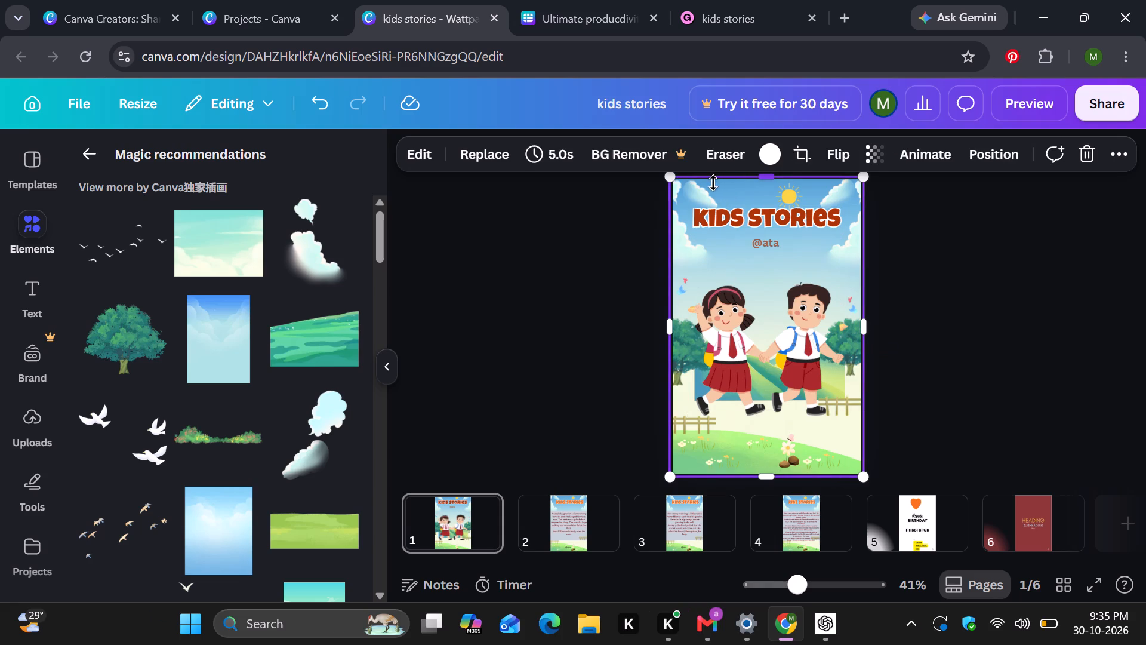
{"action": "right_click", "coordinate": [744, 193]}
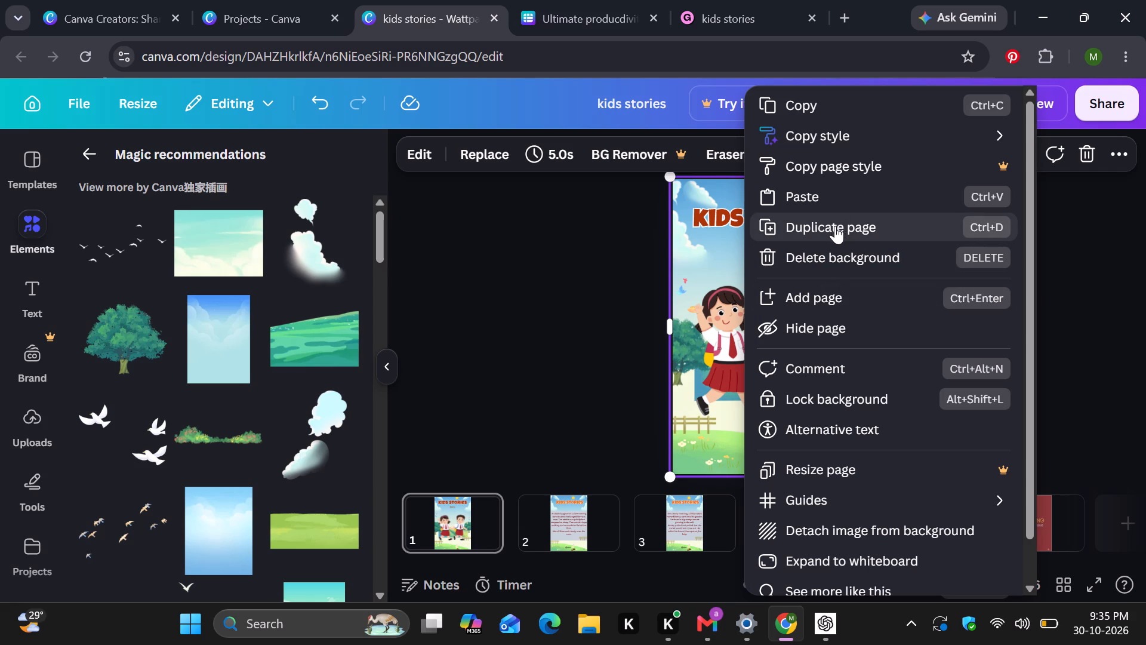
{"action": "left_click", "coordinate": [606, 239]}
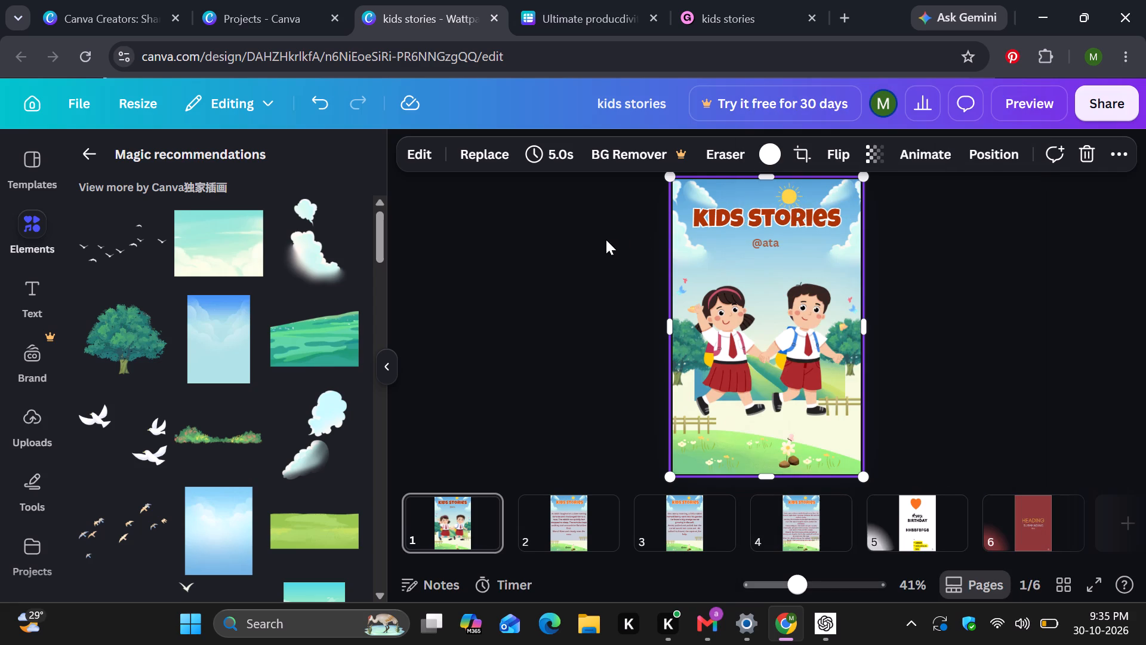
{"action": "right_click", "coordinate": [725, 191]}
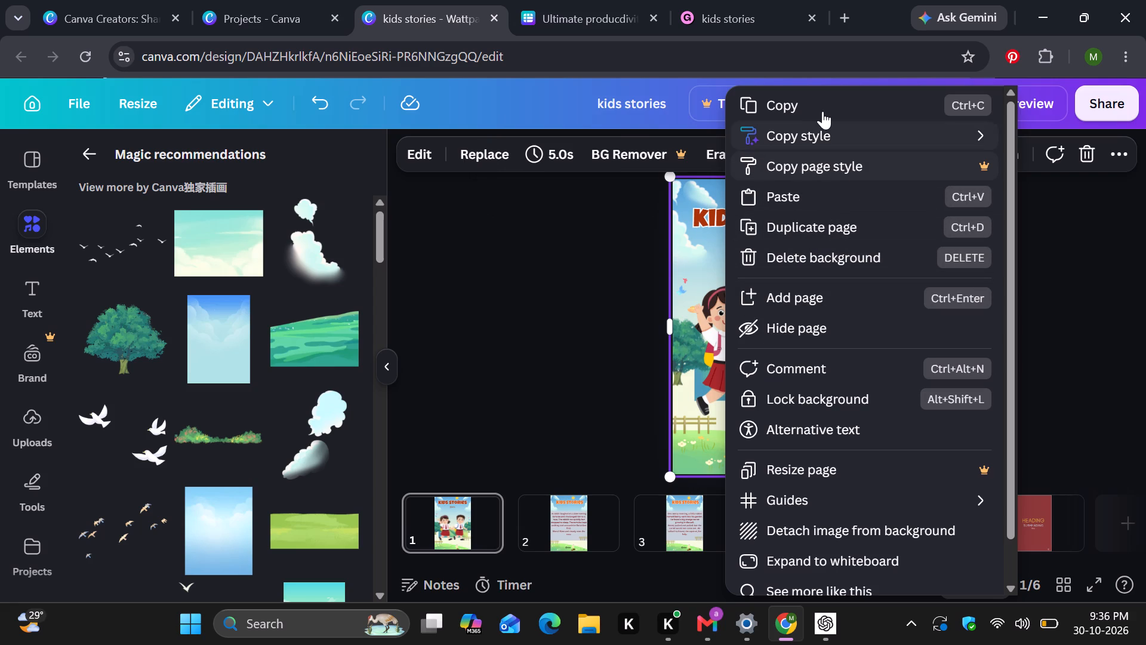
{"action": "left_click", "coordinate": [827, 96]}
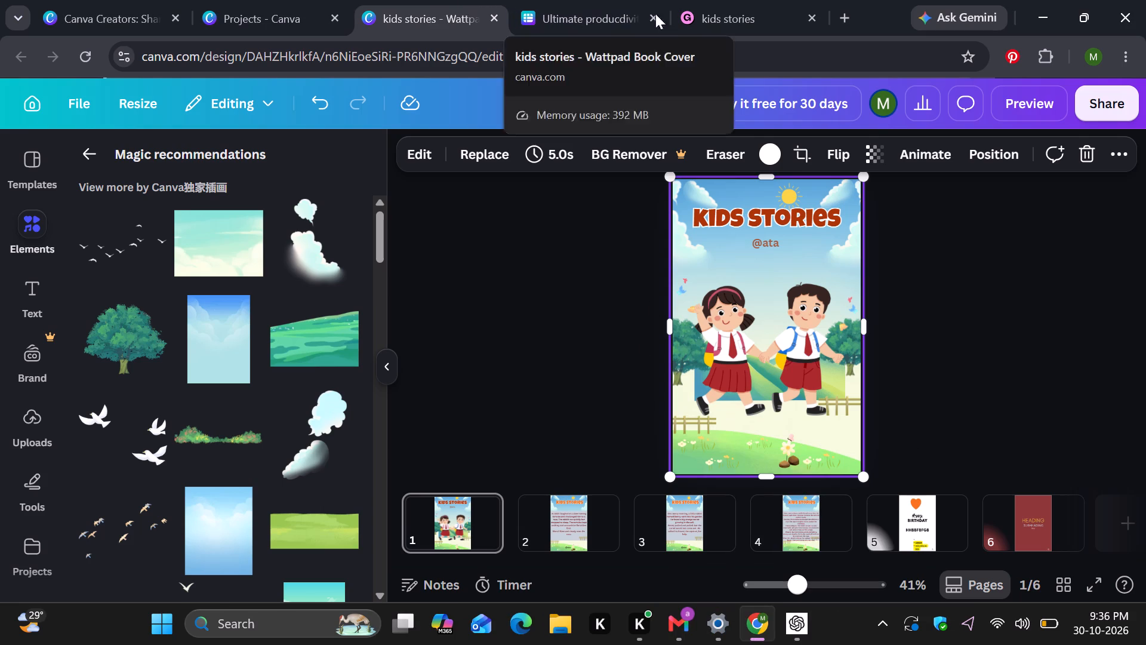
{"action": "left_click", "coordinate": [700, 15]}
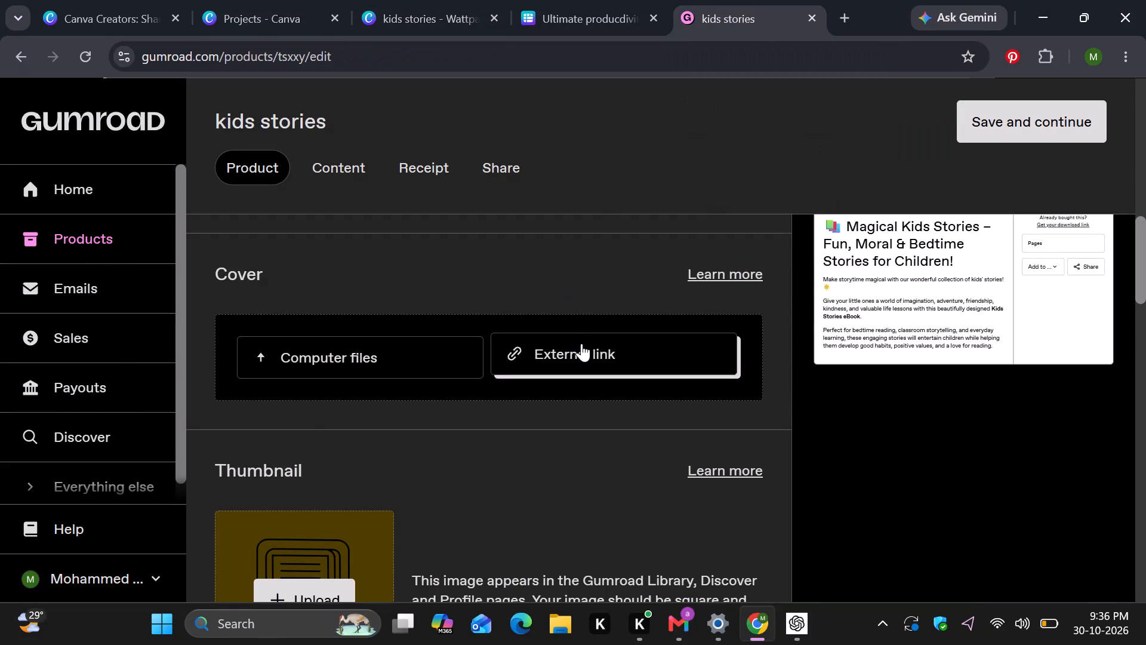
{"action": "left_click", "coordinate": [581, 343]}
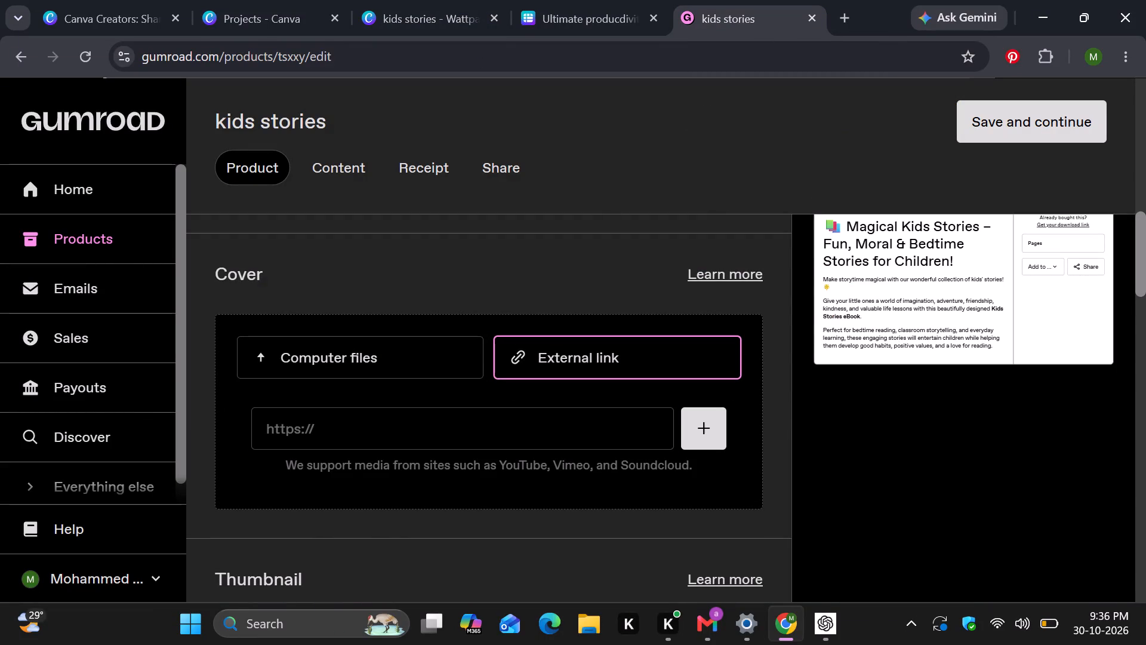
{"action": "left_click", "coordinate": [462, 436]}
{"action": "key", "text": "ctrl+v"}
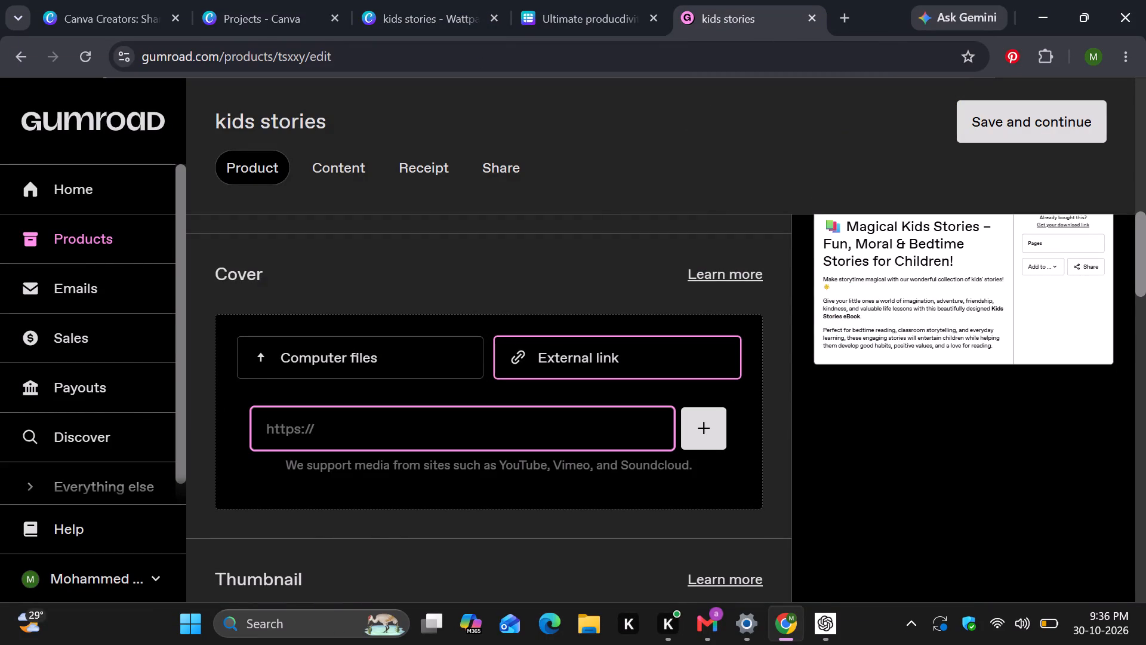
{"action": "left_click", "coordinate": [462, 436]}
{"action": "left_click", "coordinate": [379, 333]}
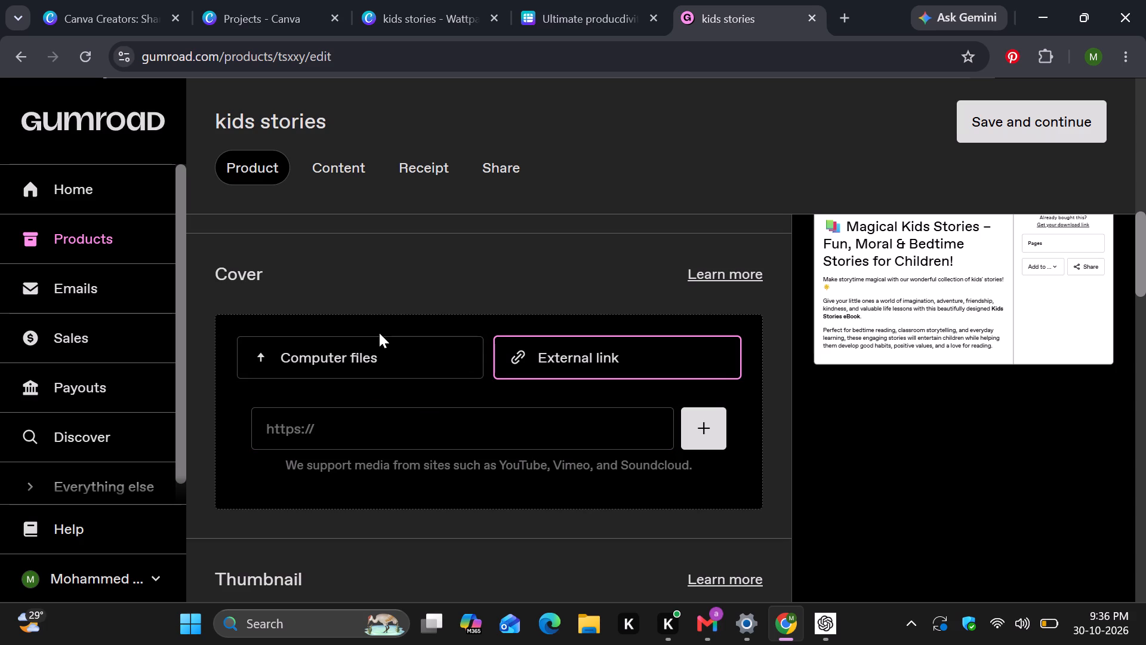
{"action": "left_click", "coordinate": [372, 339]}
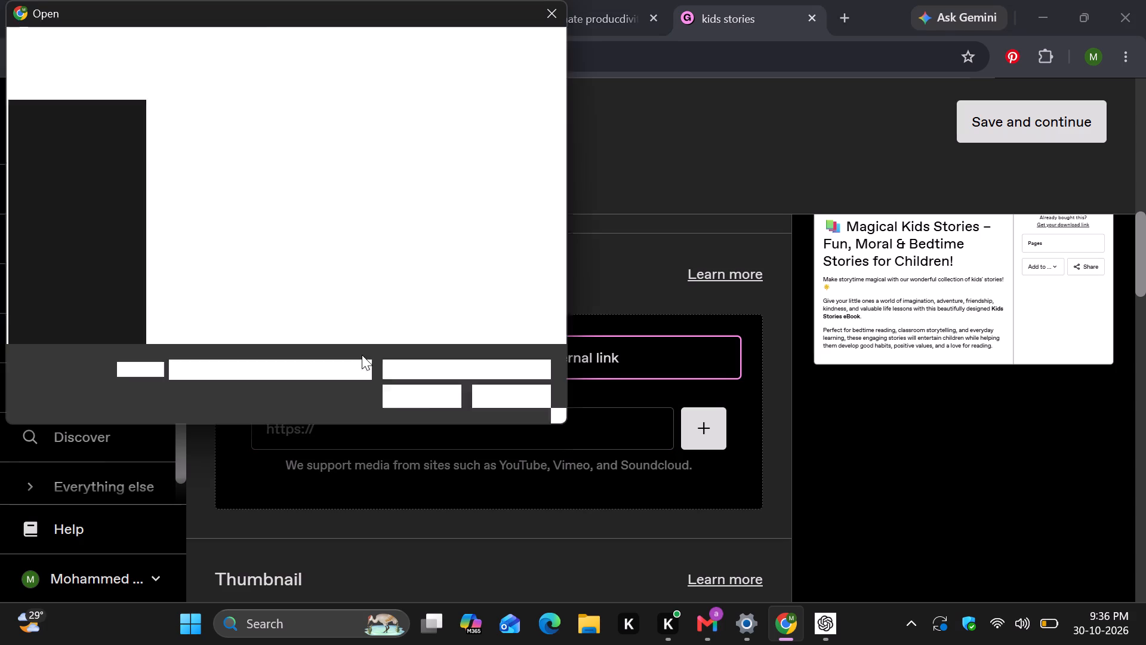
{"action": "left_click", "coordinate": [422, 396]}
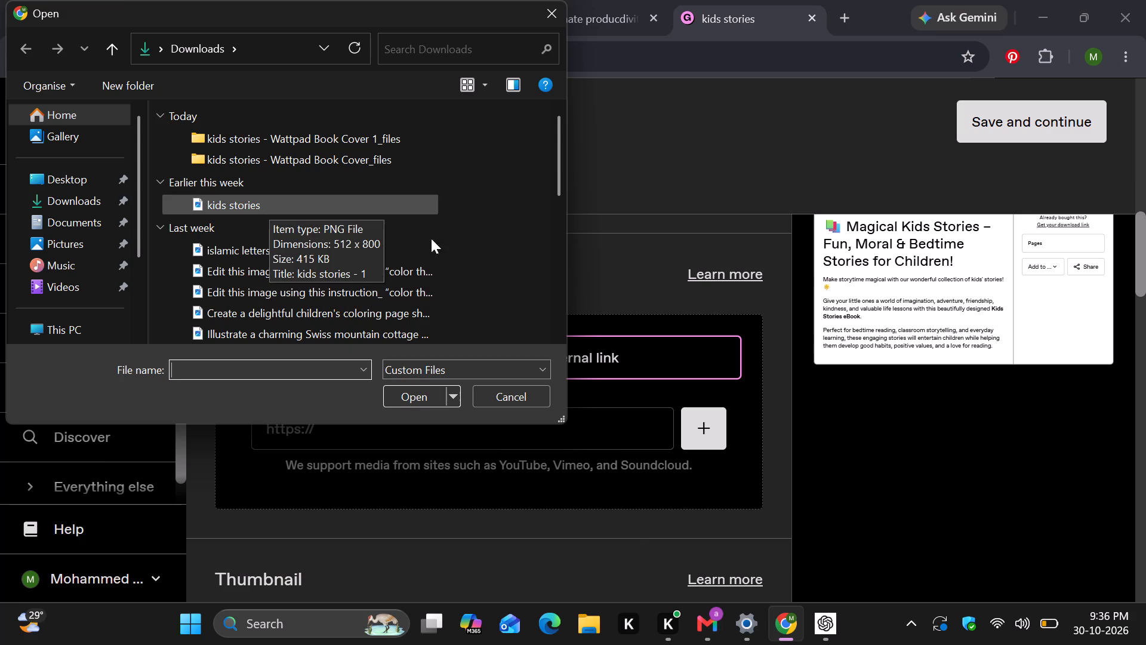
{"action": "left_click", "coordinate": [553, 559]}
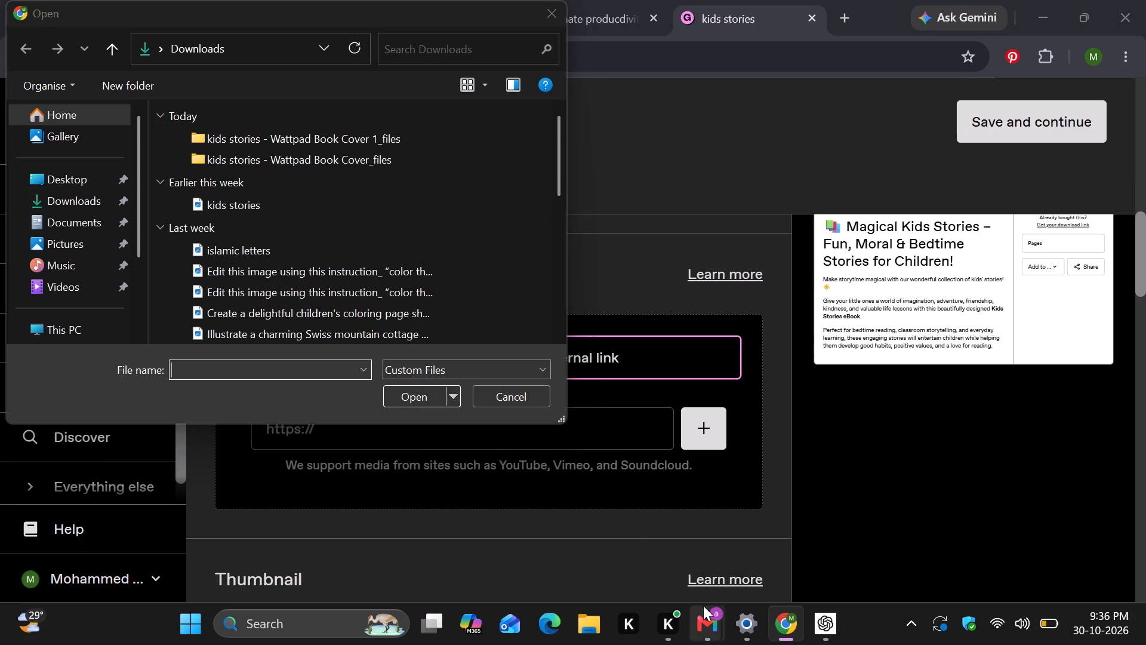
Dismiss the cover file selection, switch to the kids stories design in Canva, and set its download file type to JPG.
{"action": "left_click", "coordinate": [554, 14]}
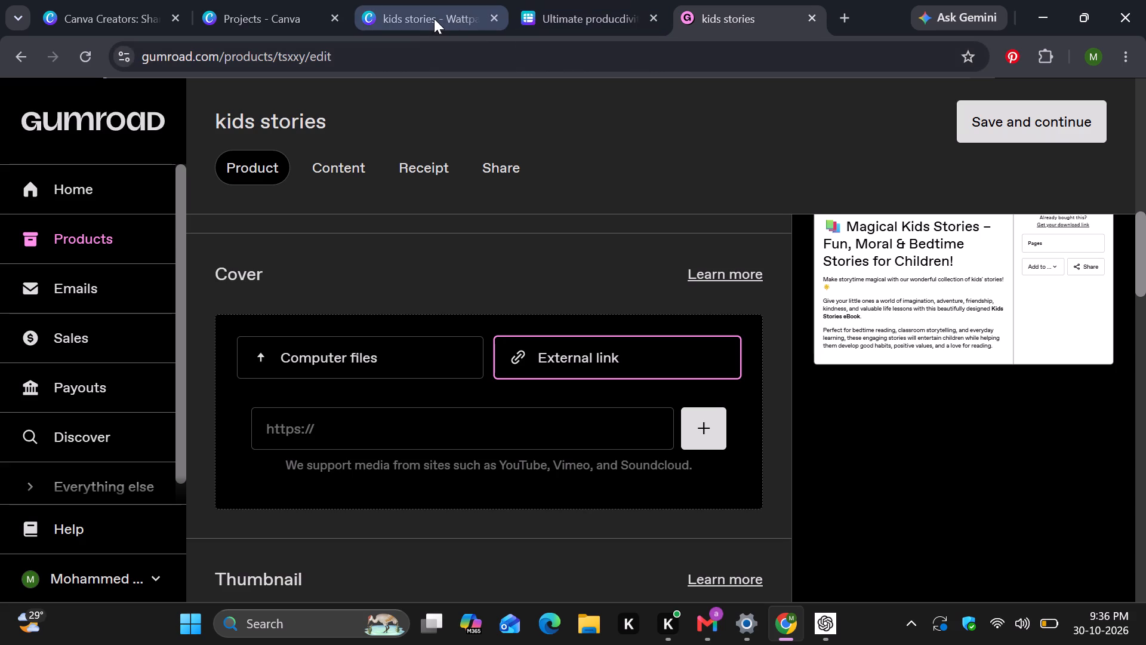
{"action": "left_click", "coordinate": [434, 19]}
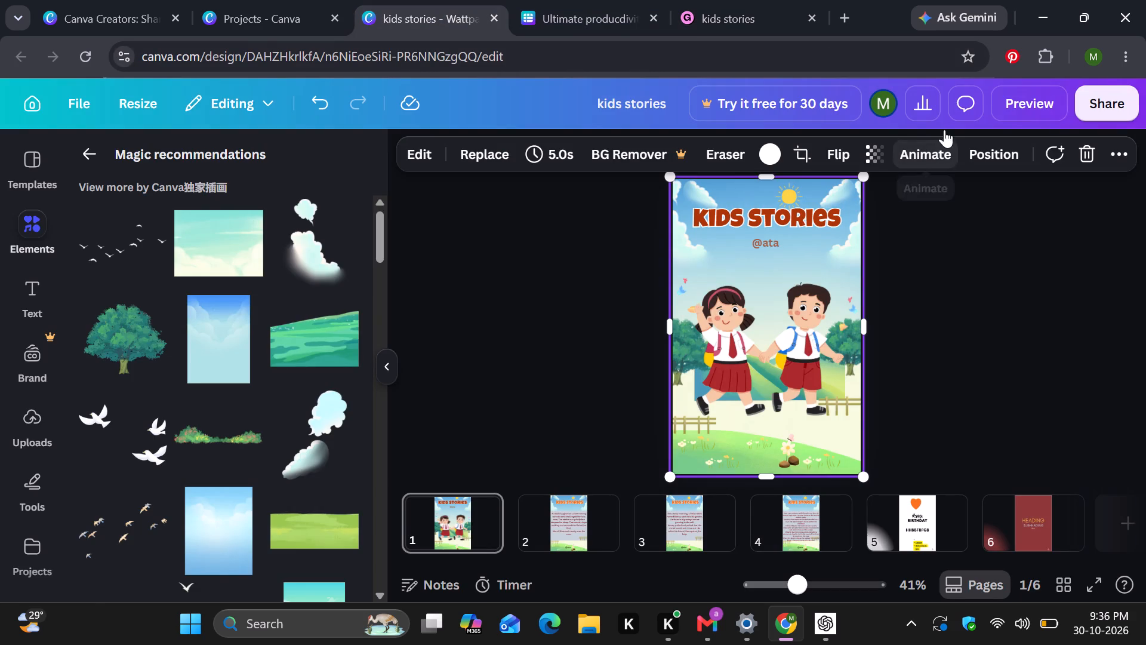
{"action": "left_click", "coordinate": [1117, 90]}
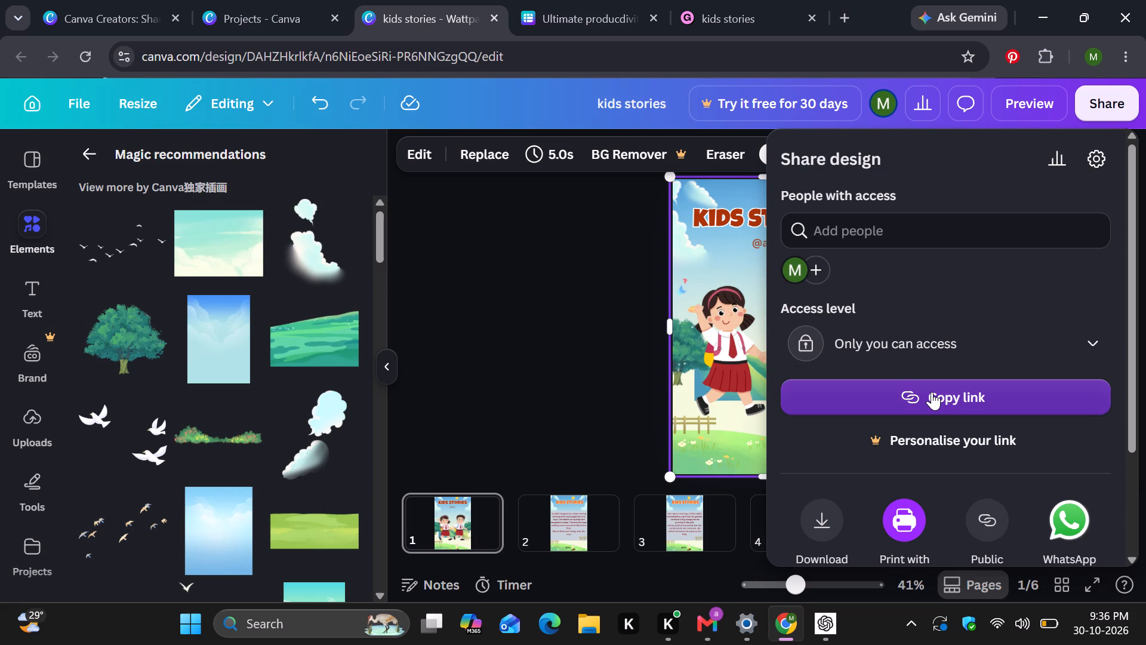
{"action": "left_click", "coordinate": [824, 522]}
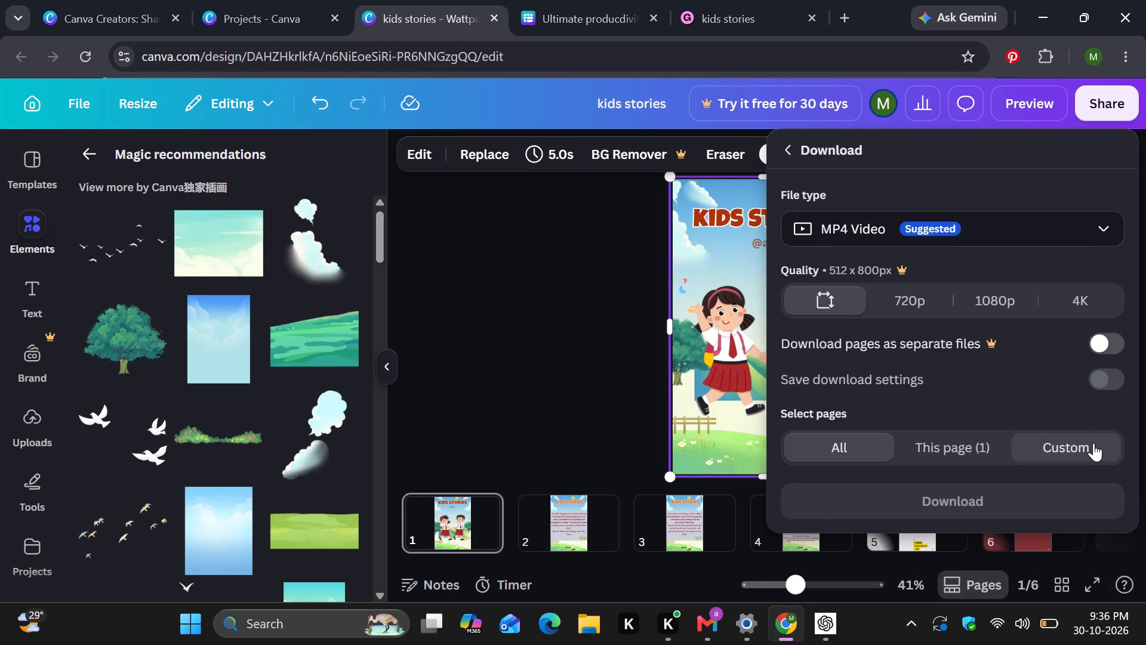
{"action": "left_click", "coordinate": [1112, 232]}
{"action": "left_click", "coordinate": [1112, 232]}
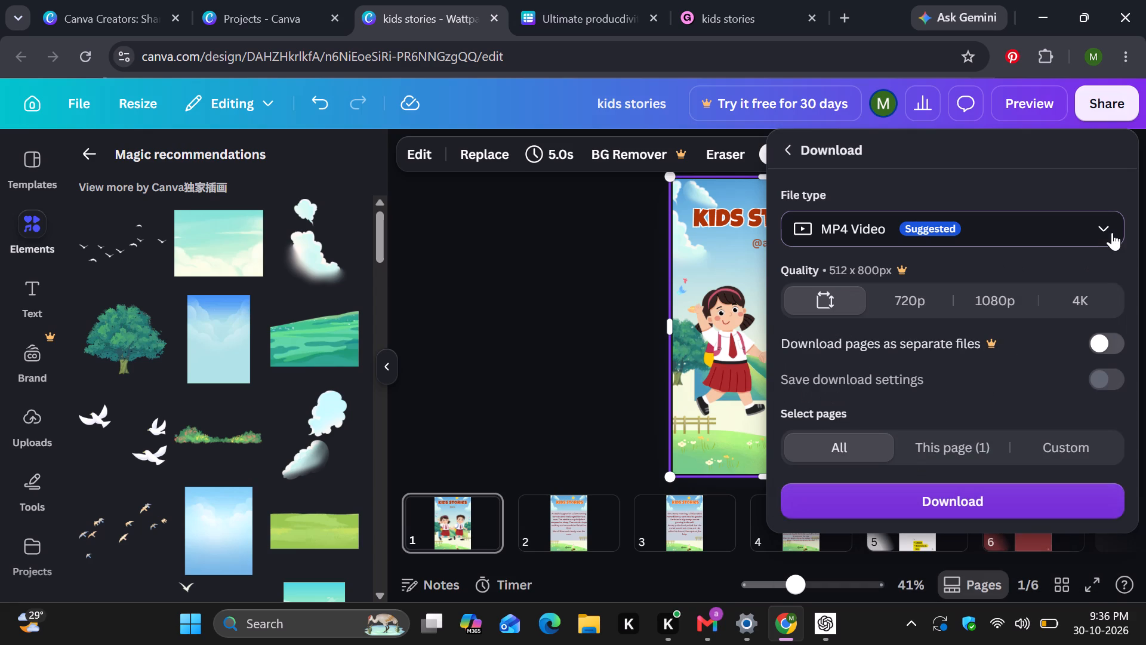
{"action": "left_click", "coordinate": [1071, 228]}
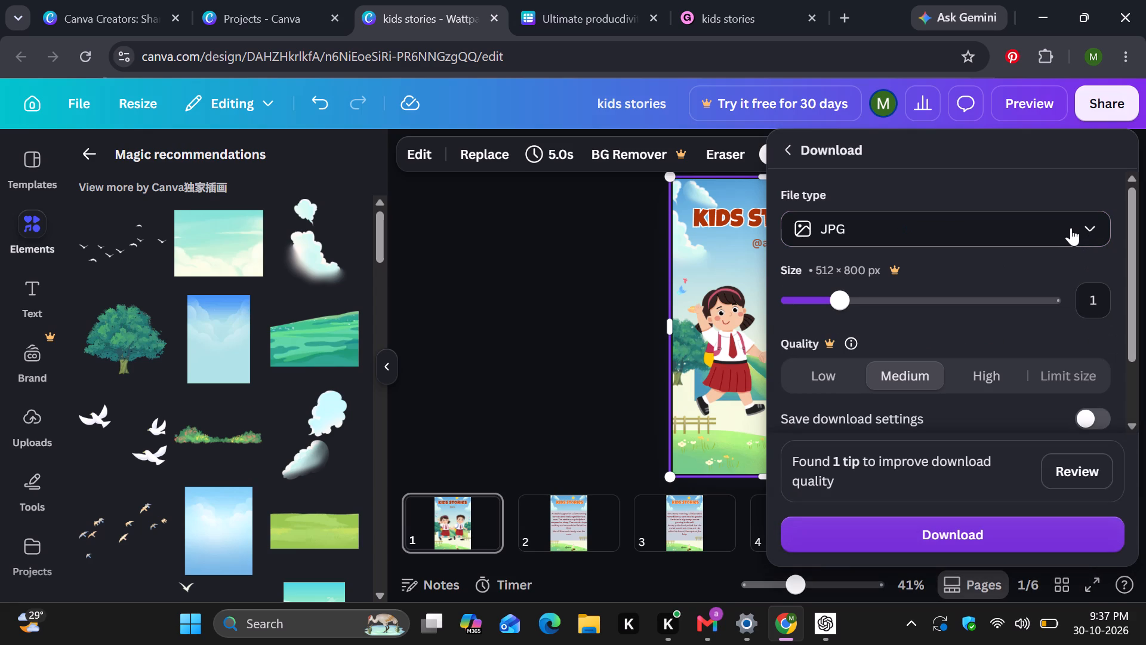
Download the kids stories design from Canva with the file type PDF and the Digital preset.
{"action": "left_click", "coordinate": [1084, 228]}
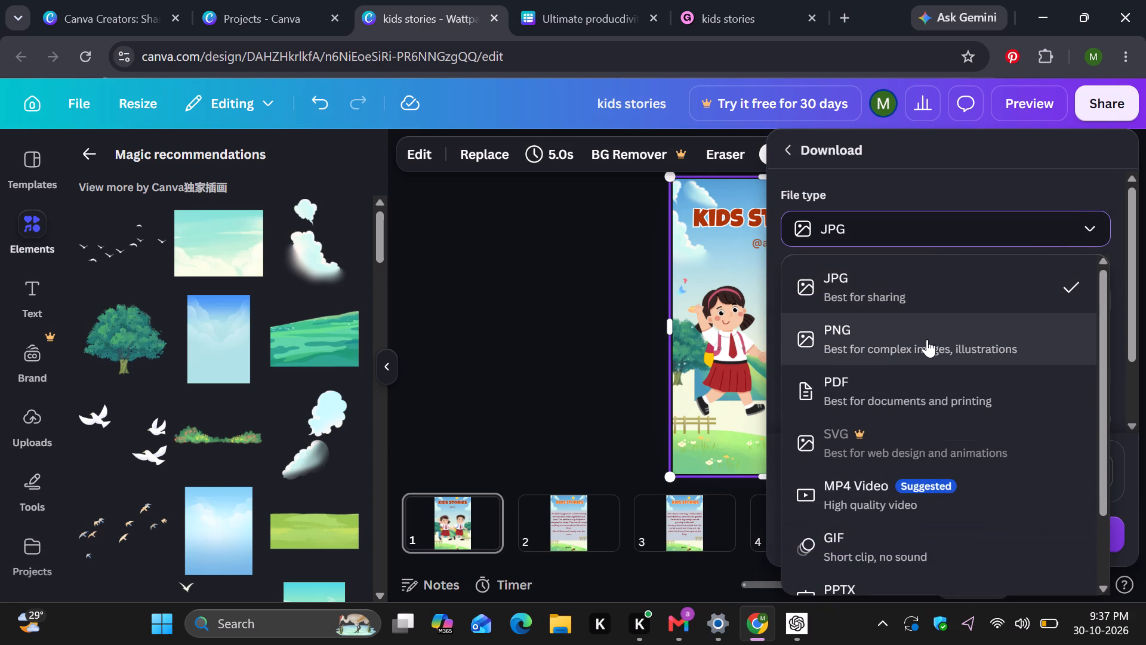
{"action": "left_click", "coordinate": [910, 371]}
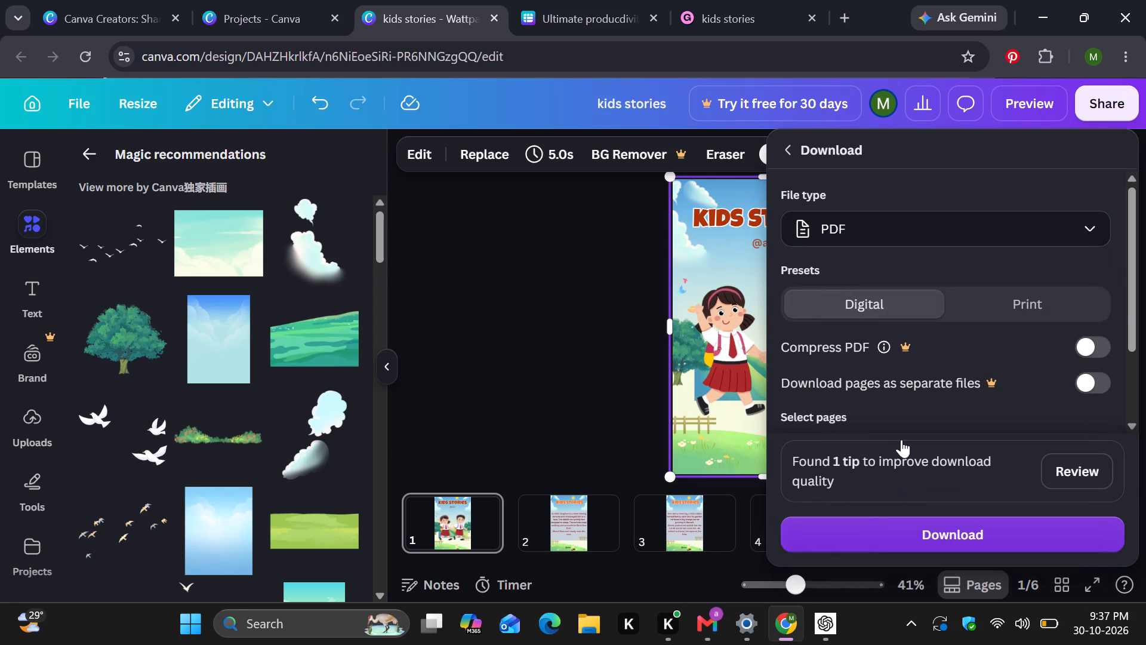
{"action": "left_click", "coordinate": [883, 523]}
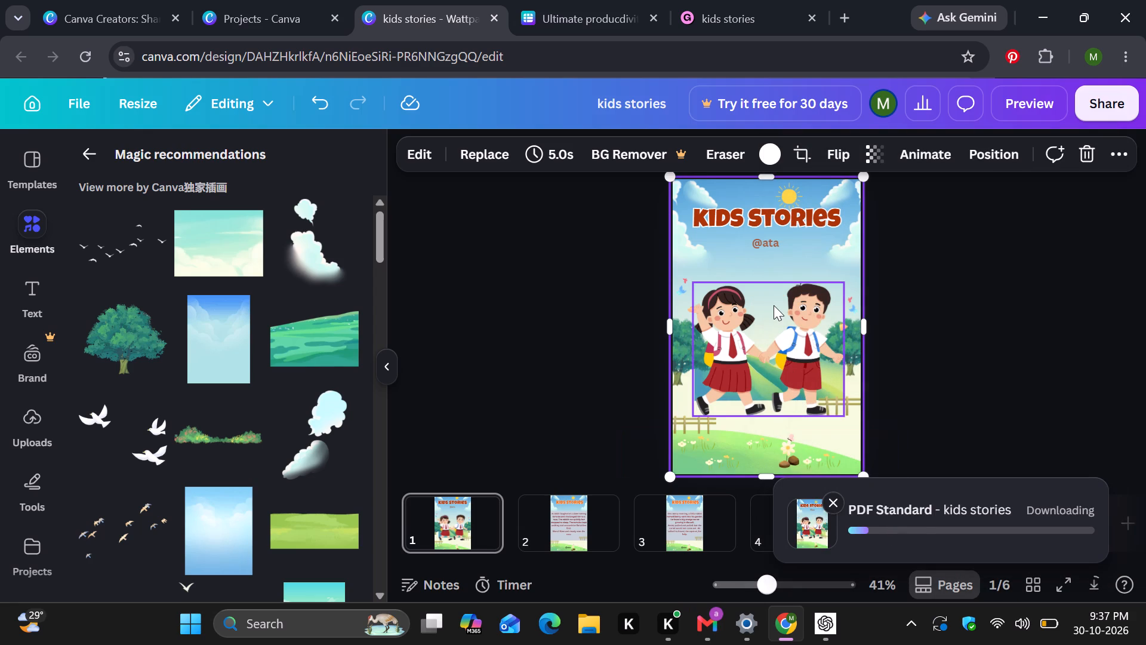
{"action": "right_click", "coordinate": [738, 190]}
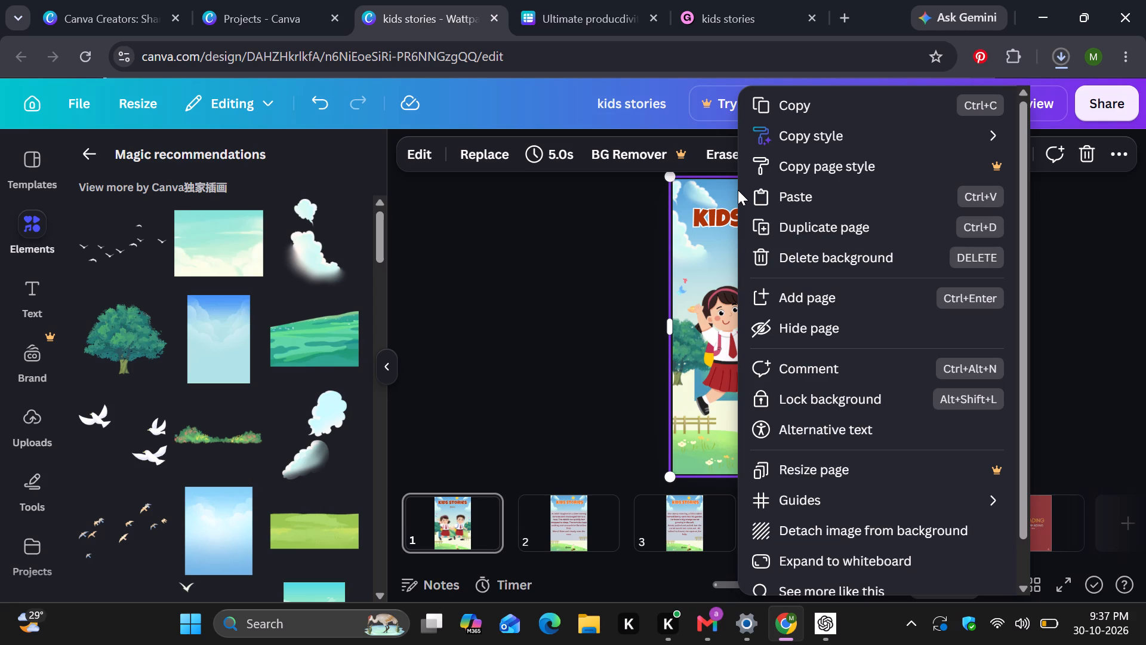
{"action": "left_click", "coordinate": [510, 339]}
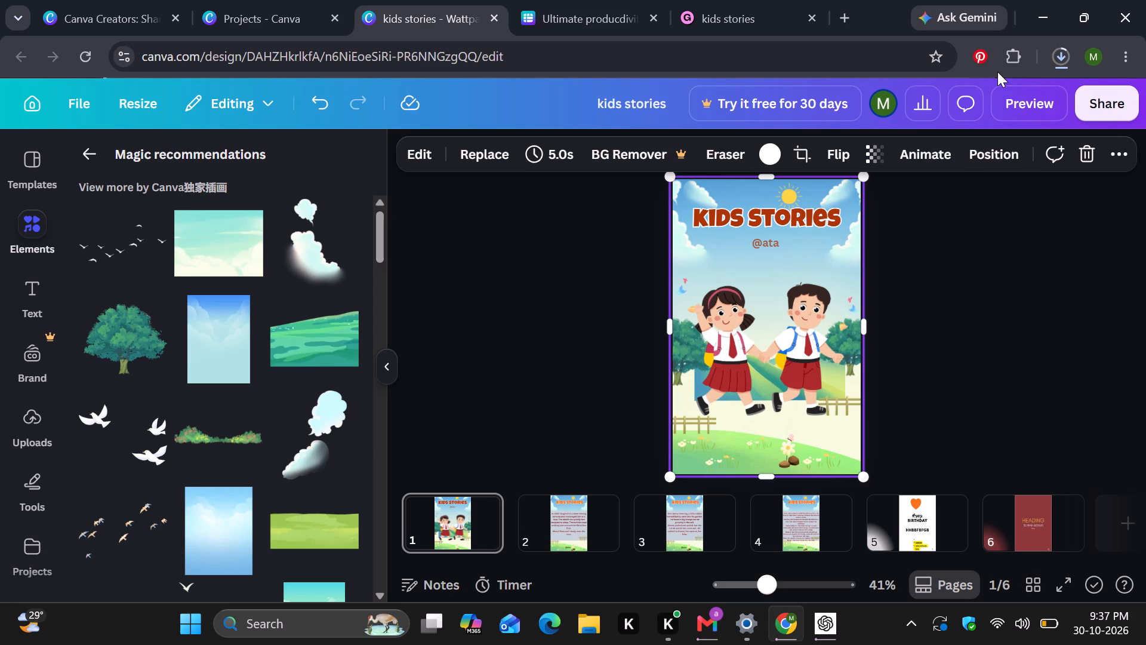
Open the downloaded kids stories (1).pdf and examine its cover page.
{"action": "left_click", "coordinate": [1065, 53]}
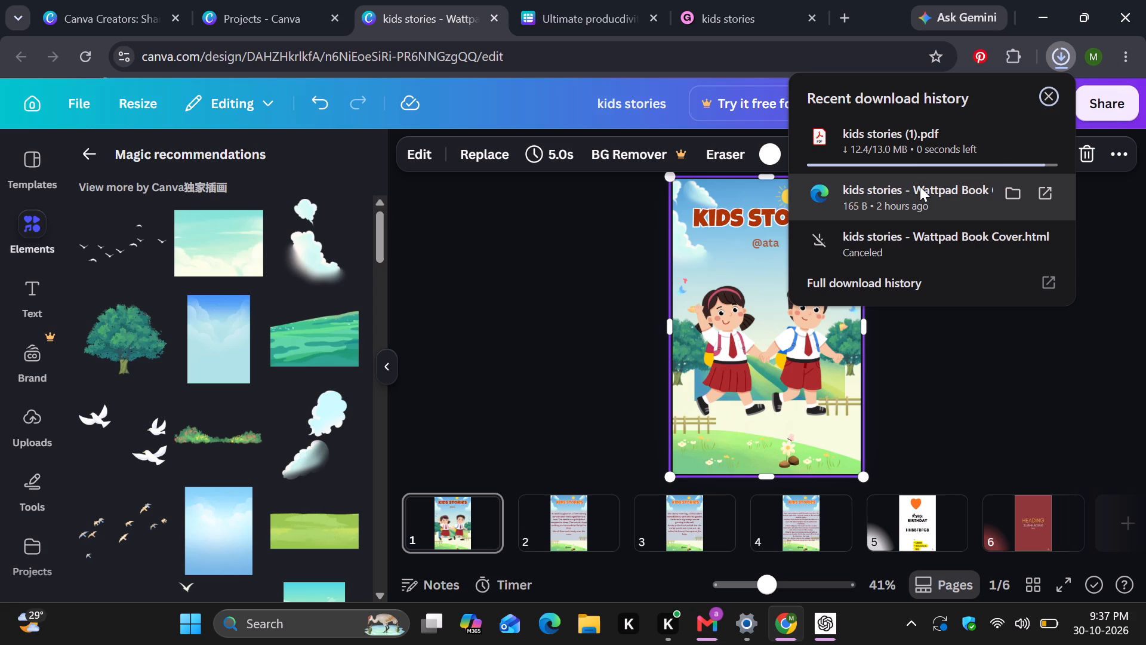
{"action": "left_click", "coordinate": [879, 137]}
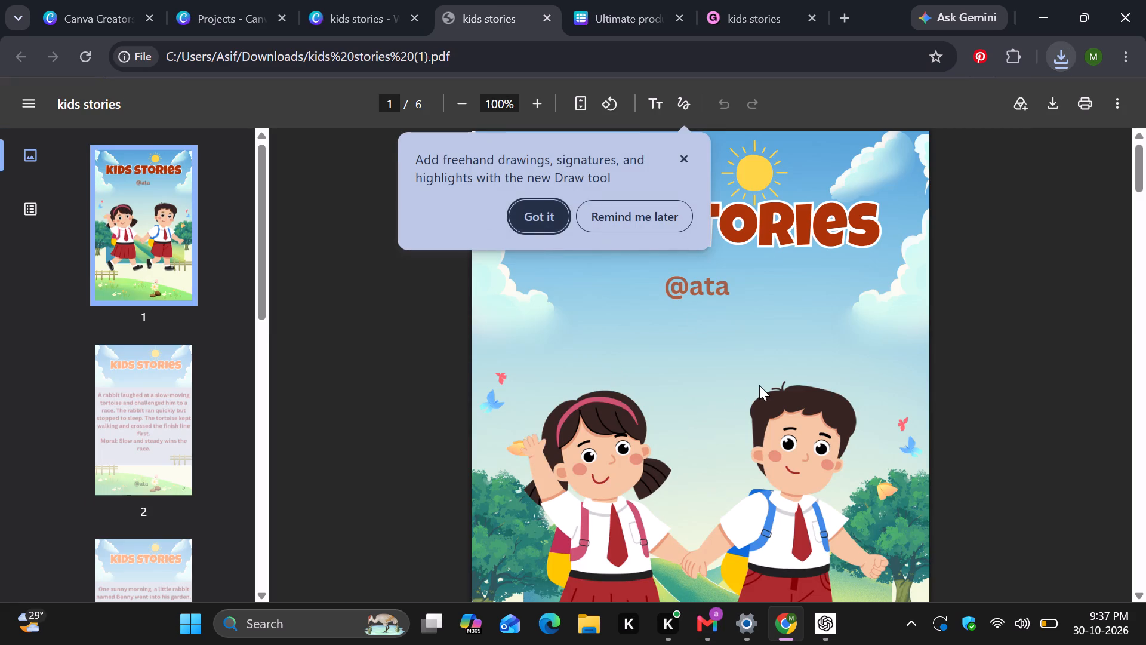
{"action": "double_click", "coordinate": [989, 387]}
{"action": "key", "text": "Down"}
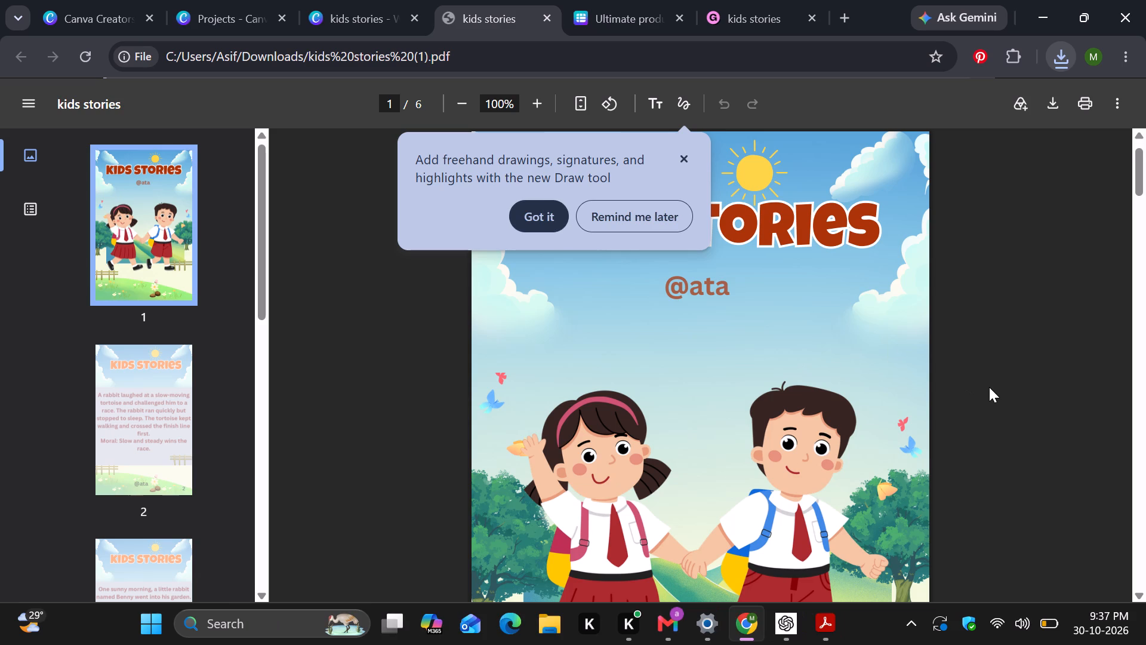
{"action": "key", "text": "Down"}
{"action": "key", "text": "Down"}
{"action": "key", "text": "Down"}
{"action": "key", "text": "Down"}
{"action": "key", "text": "Down"}
{"action": "key", "text": "Down"}
{"action": "key", "text": "Down"}
{"action": "key", "text": "Down"}
{"action": "key", "text": "Up"}
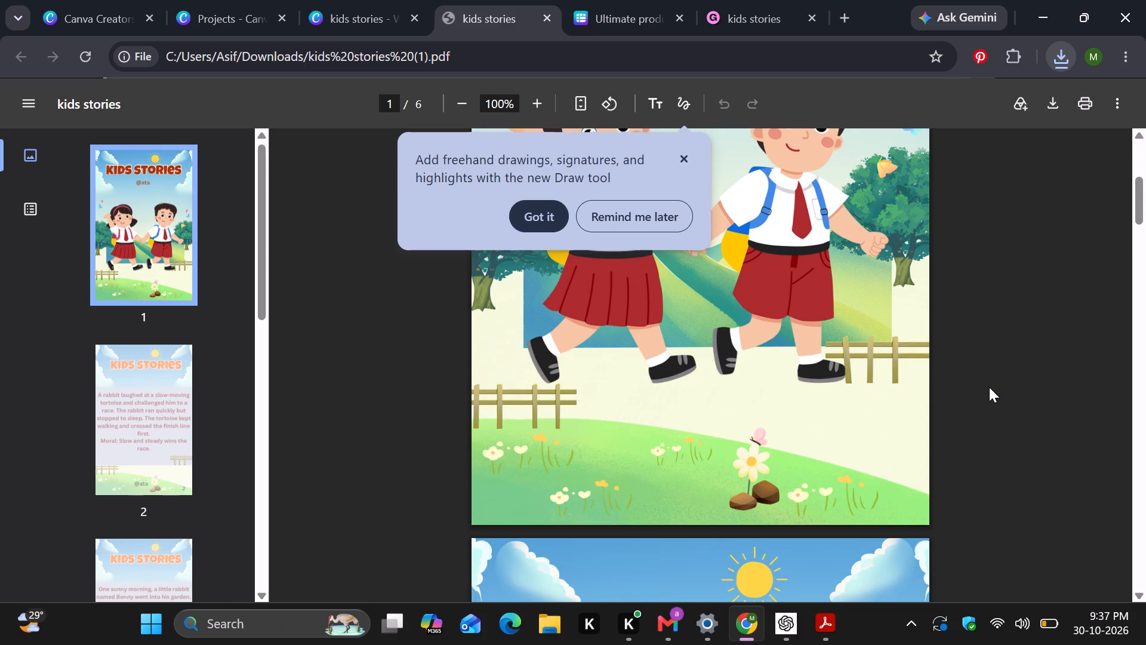
{"action": "key", "text": "Up"}
{"action": "key", "text": "Up"}
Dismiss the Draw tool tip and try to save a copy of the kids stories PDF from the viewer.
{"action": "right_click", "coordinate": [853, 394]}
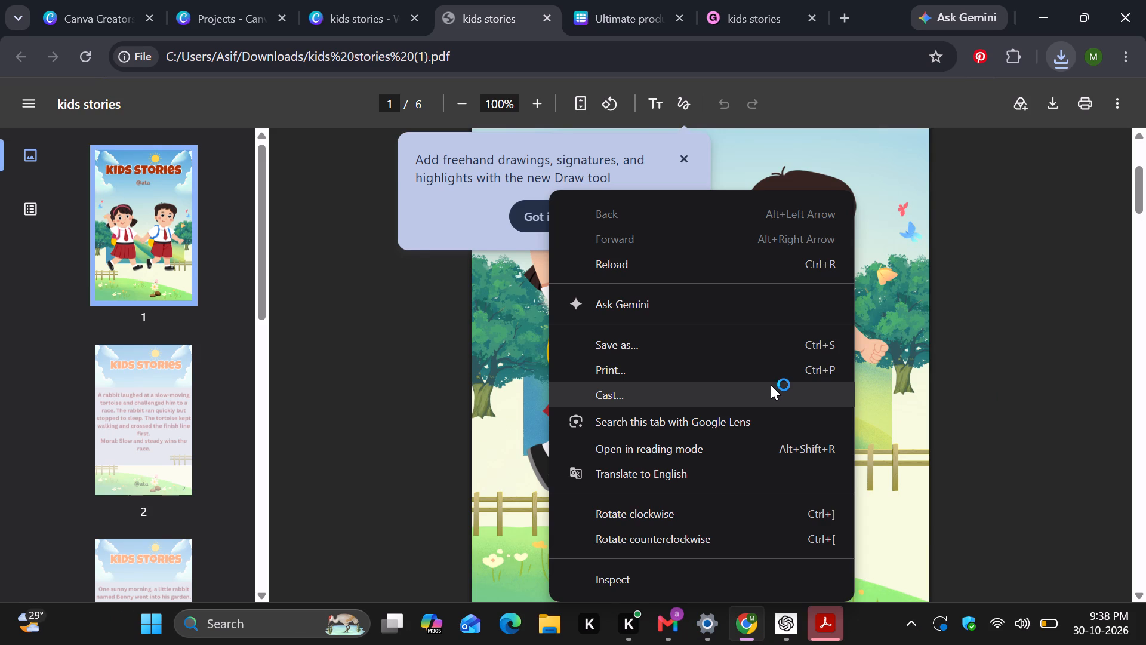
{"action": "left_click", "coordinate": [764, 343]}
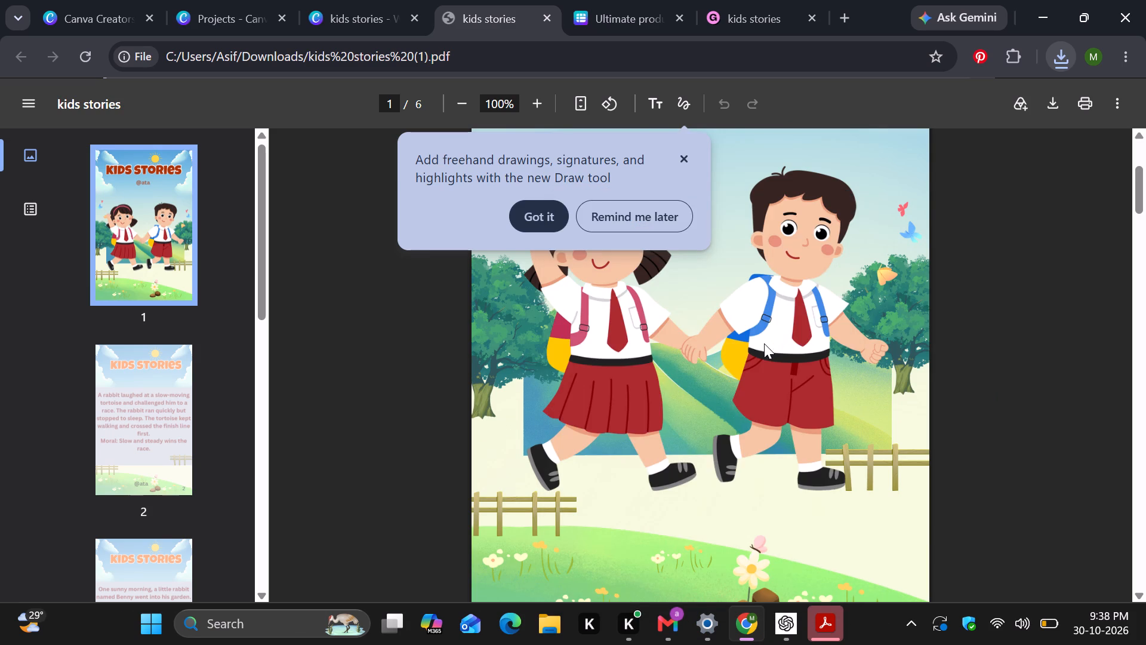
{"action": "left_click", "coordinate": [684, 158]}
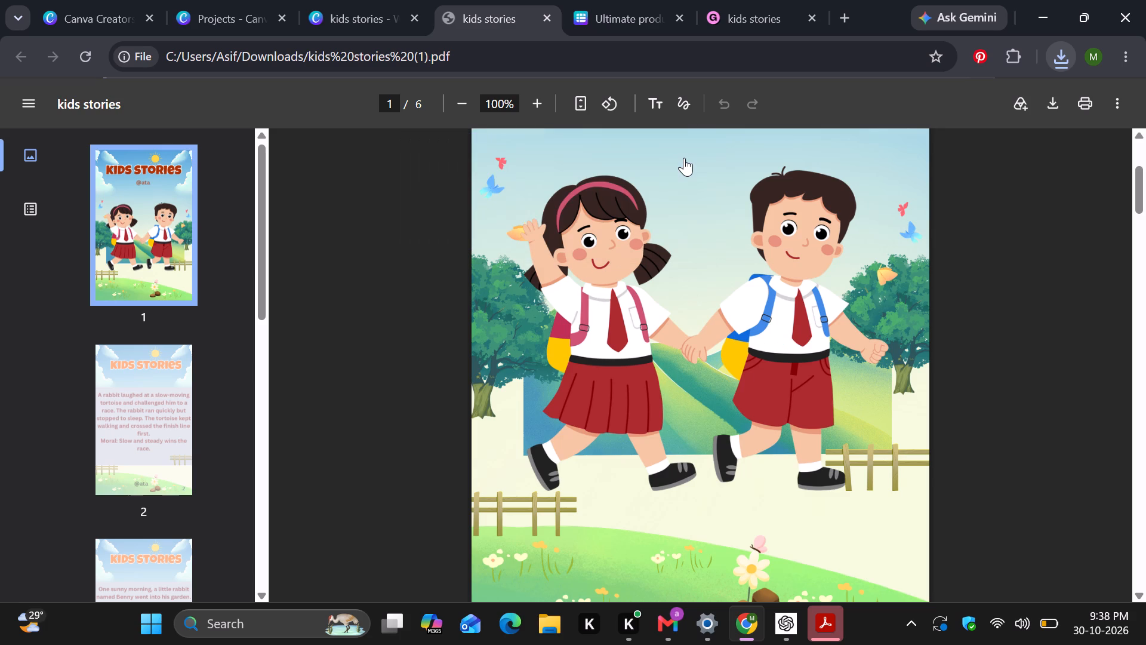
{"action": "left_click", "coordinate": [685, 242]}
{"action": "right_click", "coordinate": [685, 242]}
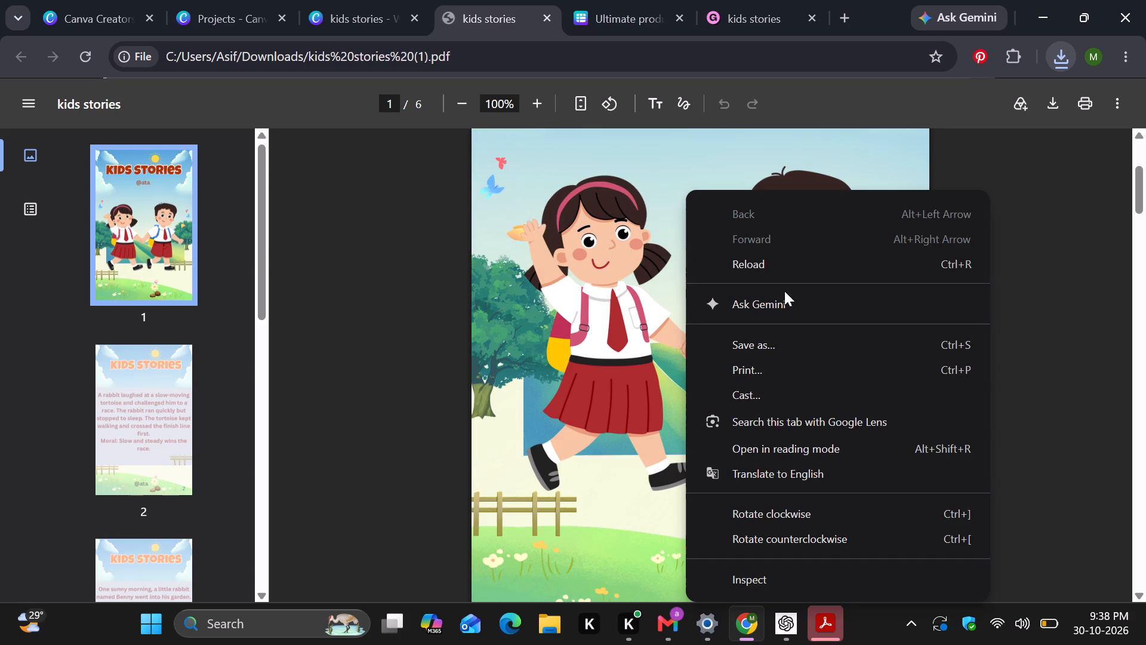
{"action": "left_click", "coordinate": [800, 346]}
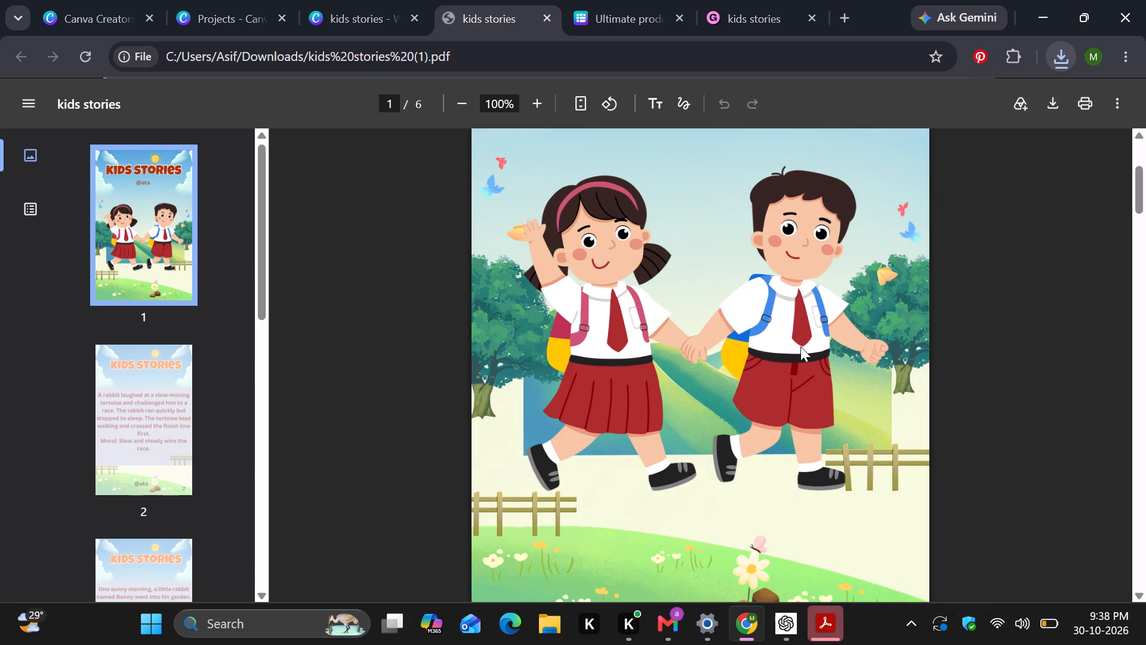
Open the print preview of the kids stories PDF, examine its pages from cover to end, and close it without printing.
{"action": "right_click", "coordinate": [800, 346]}
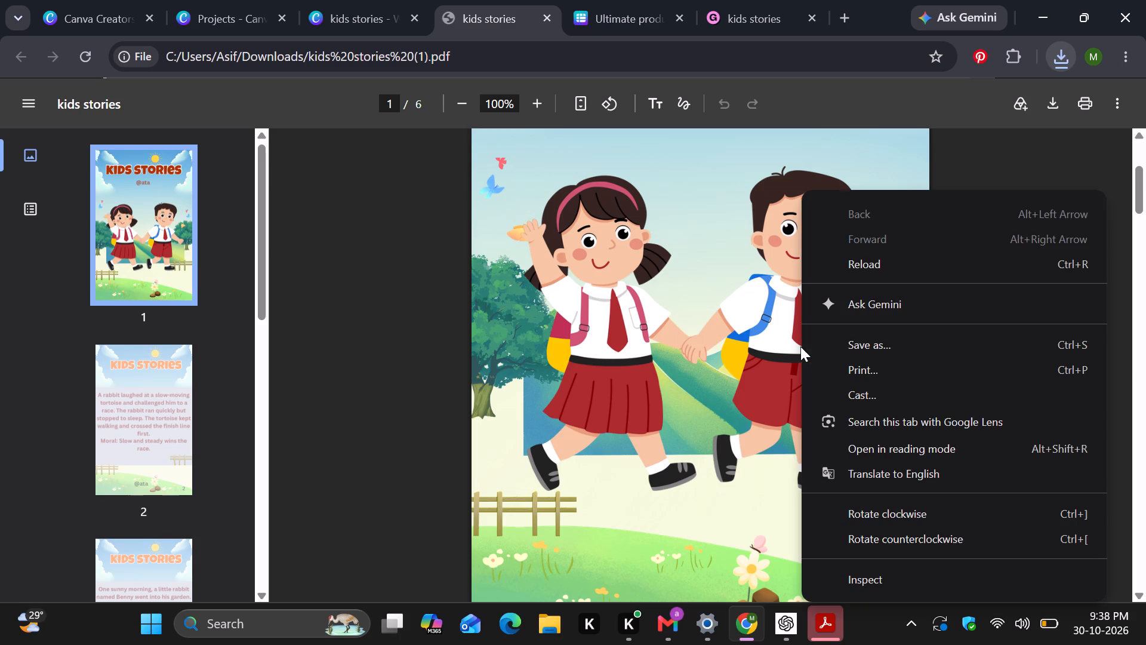
{"action": "left_click", "coordinate": [879, 377]}
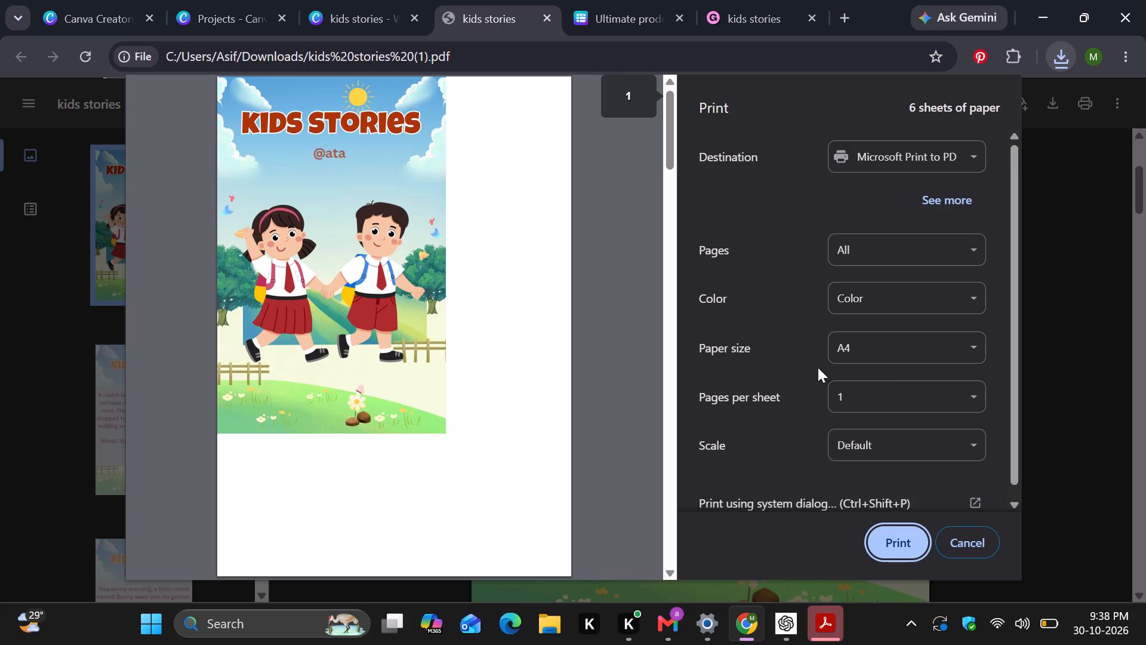
{"action": "left_click_drag", "start_coordinate": [372, 221], "coordinate": [477, 287]}
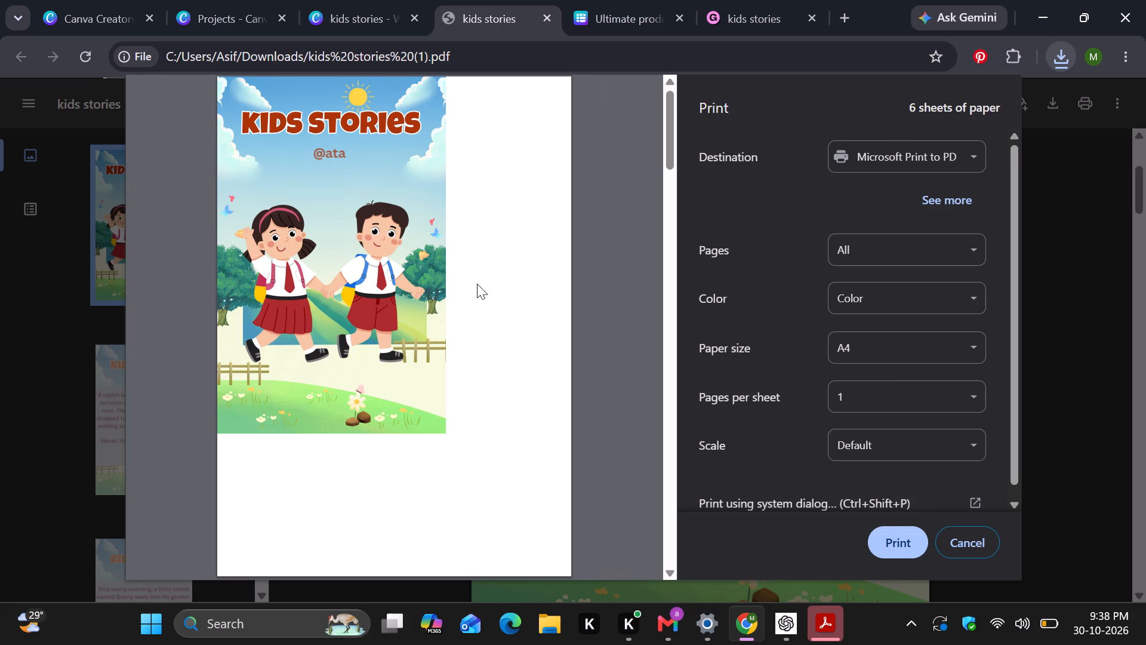
{"action": "left_click", "coordinate": [477, 284]}
{"action": "left_click", "coordinate": [477, 284]}
{"action": "left_click_drag", "start_coordinate": [670, 128], "coordinate": [725, 328]}
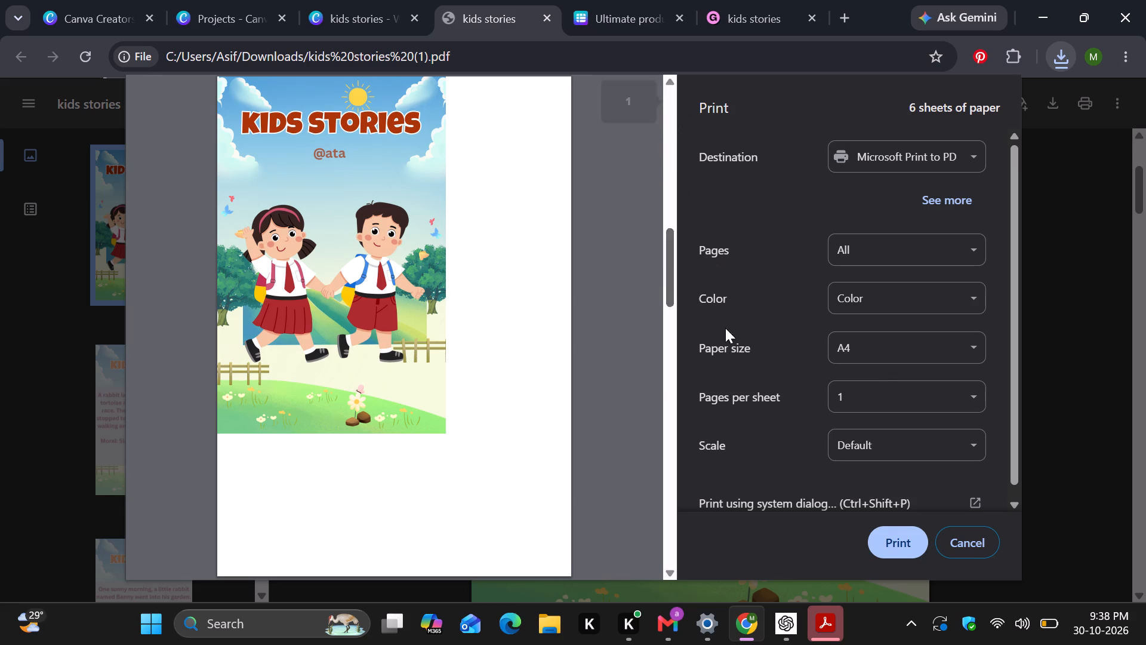
{"action": "left_click_drag", "start_coordinate": [725, 328], "coordinate": [703, 549]}
{"action": "left_click_drag", "start_coordinate": [703, 549], "coordinate": [682, 475]}
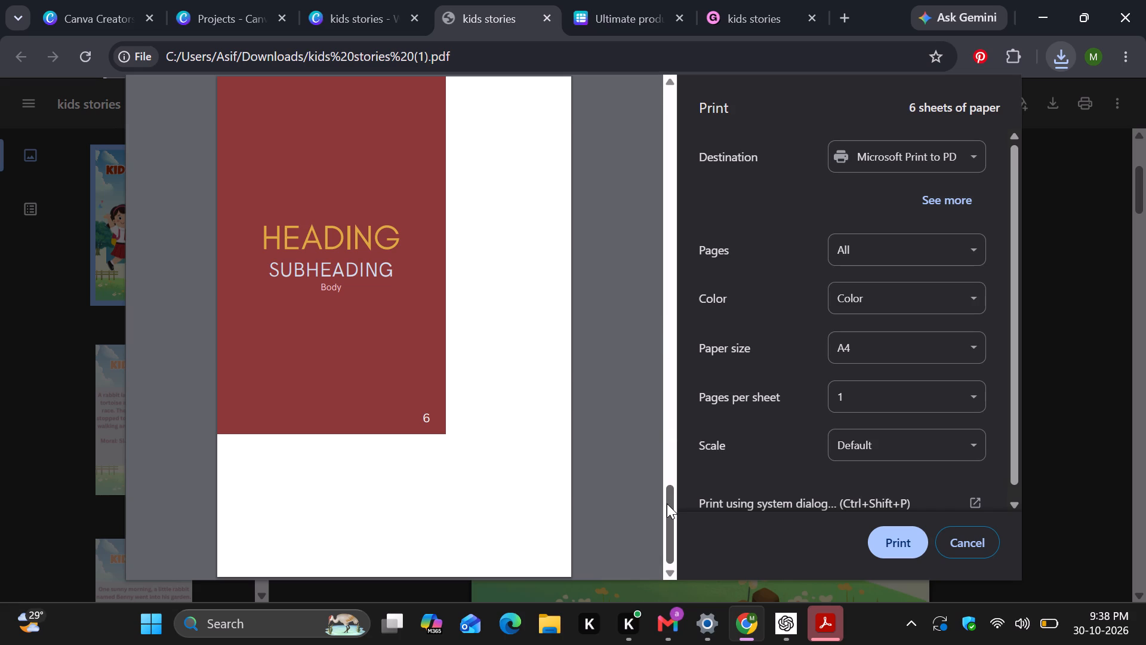
{"action": "left_click_drag", "start_coordinate": [667, 504], "coordinate": [657, 340]}
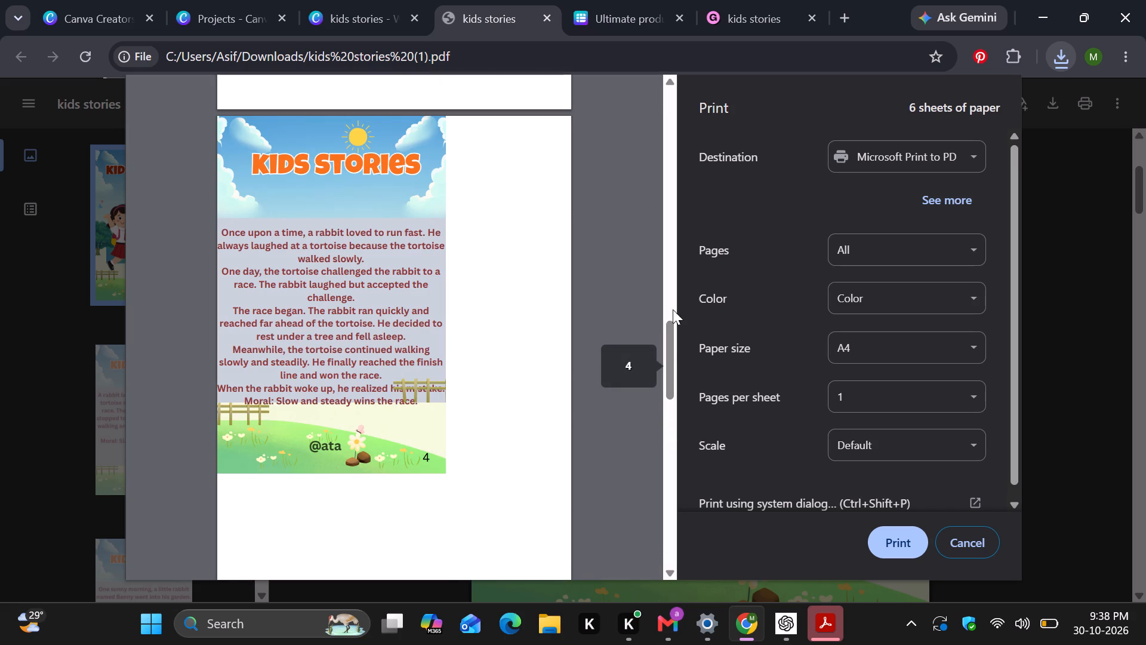
{"action": "left_click_drag", "start_coordinate": [666, 348], "coordinate": [660, 269]}
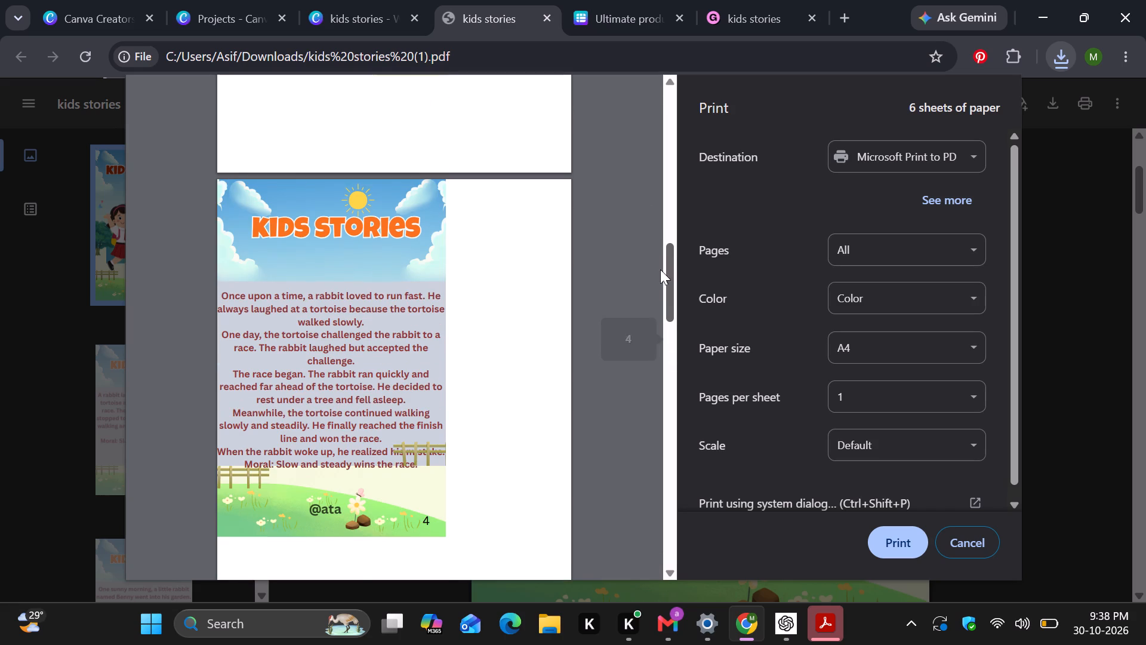
{"action": "left_click_drag", "start_coordinate": [660, 269], "coordinate": [645, 172]}
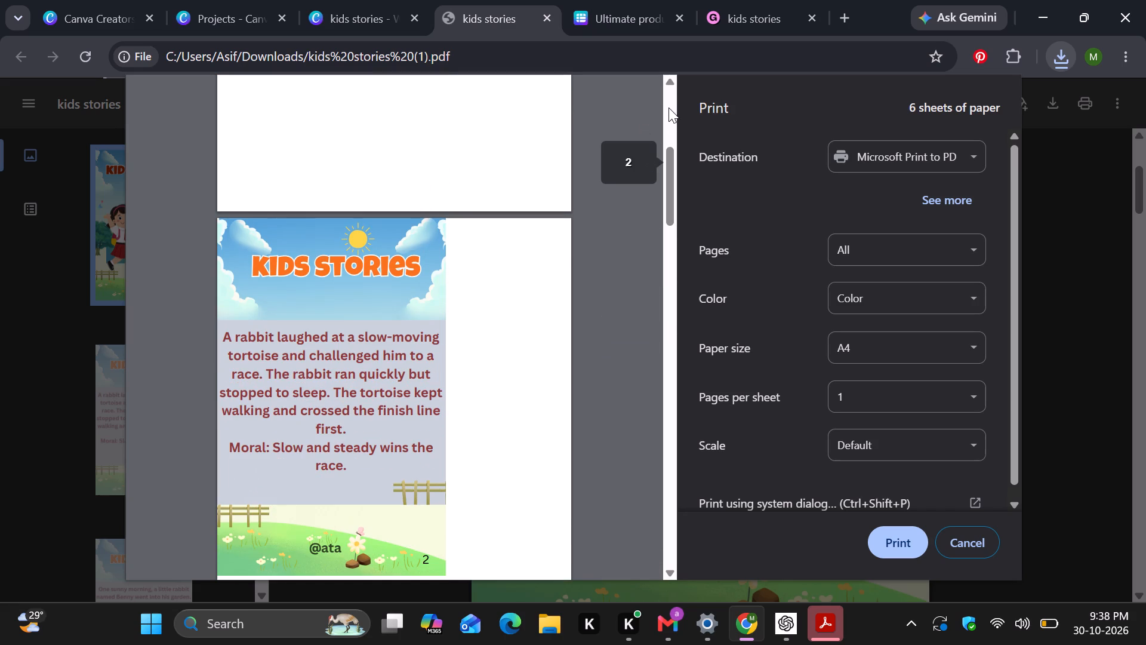
{"action": "triple_click", "coordinate": [669, 105]}
{"action": "left_click", "coordinate": [669, 105]}
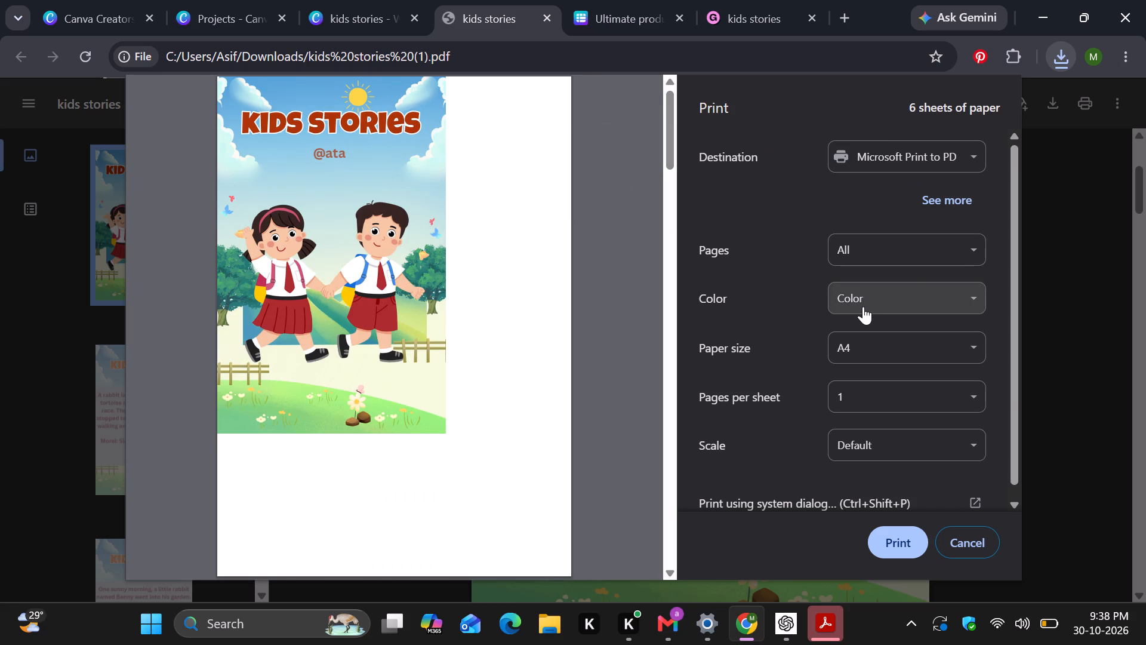
{"action": "left_click", "coordinate": [979, 548]}
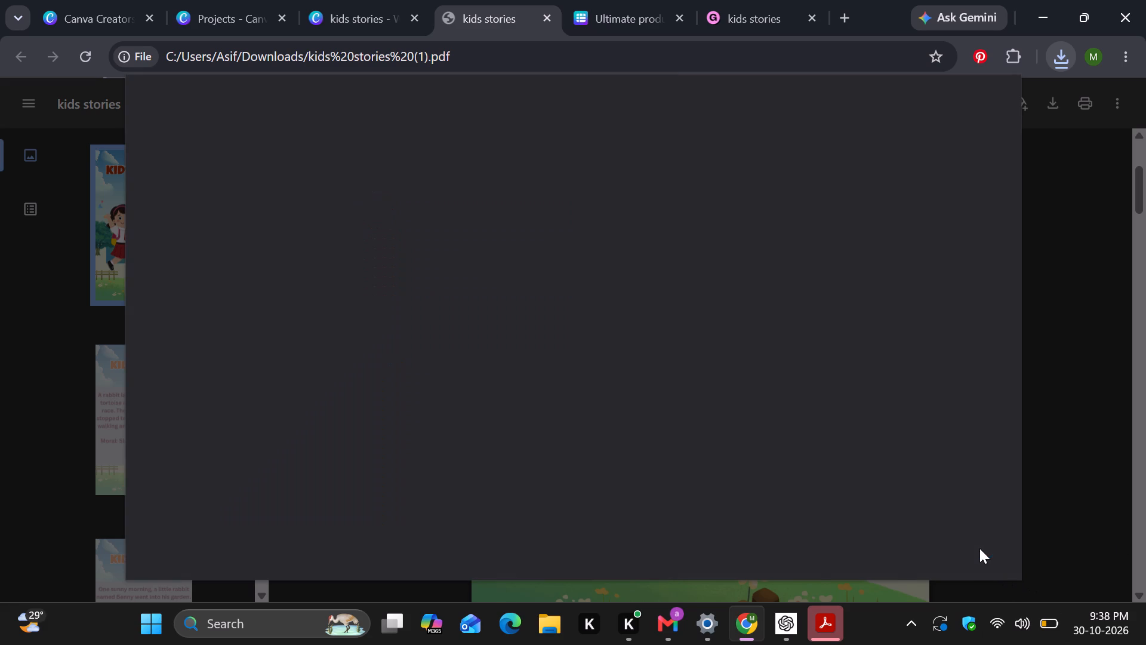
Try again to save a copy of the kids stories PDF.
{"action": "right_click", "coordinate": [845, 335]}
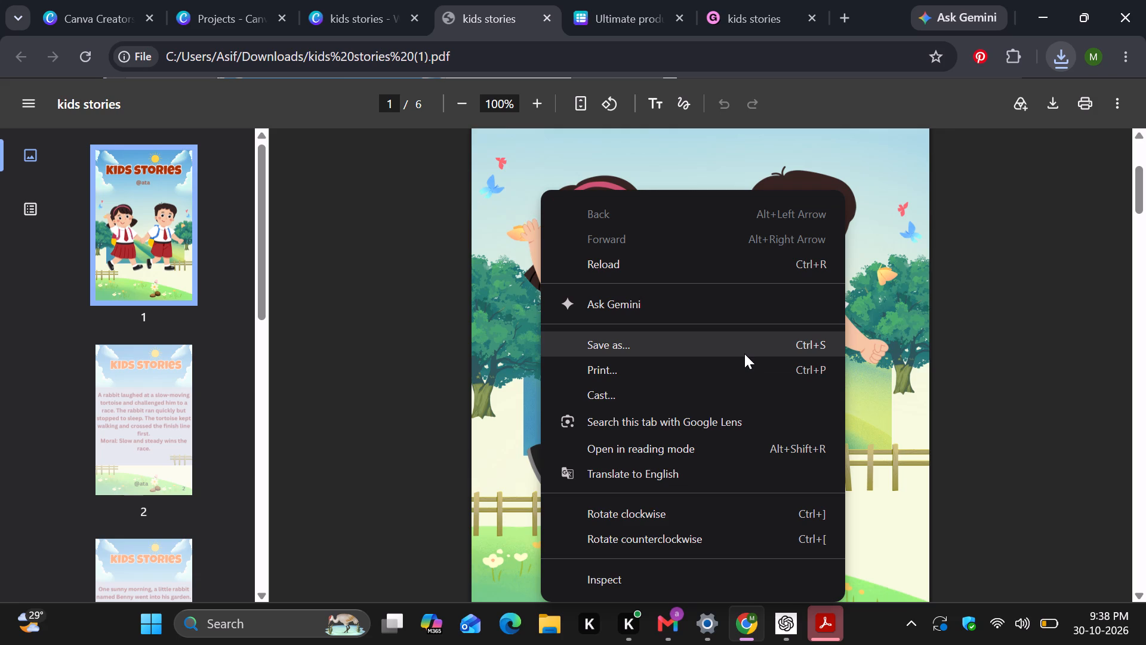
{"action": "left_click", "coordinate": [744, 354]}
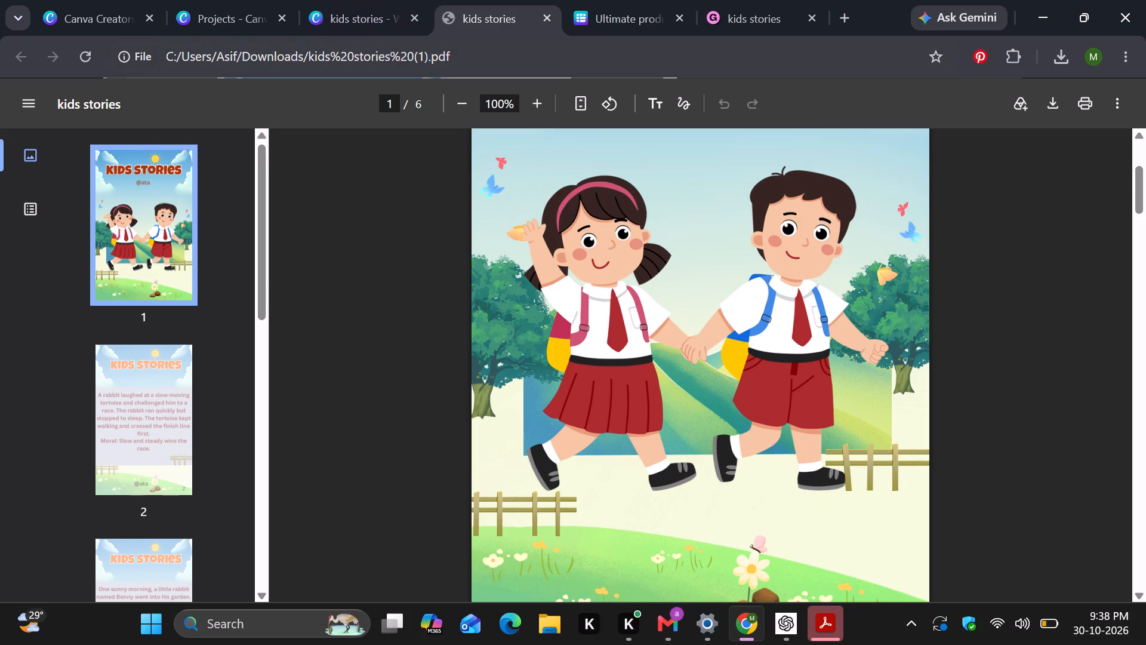
Switch to the Gumroad product and look through the Downloads folder for a cover file to upload, leaving without choosing one.
{"action": "left_click", "coordinate": [769, 12]}
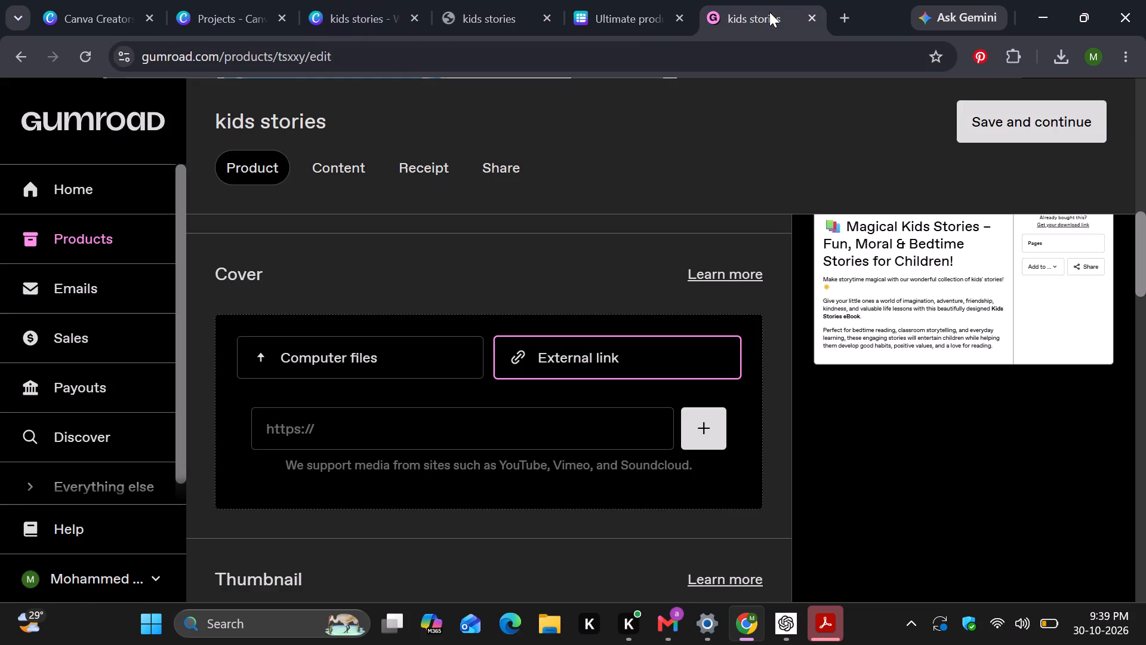
{"action": "left_click", "coordinate": [403, 374]}
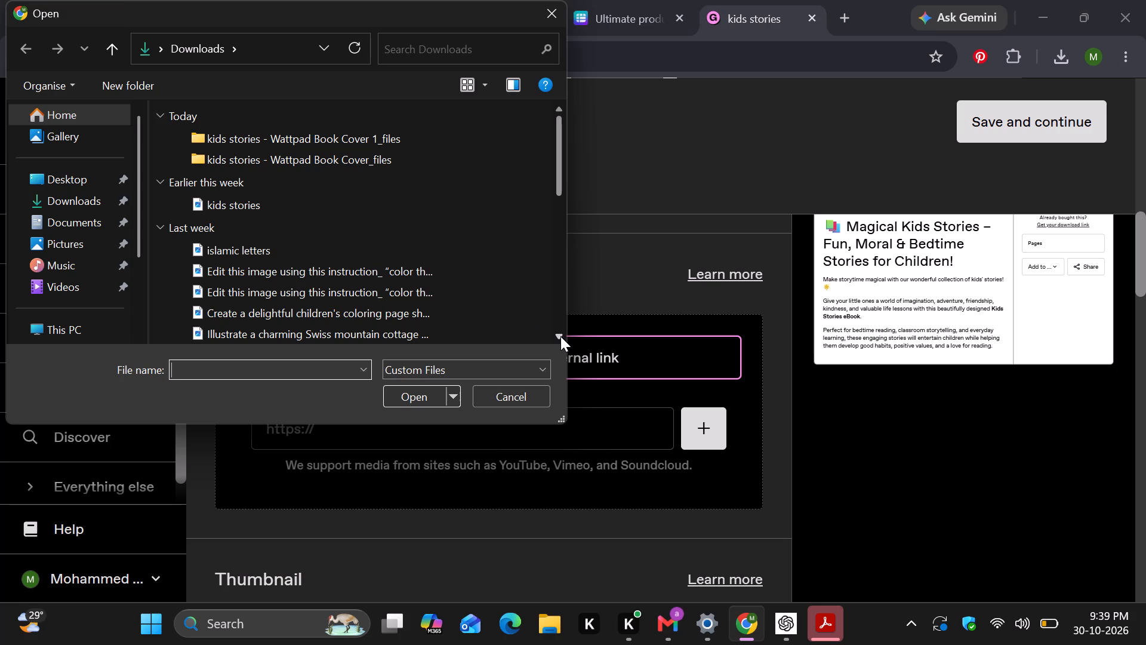
{"action": "triple_click", "coordinate": [560, 336]}
{"action": "triple_click", "coordinate": [560, 336]}
{"action": "triple_click", "coordinate": [560, 336]}
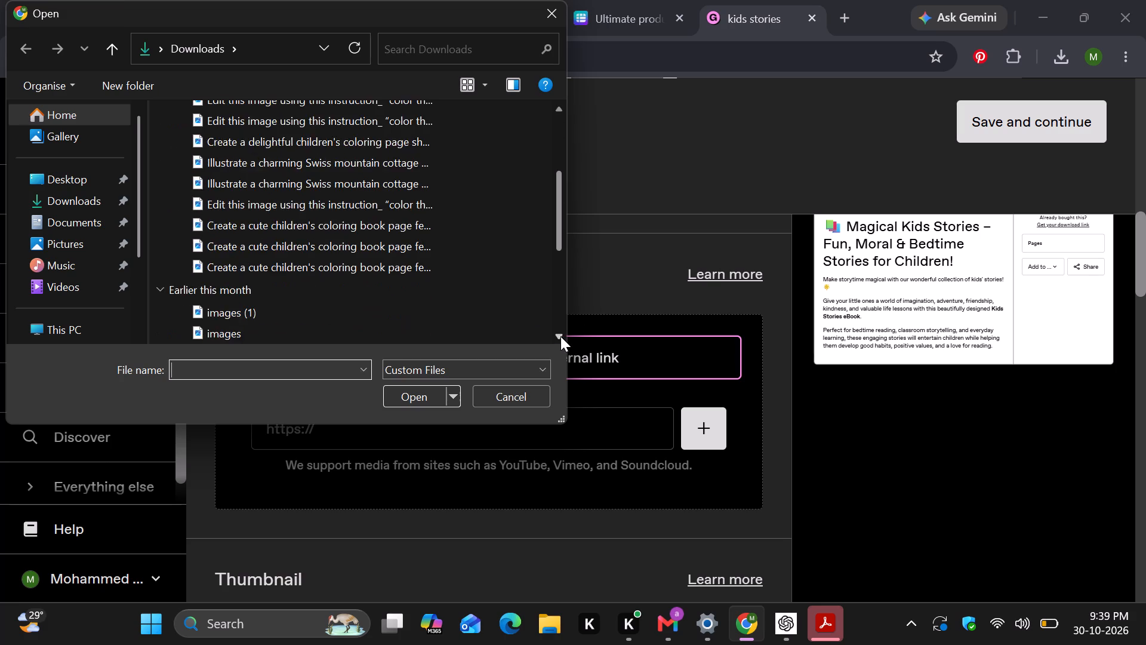
{"action": "triple_click", "coordinate": [560, 336]}
{"action": "triple_click", "coordinate": [560, 336]}
{"action": "triple_click", "coordinate": [560, 336]}
{"action": "triple_click", "coordinate": [560, 336]}
{"action": "triple_click", "coordinate": [560, 336]}
{"action": "left_click", "coordinate": [560, 336]}
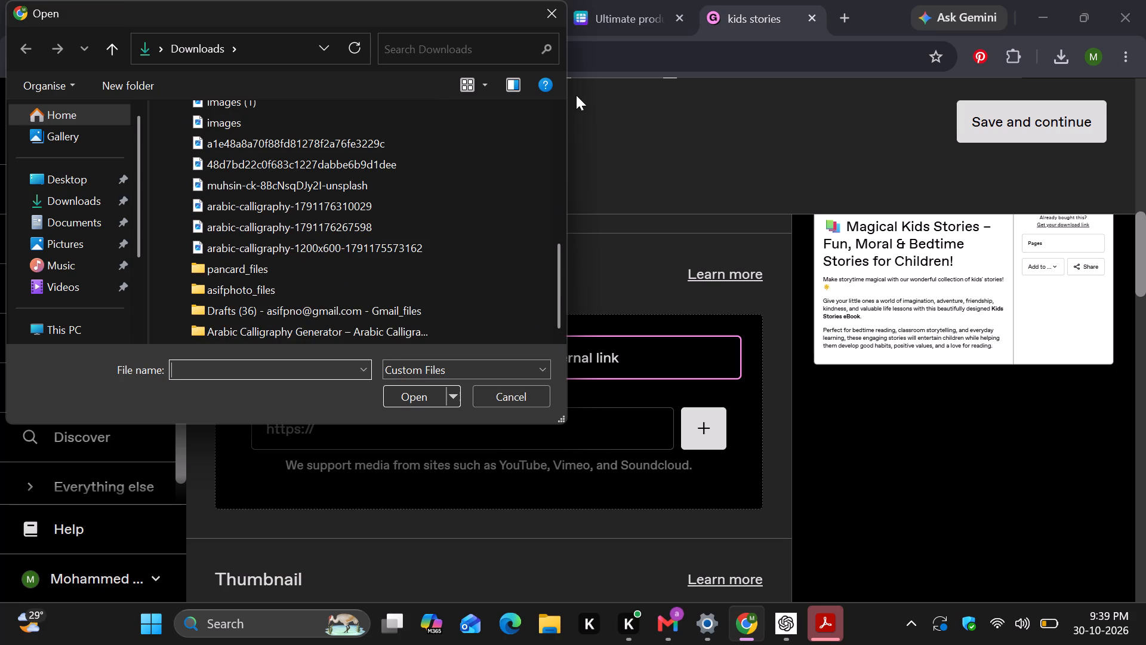
{"action": "triple_click", "coordinate": [556, 110]}
{"action": "left_click_drag", "start_coordinate": [556, 110], "coordinate": [653, 165]}
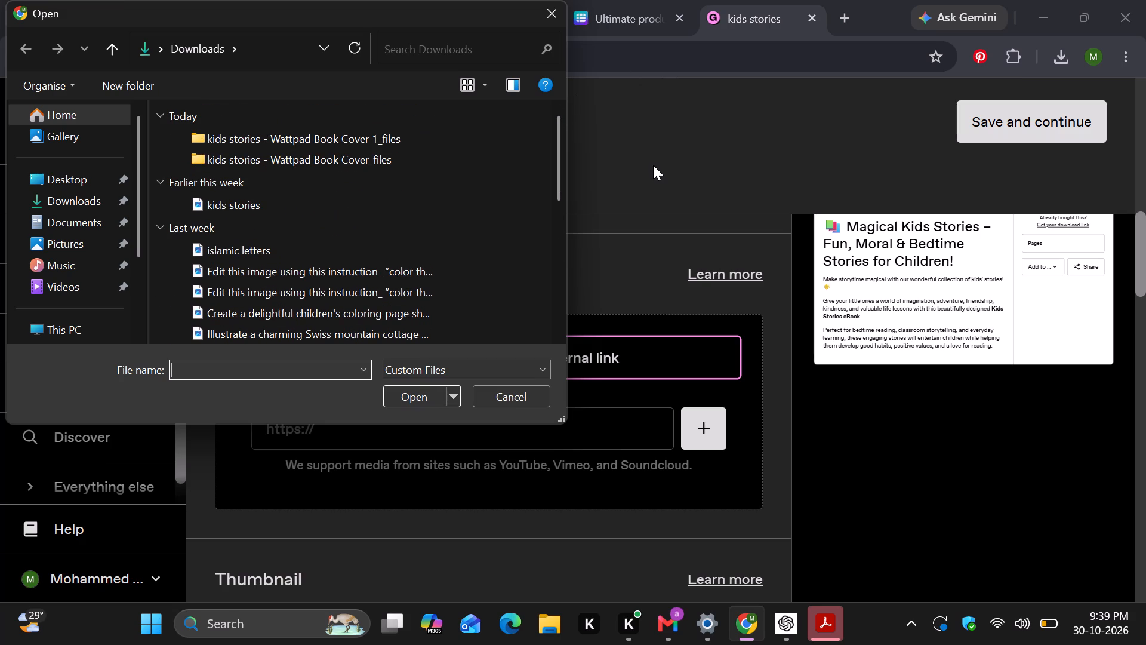
{"action": "left_click", "coordinate": [514, 388]}
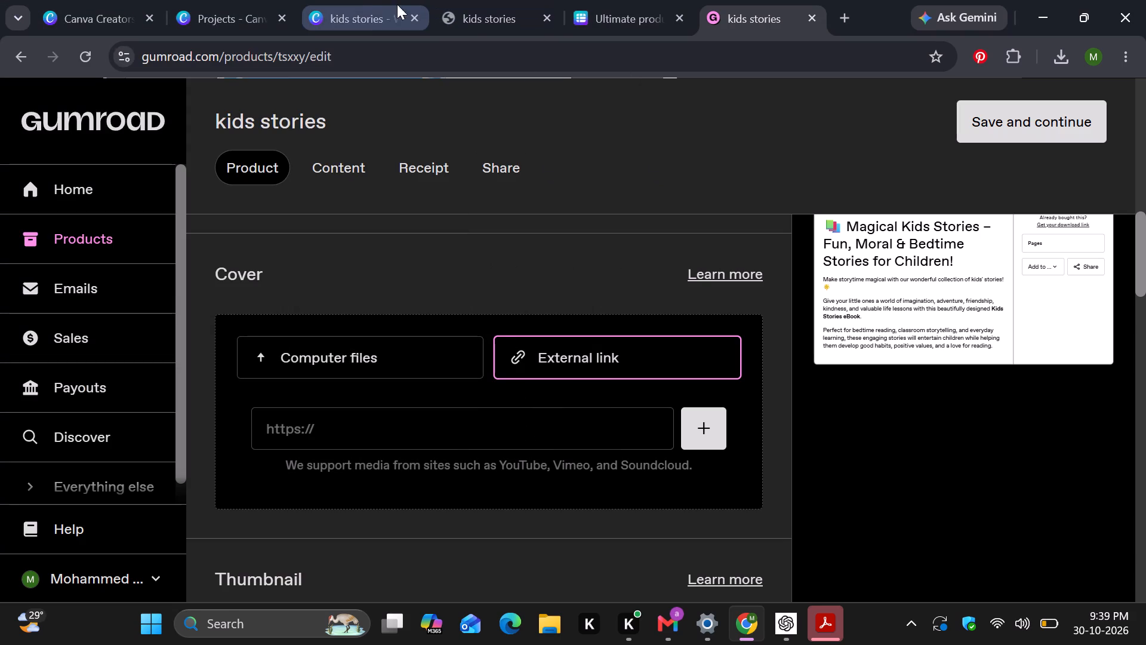
Switch to the kids stories design in Canva and make a copy of it.
{"action": "left_click", "coordinate": [371, 5]}
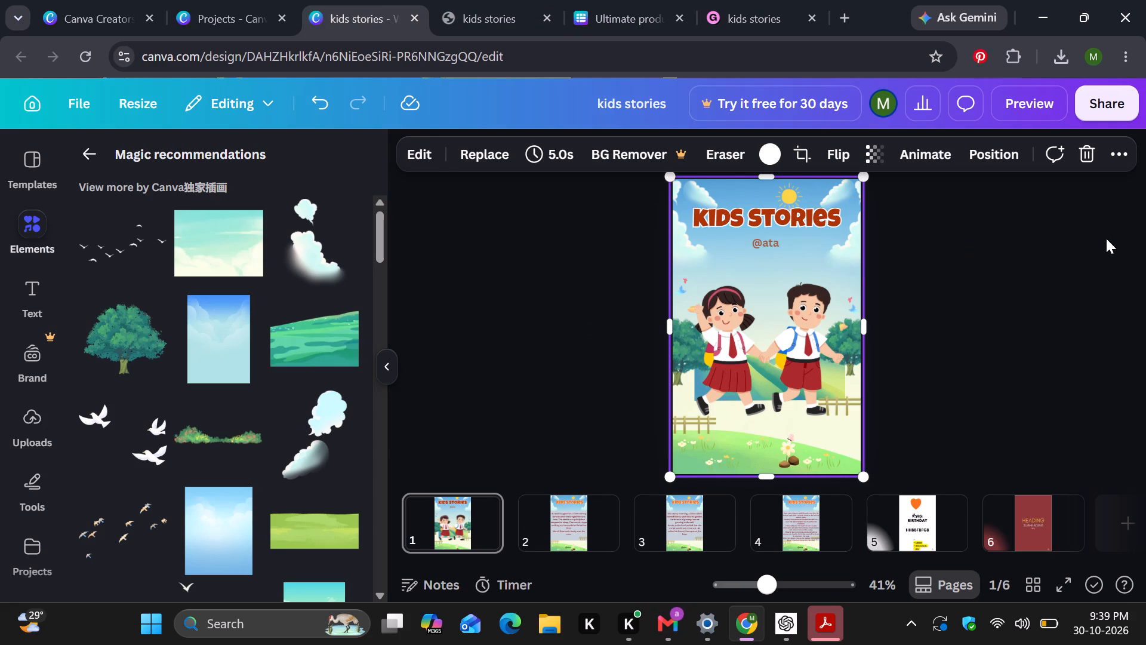
{"action": "left_click", "coordinate": [1117, 157]}
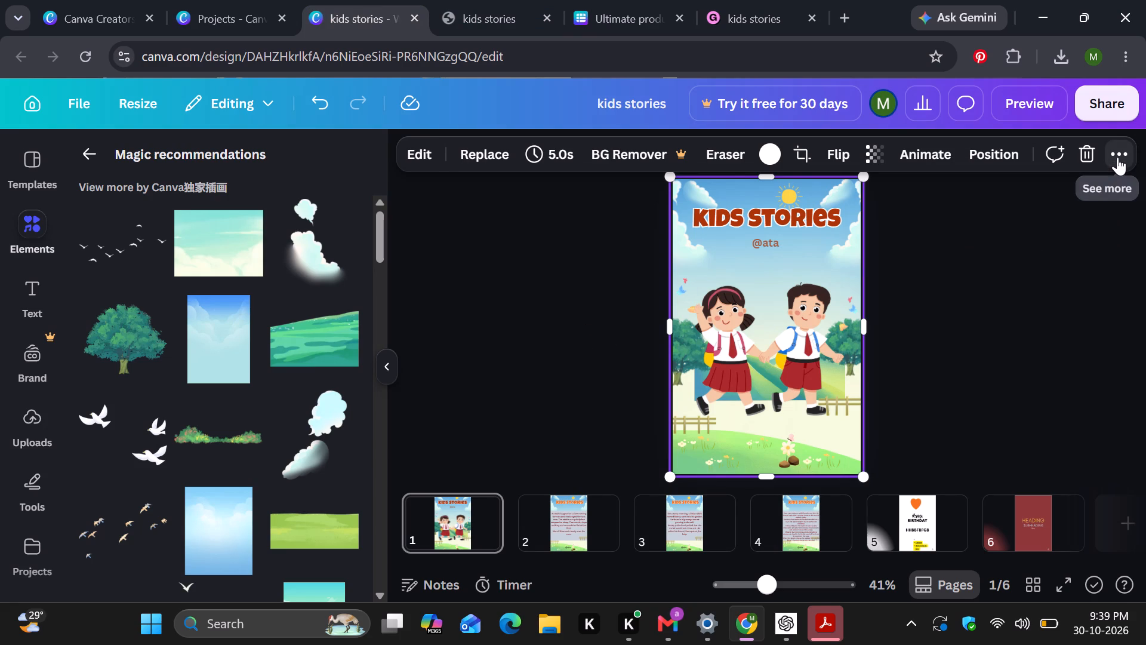
{"action": "left_click", "coordinate": [993, 300]}
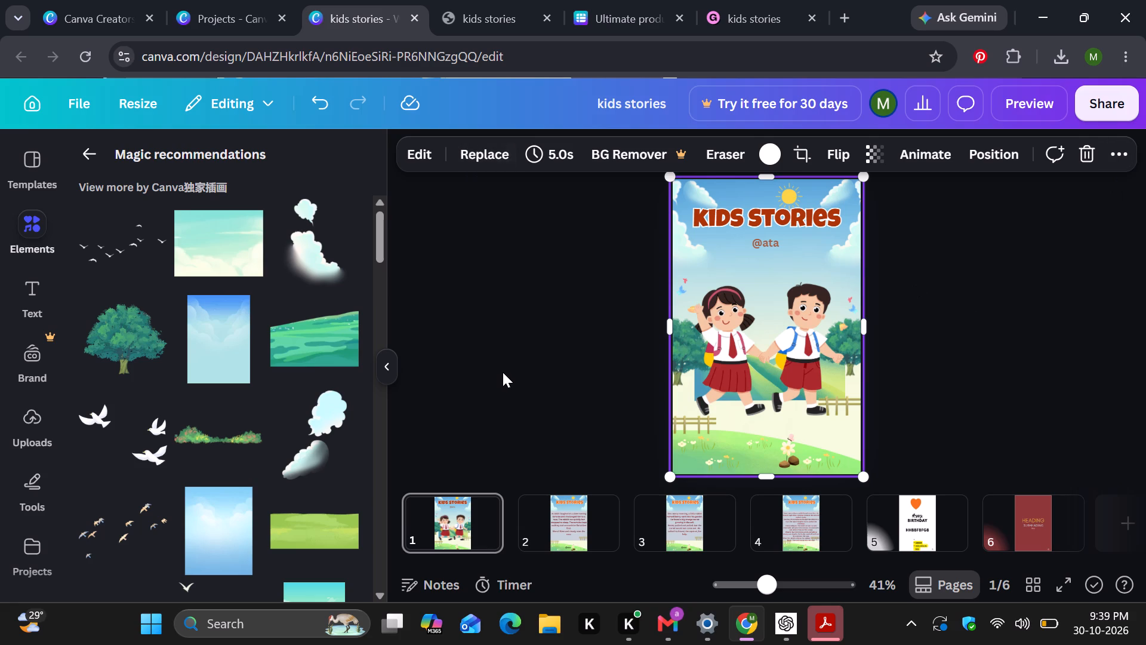
{"action": "left_click", "coordinate": [75, 94]}
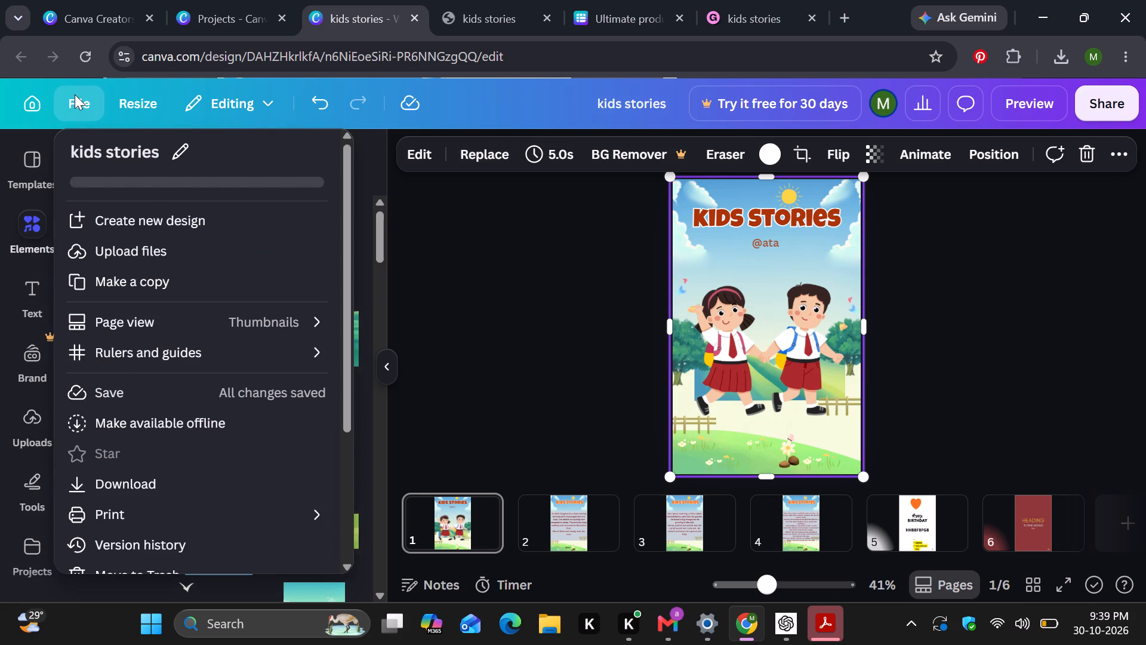
{"action": "left_click", "coordinate": [146, 290]}
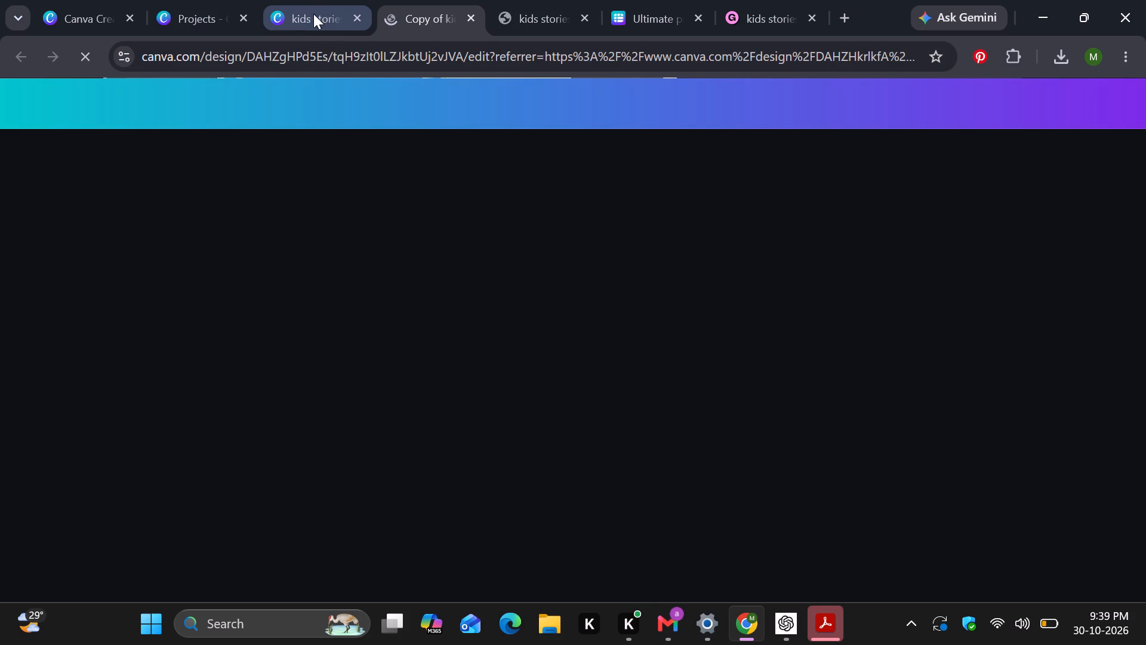
Return to the original kids stories design and save it.
{"action": "left_click", "coordinate": [309, 24]}
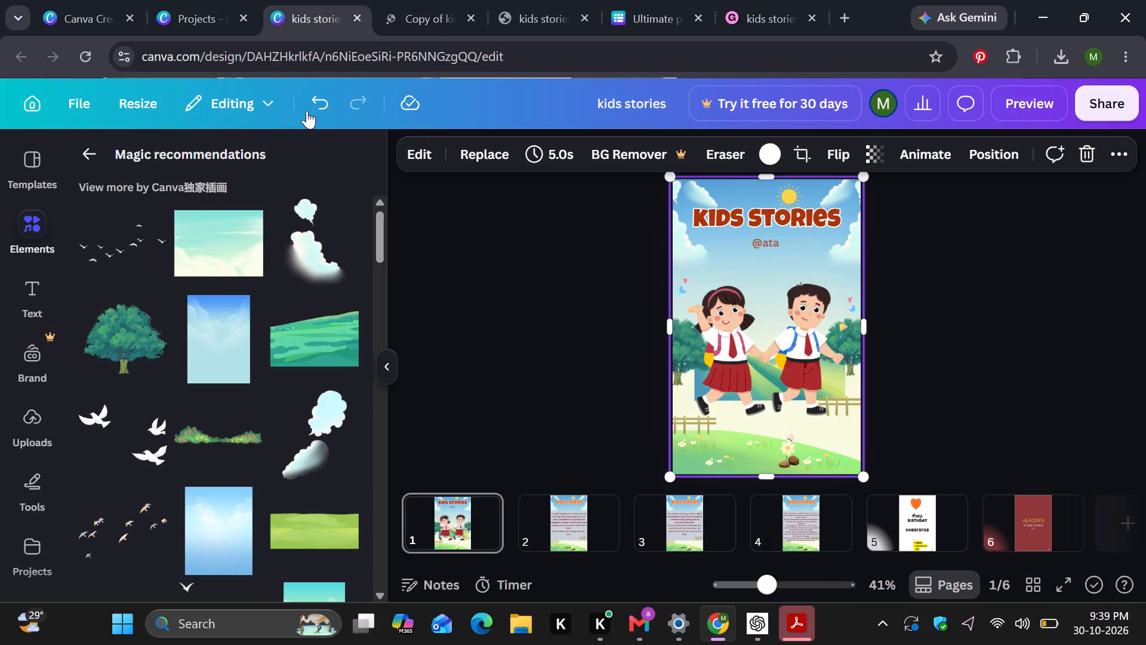
{"action": "left_click", "coordinate": [76, 96]}
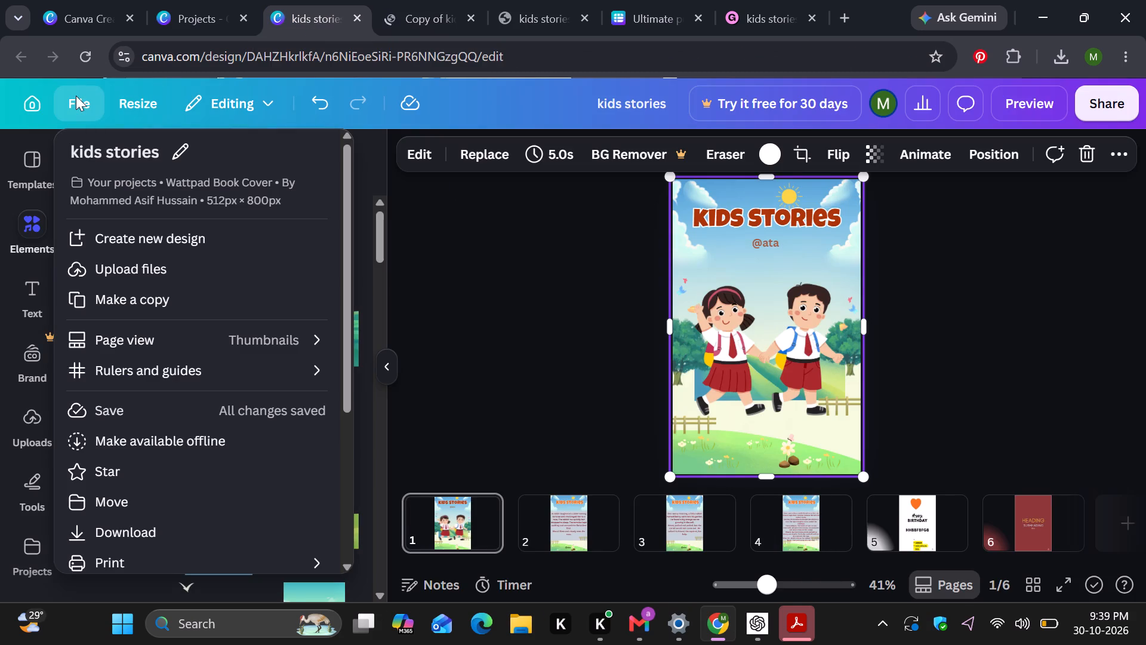
{"action": "left_click", "coordinate": [189, 413]}
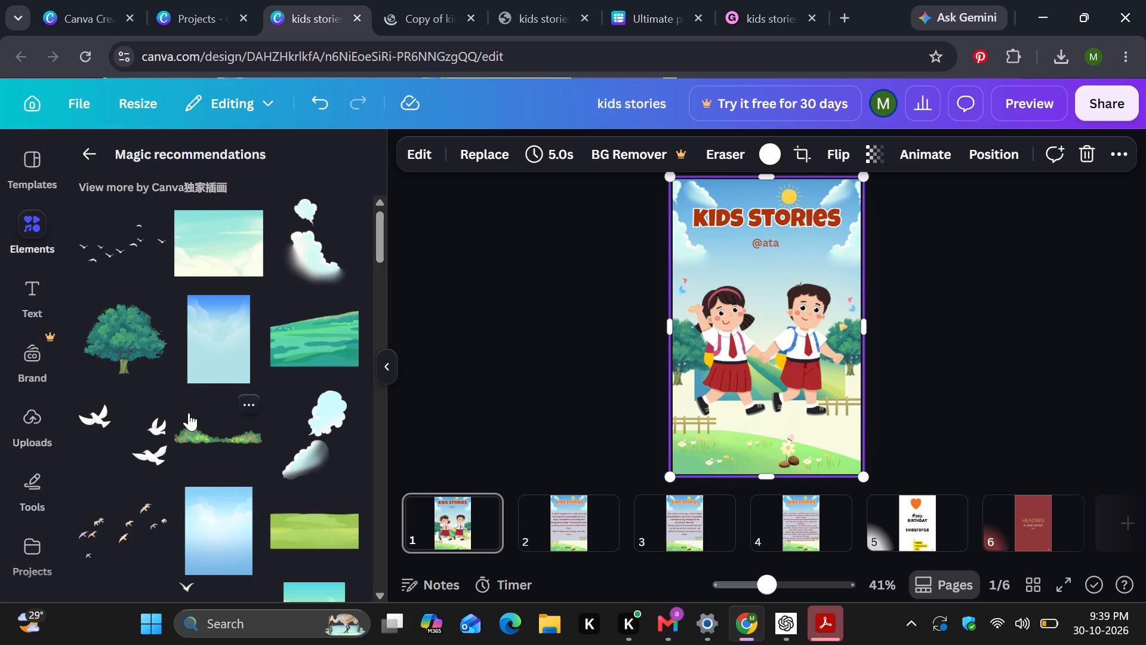
Download the original kids stories design as a JPG.
{"action": "left_click", "coordinate": [86, 106]}
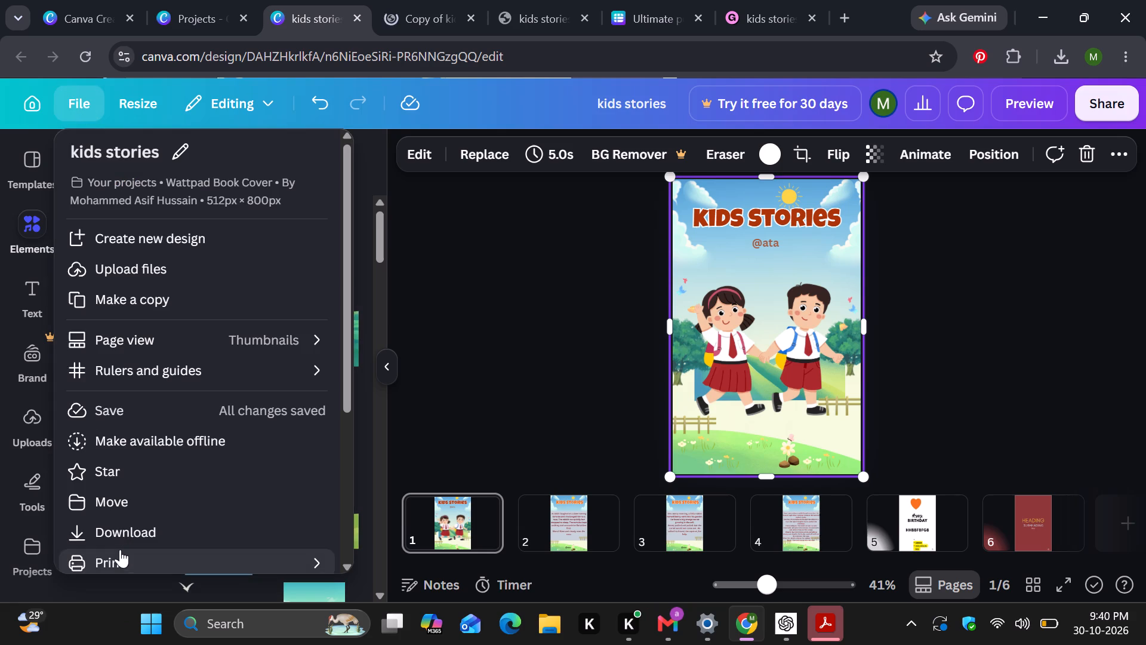
{"action": "left_click", "coordinate": [113, 527]}
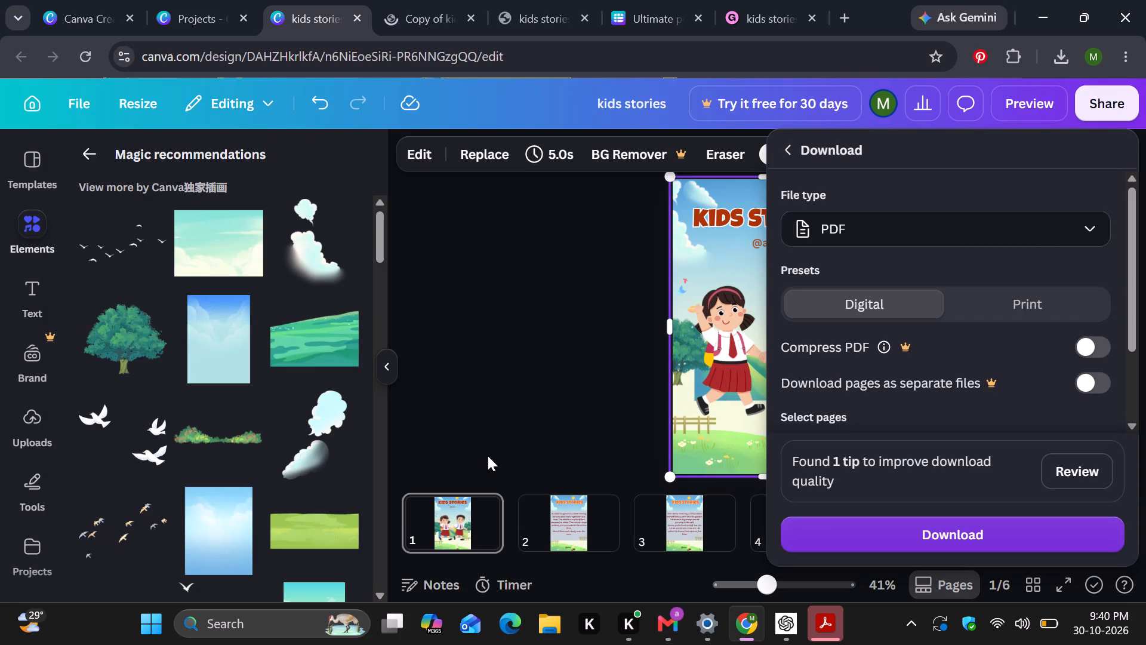
{"action": "left_click", "coordinate": [1022, 235]}
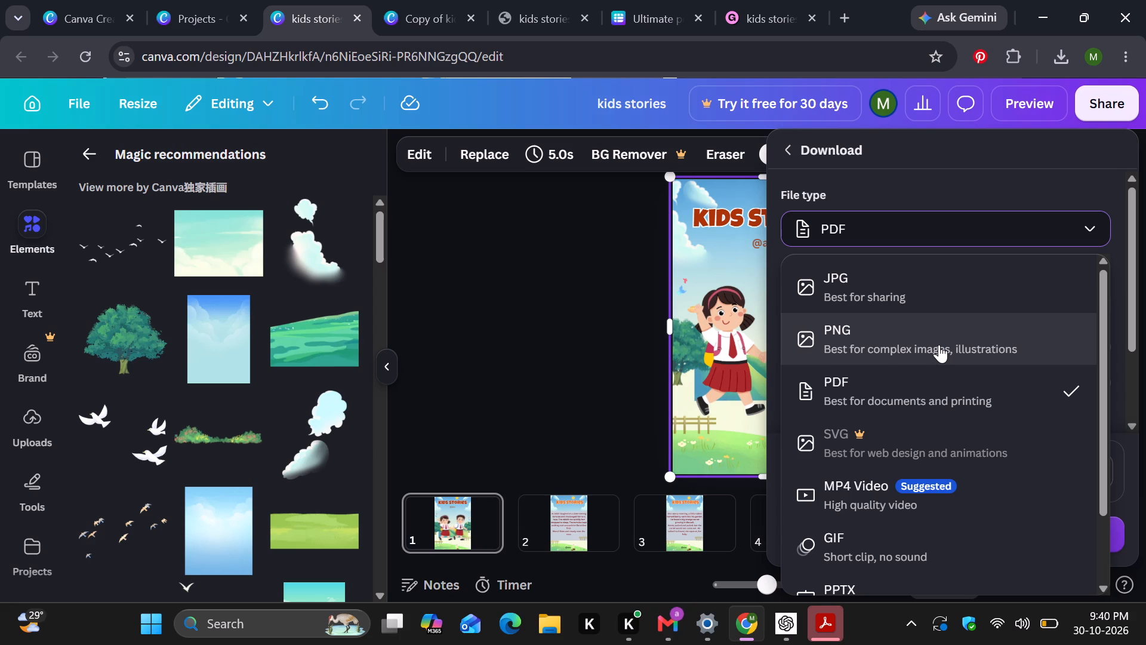
{"action": "left_click", "coordinate": [925, 282]}
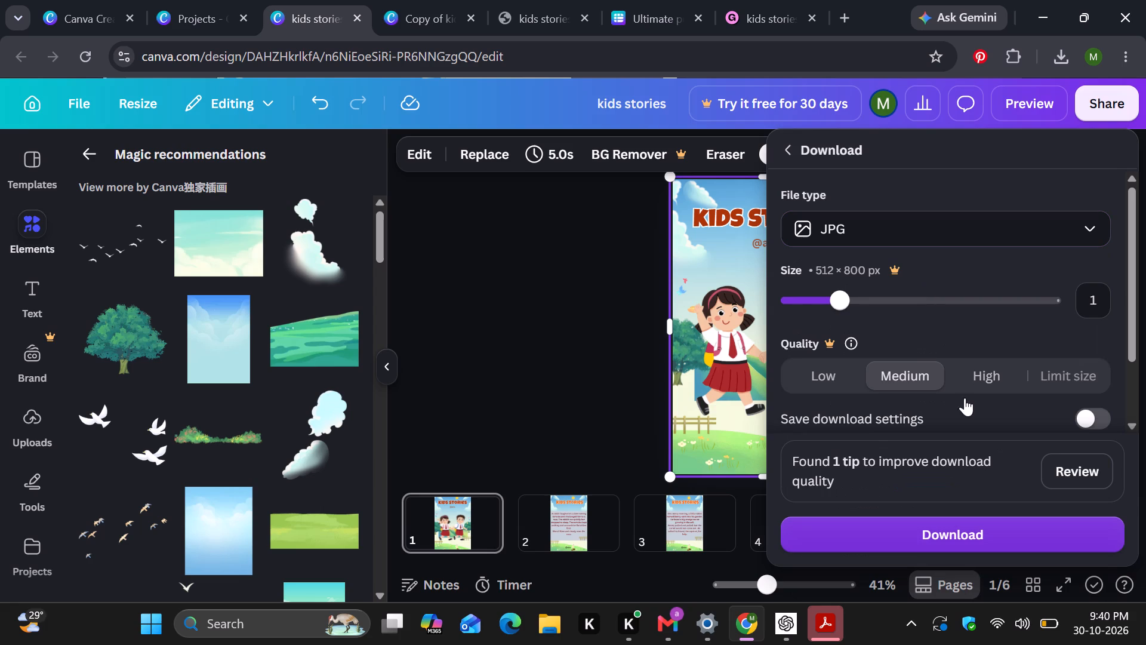
{"action": "left_click", "coordinate": [960, 546]}
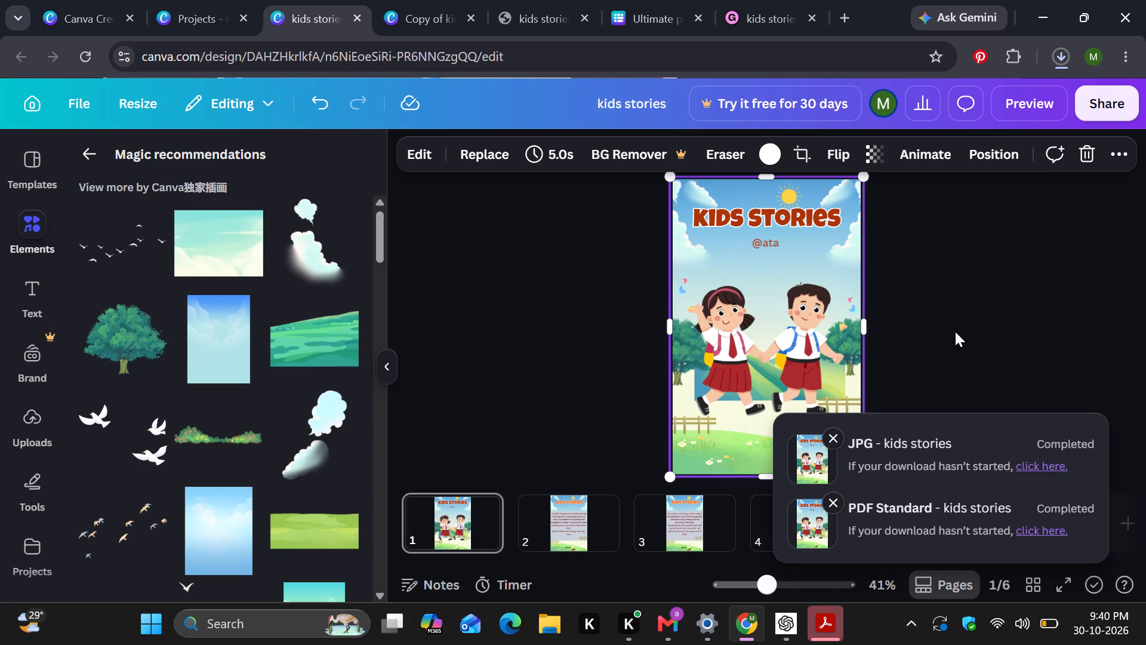
Check the completed exports and start the kids stories JPG download again.
{"action": "left_click", "coordinate": [1092, 586]}
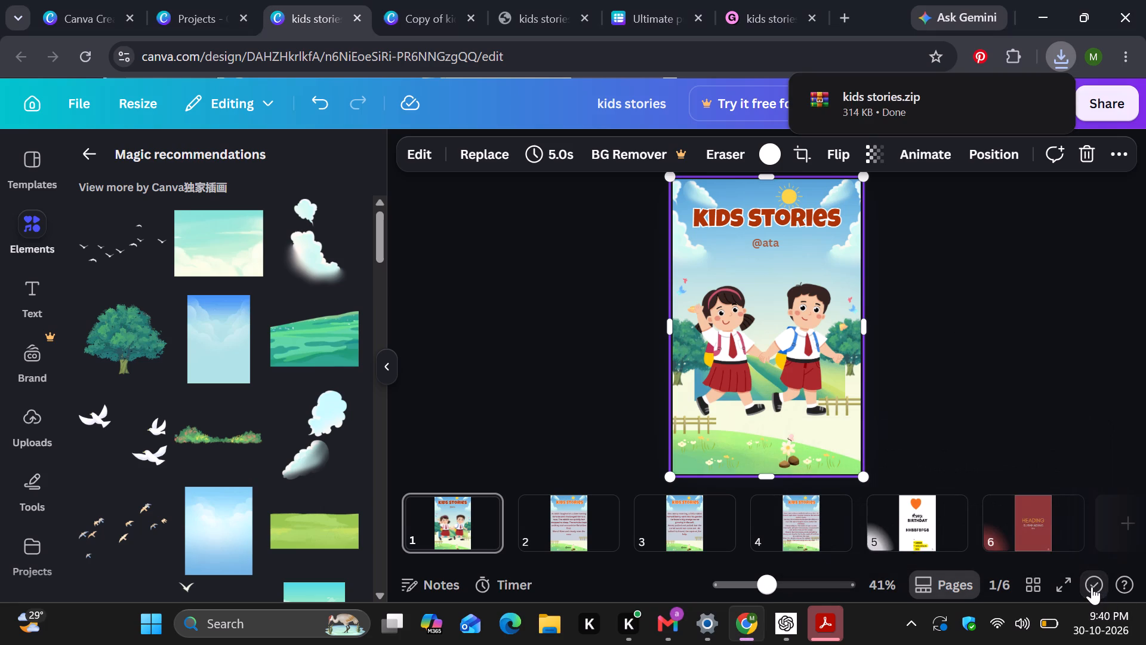
{"action": "left_click", "coordinate": [1092, 586]}
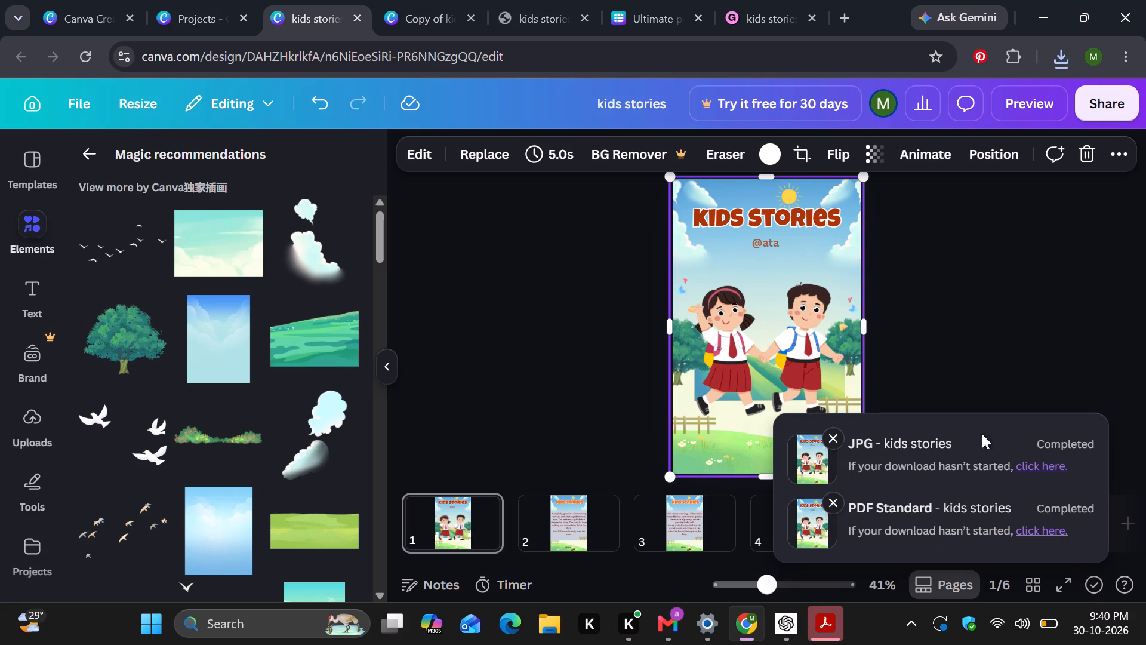
{"action": "left_click", "coordinate": [1040, 465]}
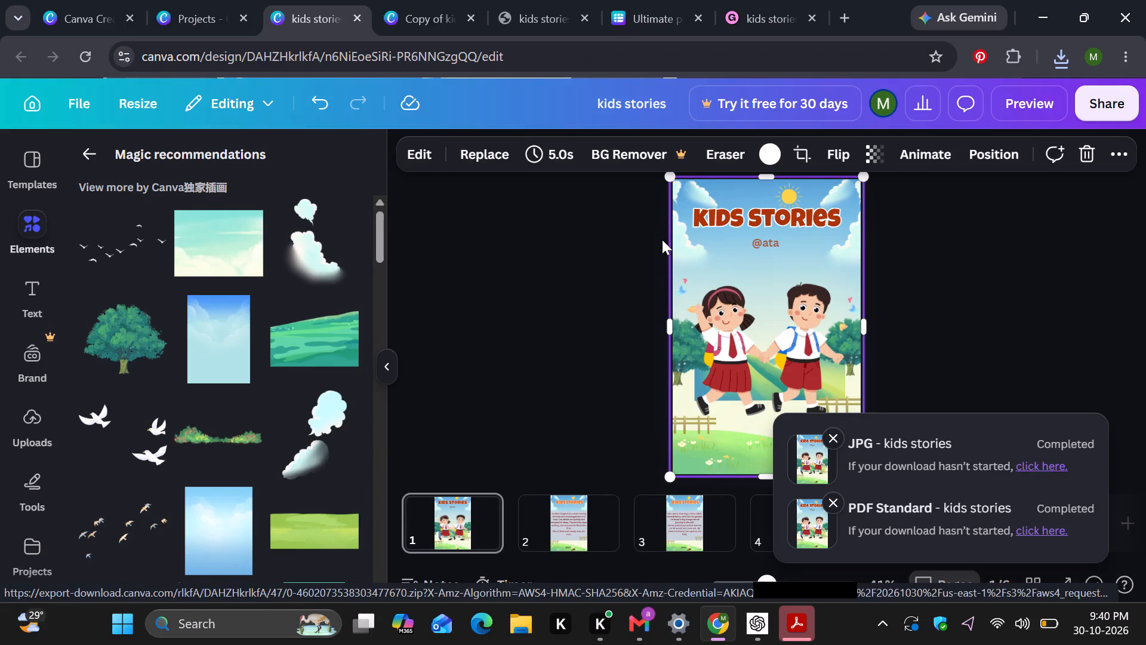
{"action": "left_click", "coordinate": [423, 18]}
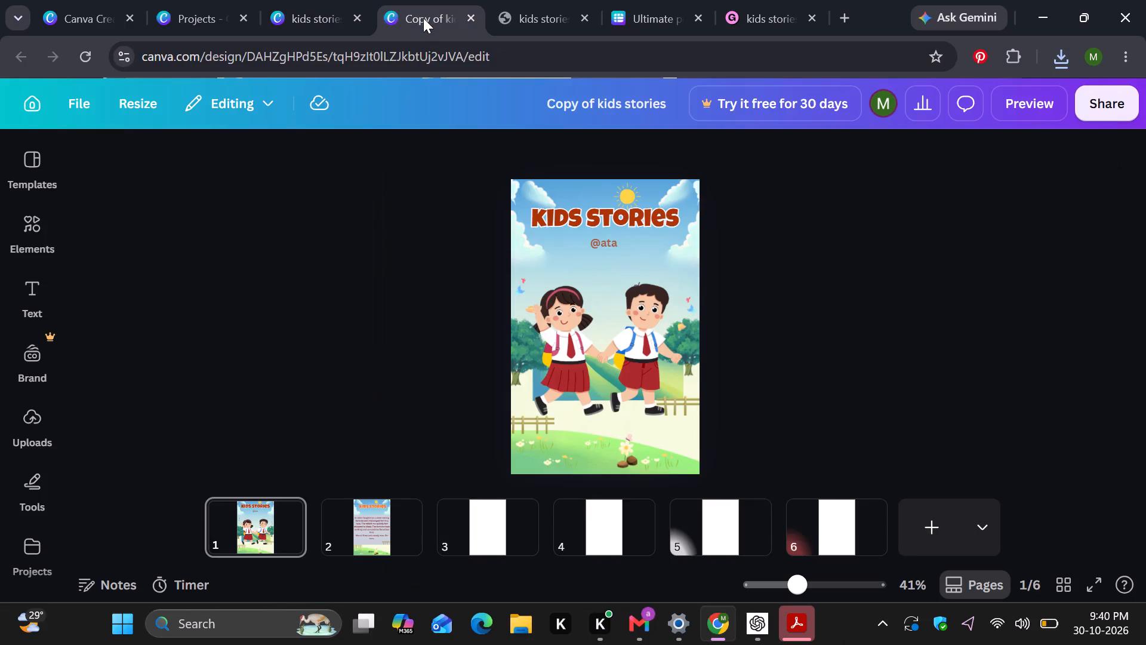
{"action": "left_click", "coordinate": [580, 195]}
{"action": "right_click", "coordinate": [580, 195]}
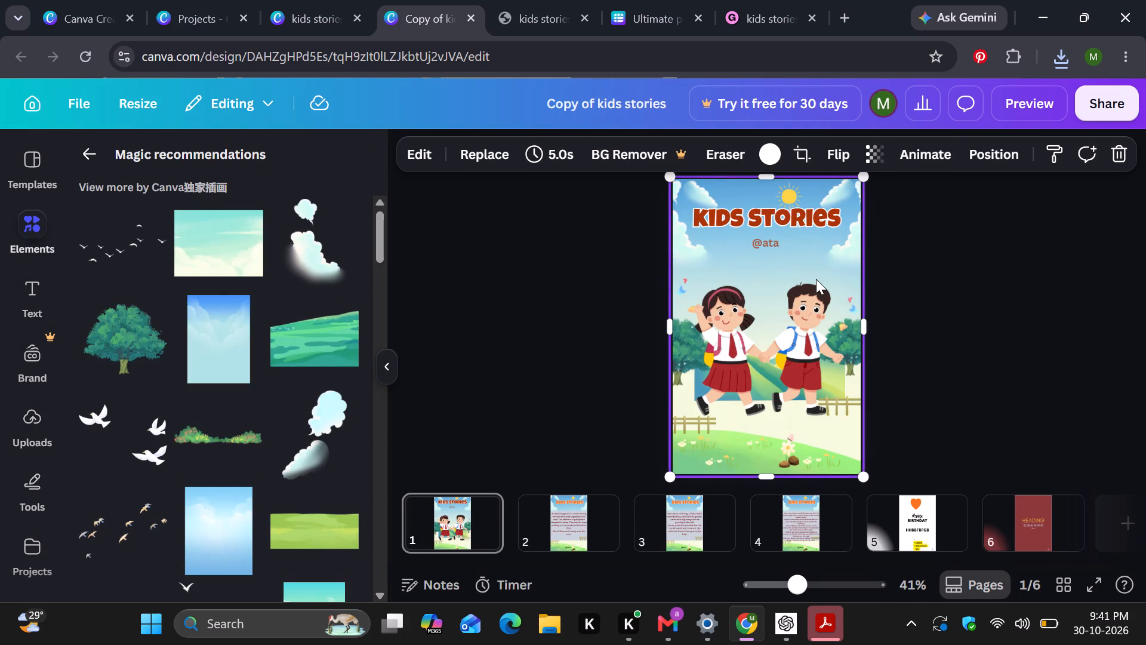
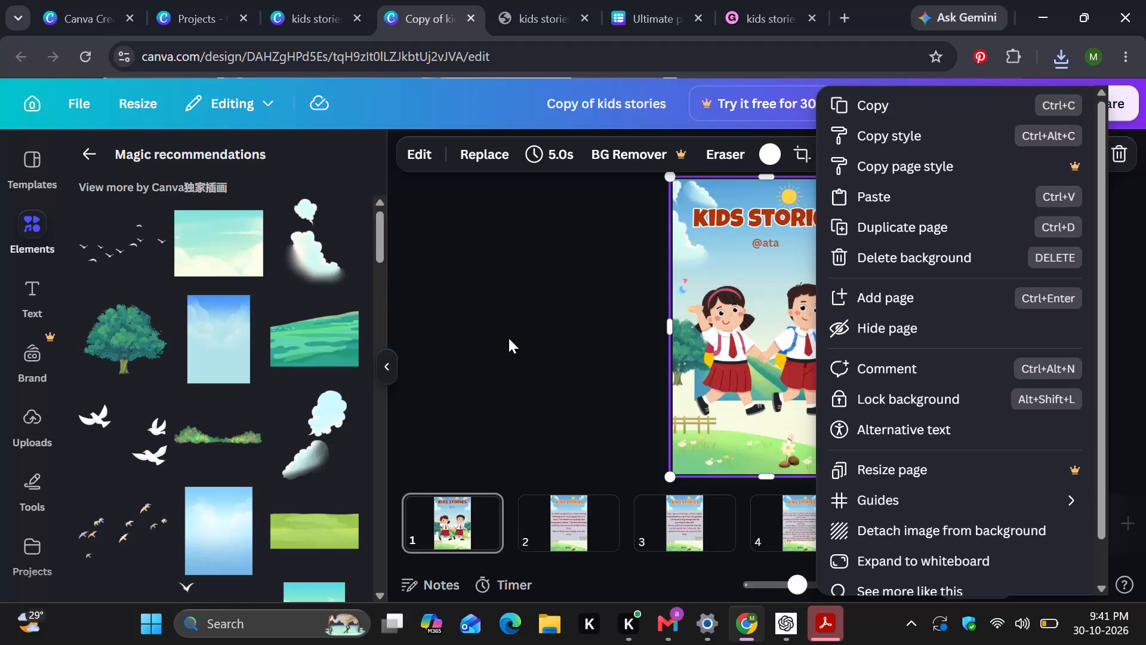
Close the kids stories (1) PDF that is open in the browser.
{"action": "left_click_drag", "start_coordinate": [509, 338], "coordinate": [296, 7]}
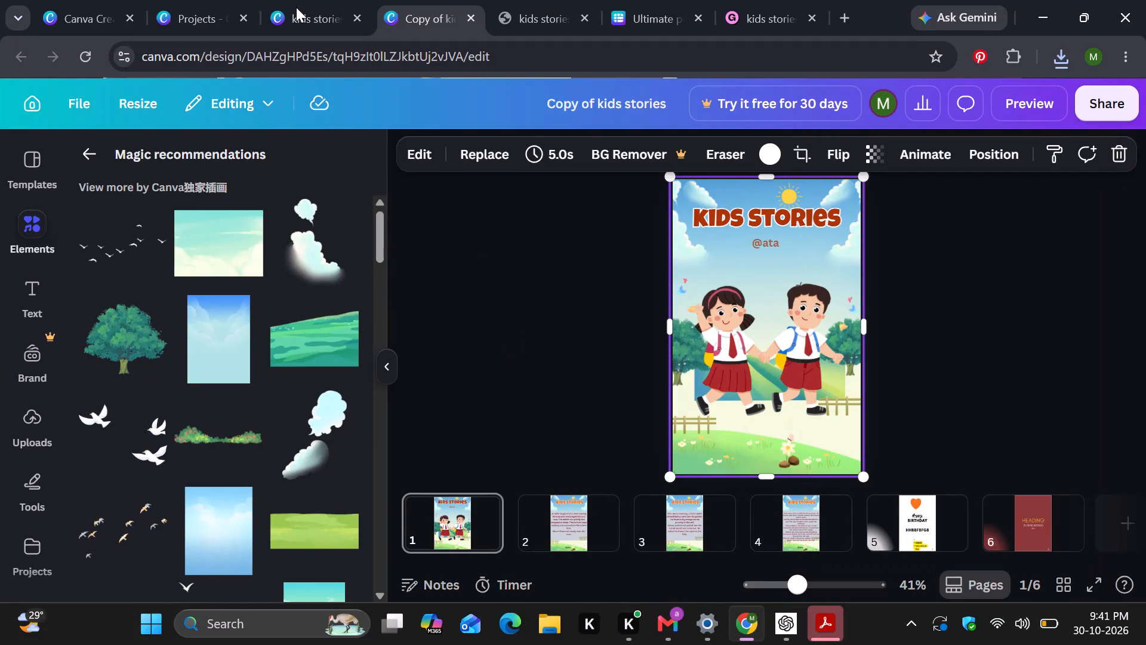
{"action": "left_click_drag", "start_coordinate": [296, 7], "coordinate": [300, 13]}
{"action": "left_click", "coordinate": [300, 13]}
{"action": "left_click", "coordinate": [552, 13]}
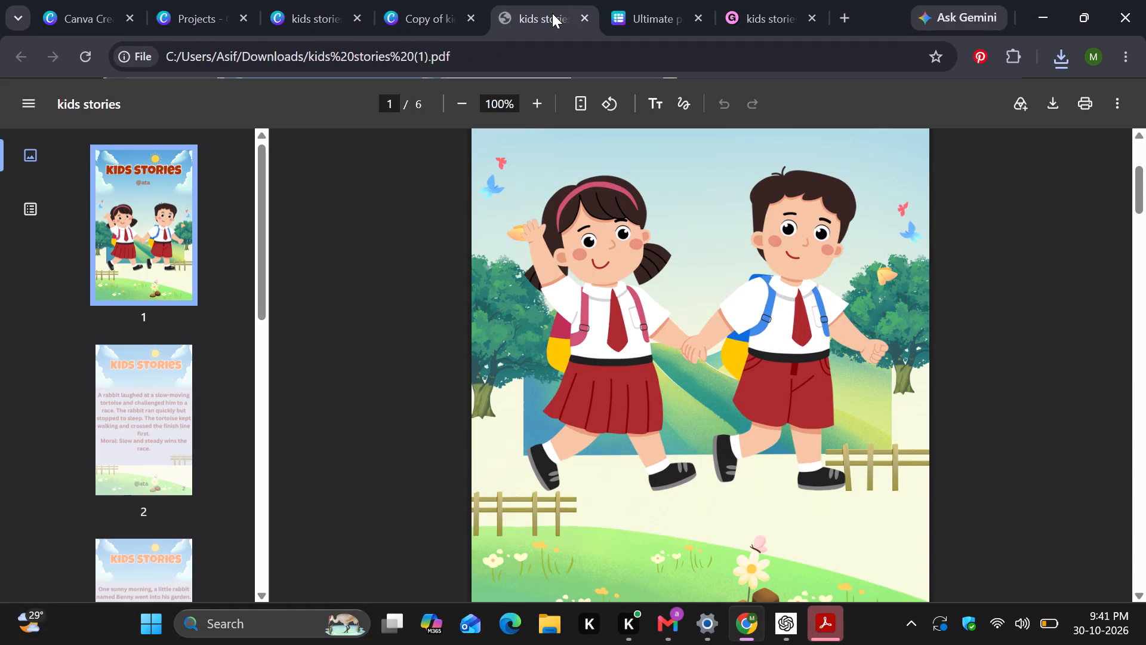
{"action": "left_click", "coordinate": [592, 15]}
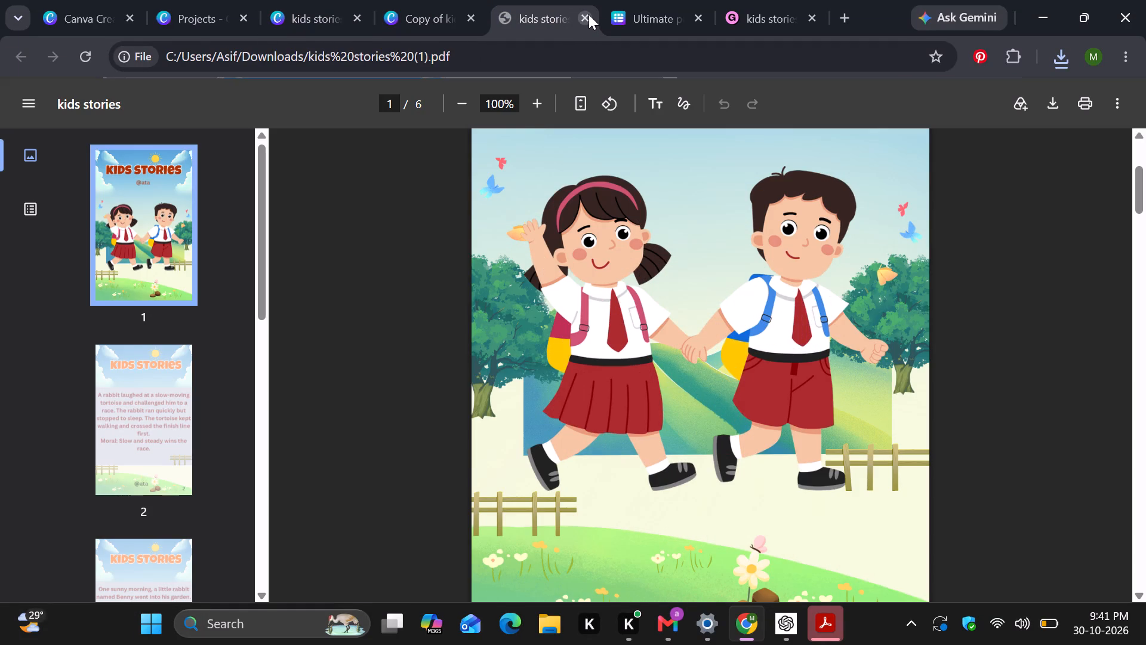
{"action": "left_click", "coordinate": [586, 14]}
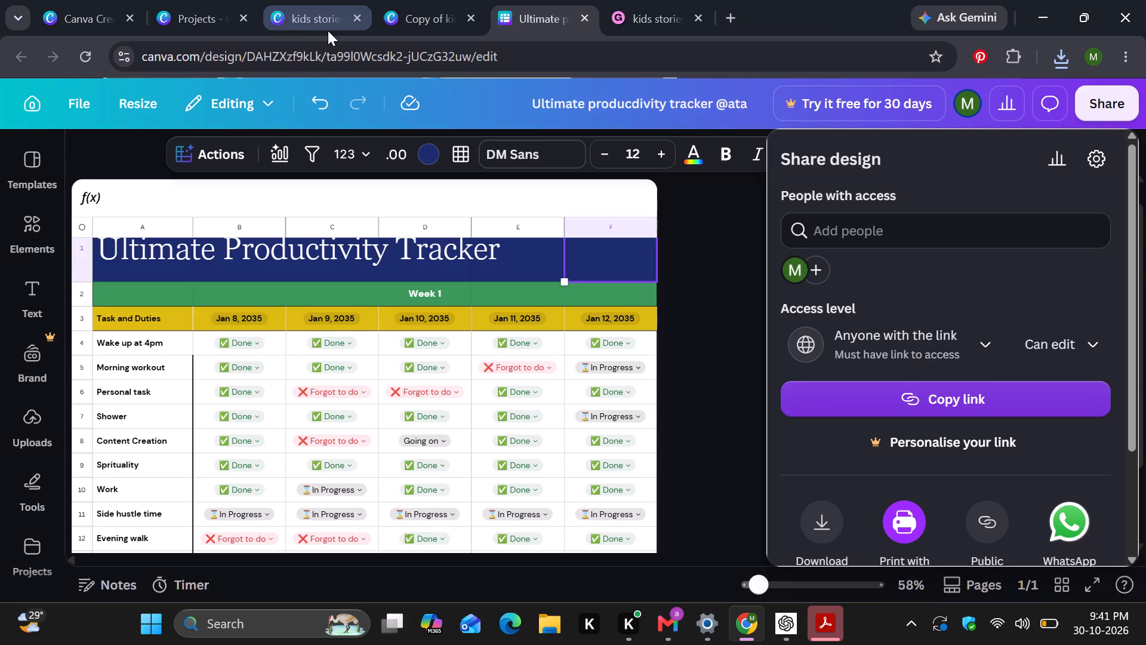
Return to the original kids stories design and start its PDF Standard download again.
{"action": "left_click", "coordinate": [321, 24]}
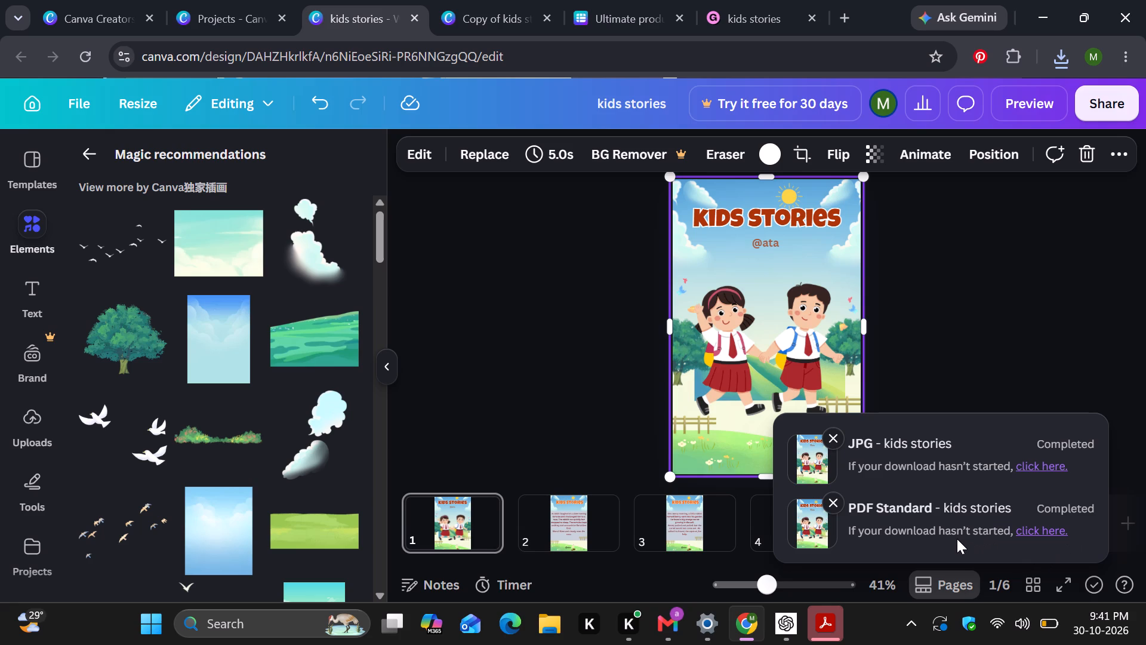
{"action": "left_click", "coordinate": [1036, 535]}
{"action": "left_click_drag", "start_coordinate": [1006, 328], "coordinate": [816, 466]}
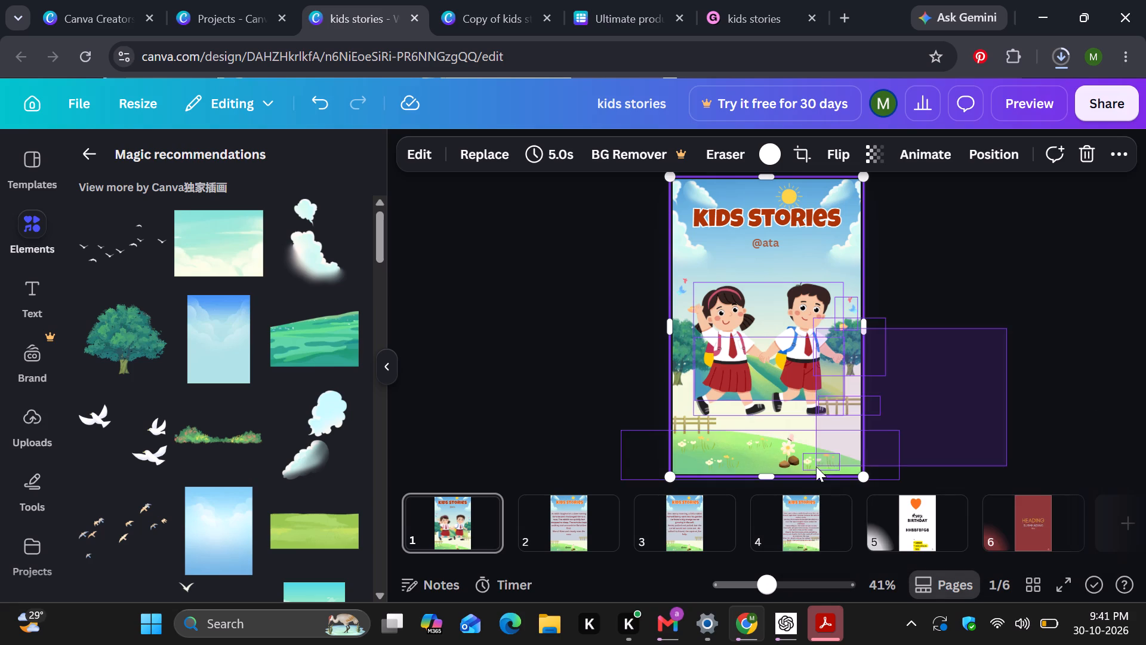
{"action": "left_click_drag", "start_coordinate": [816, 466], "coordinate": [926, 344]}
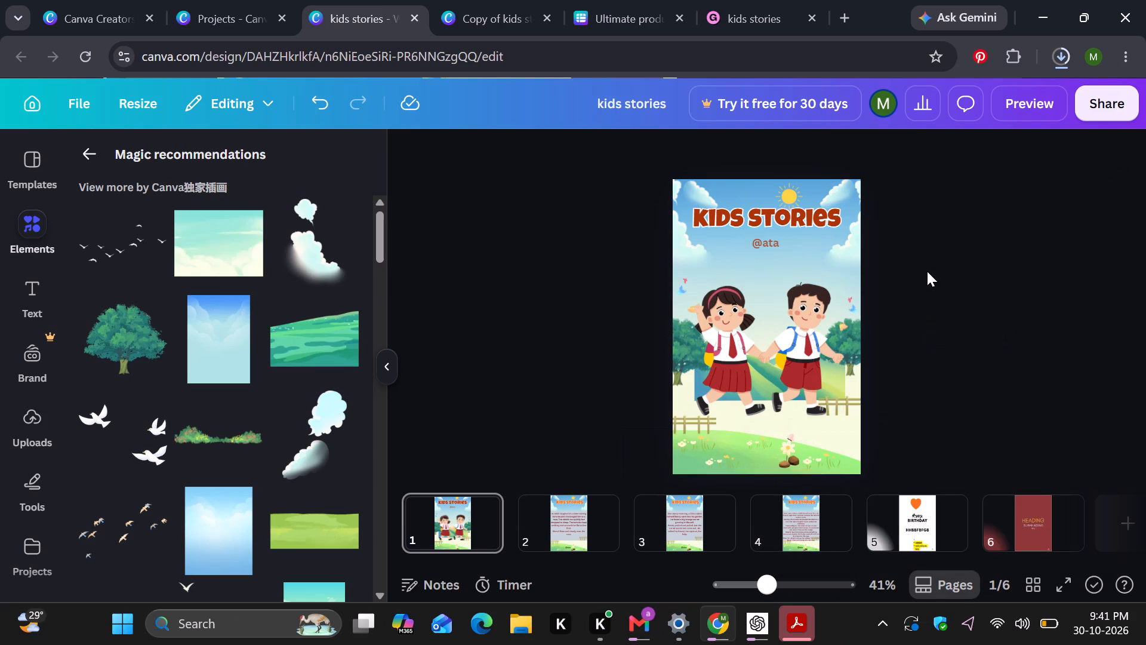
{"action": "right_click", "coordinate": [732, 251]}
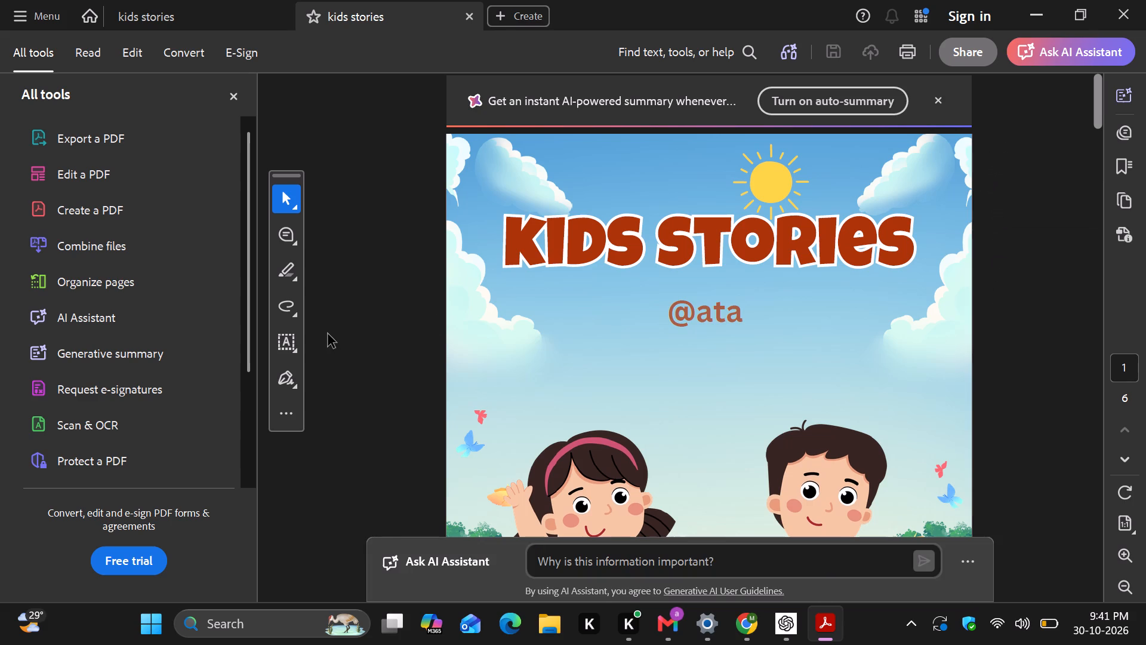
View the export format options for the kids stories PDF in Adobe Acrobat, and leave without converting it.
{"action": "left_click", "coordinate": [601, 193]}
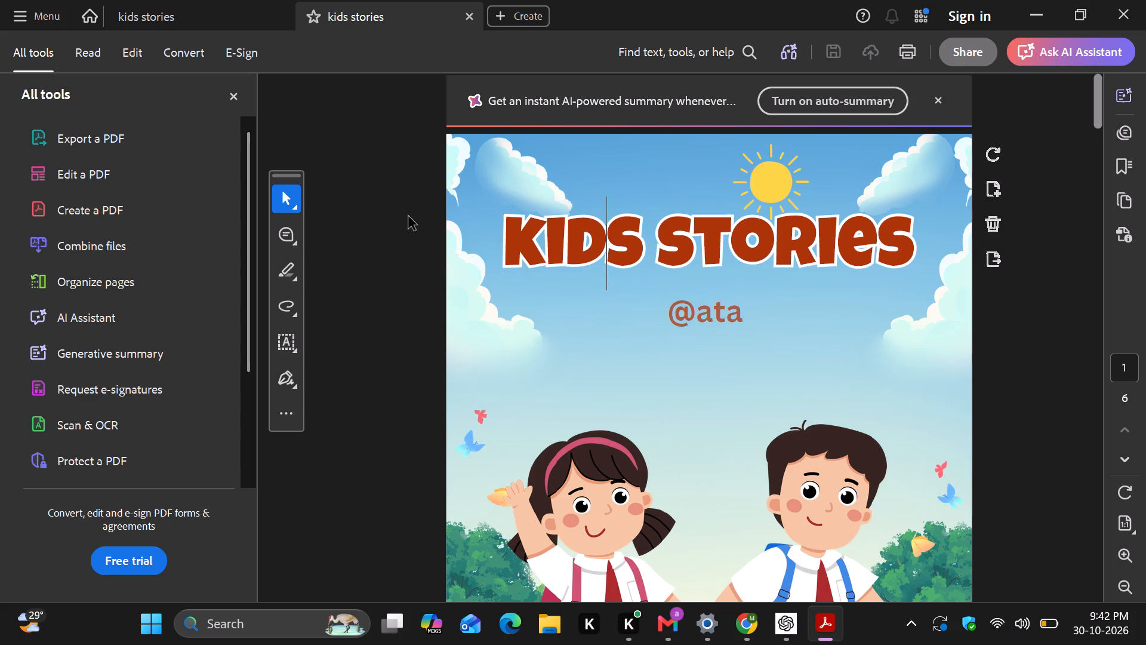
{"action": "right_click", "coordinate": [473, 189]}
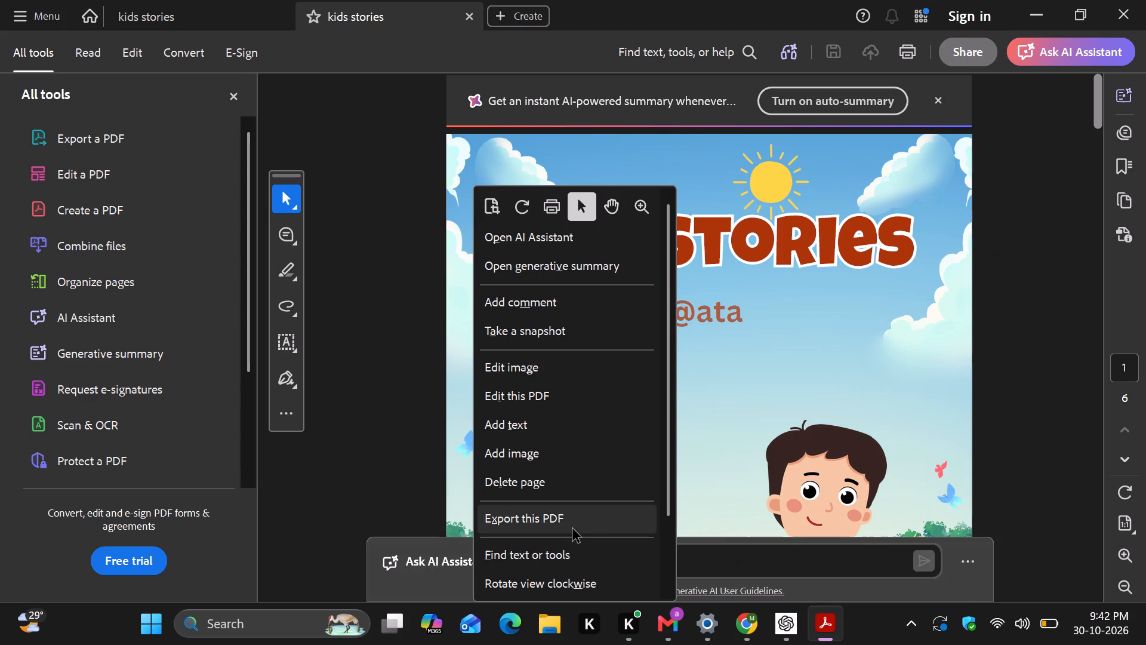
{"action": "left_click", "coordinate": [561, 512]}
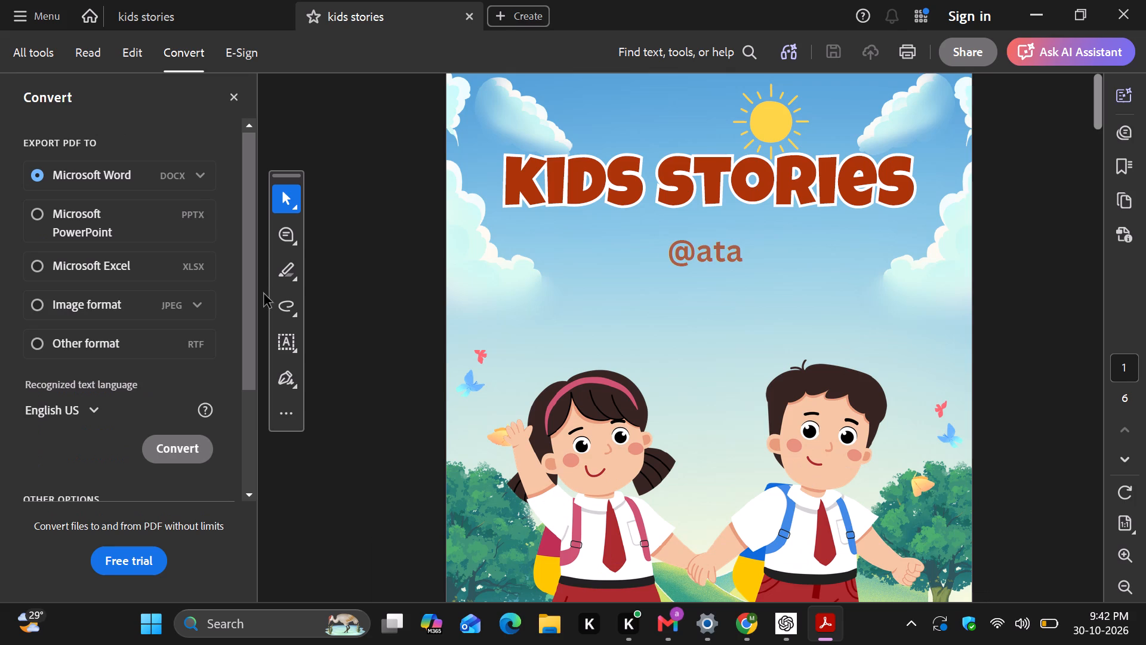
{"action": "left_click", "coordinate": [1039, 12]}
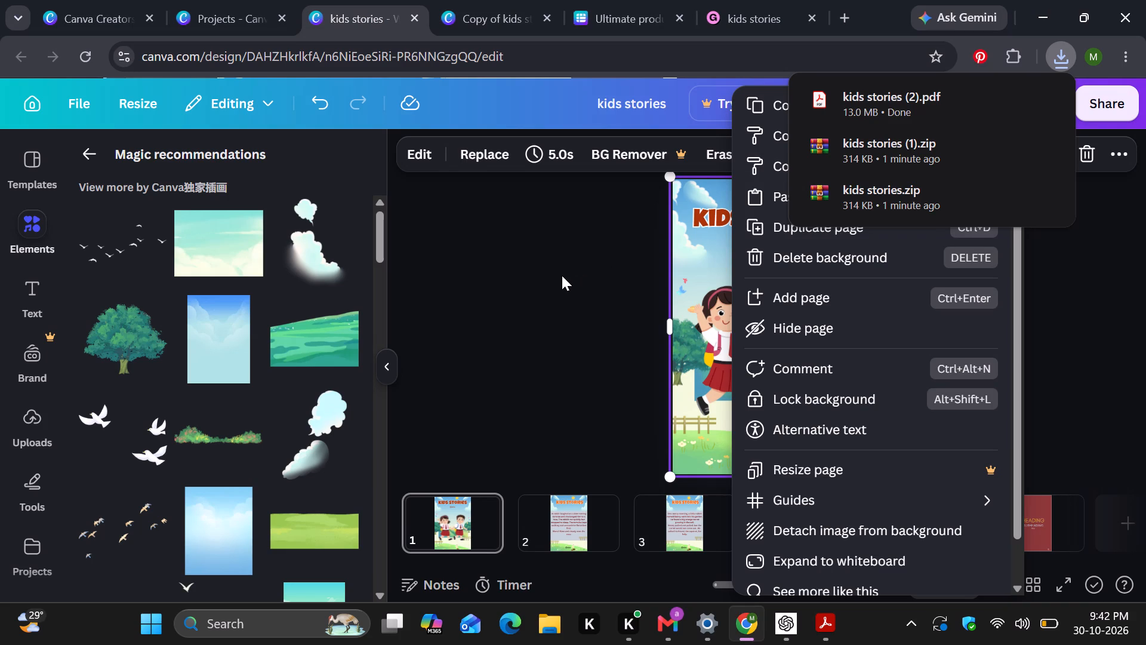
Open the downloaded kids stories (2) PDF from the browser's recent download history.
{"action": "left_click", "coordinate": [562, 275]}
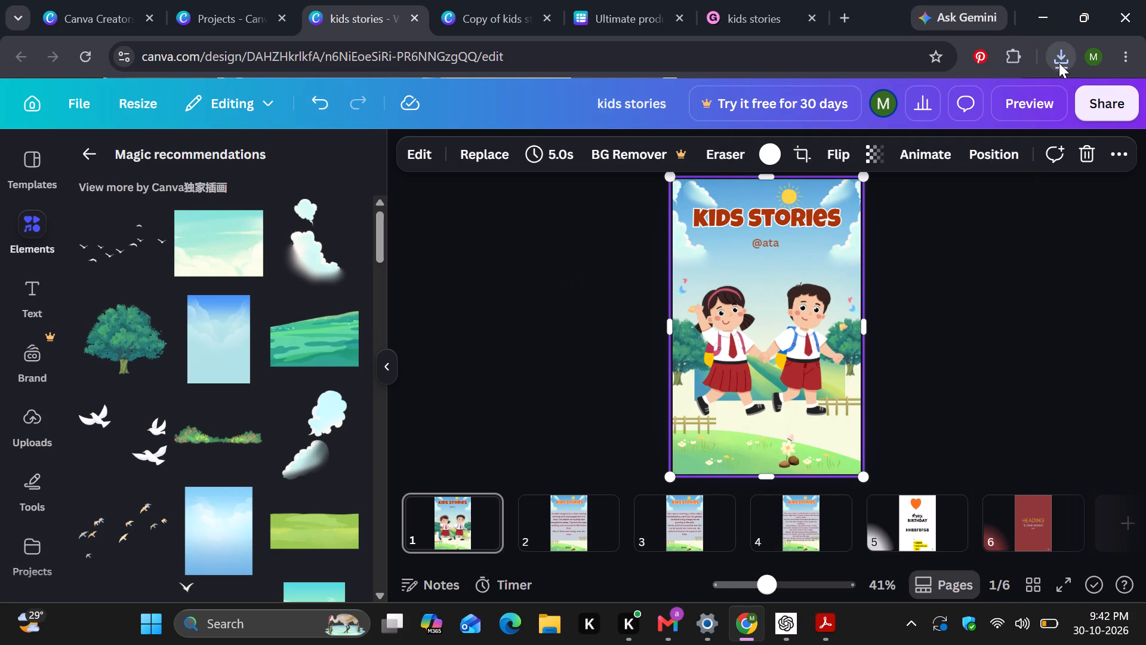
{"action": "left_click", "coordinate": [1059, 63]}
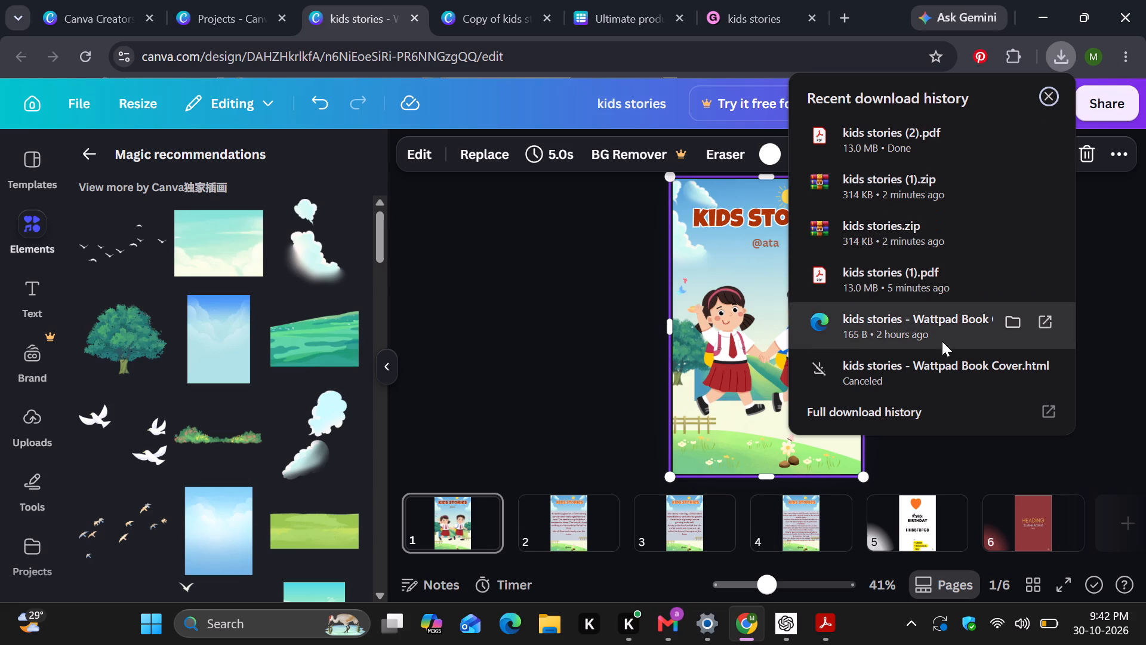
{"action": "left_click", "coordinate": [870, 139]}
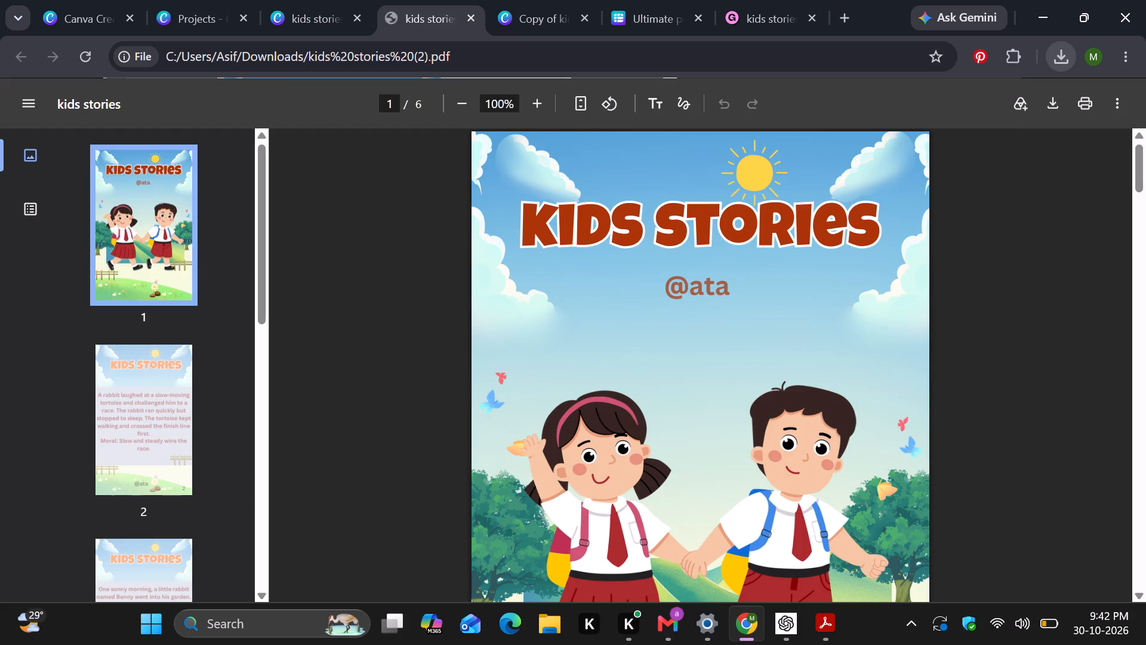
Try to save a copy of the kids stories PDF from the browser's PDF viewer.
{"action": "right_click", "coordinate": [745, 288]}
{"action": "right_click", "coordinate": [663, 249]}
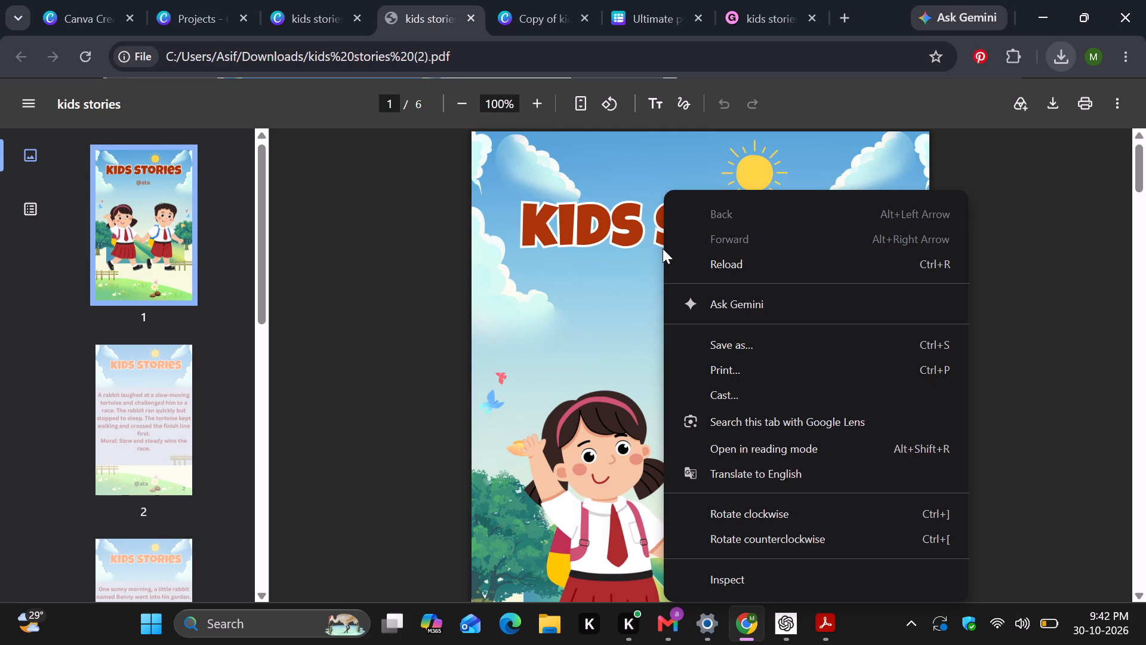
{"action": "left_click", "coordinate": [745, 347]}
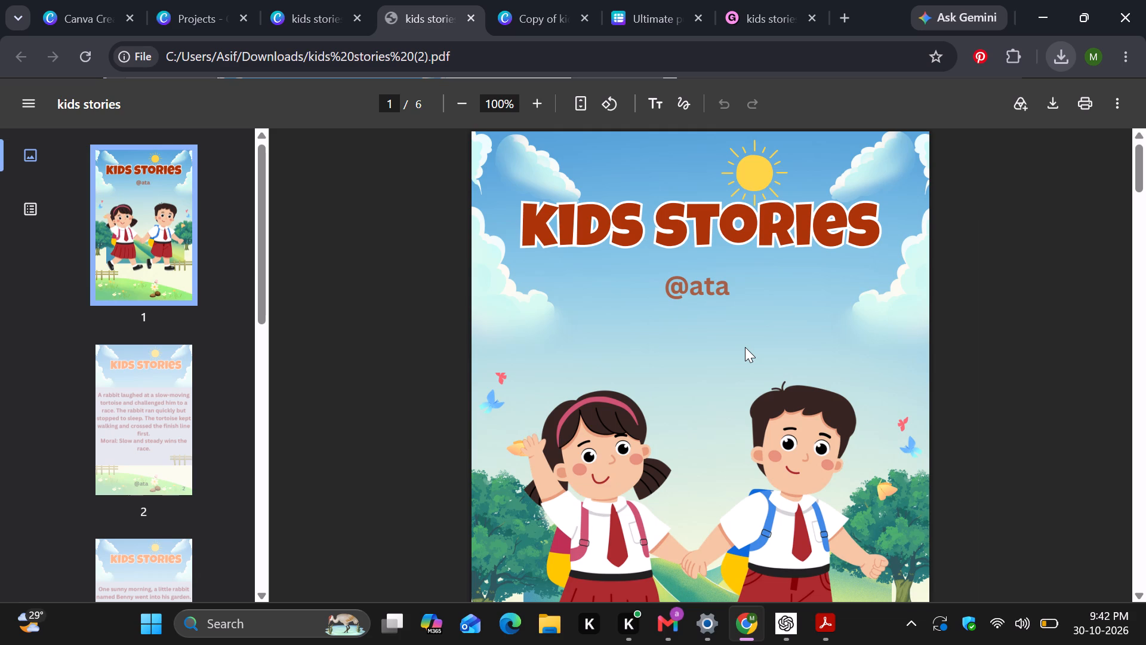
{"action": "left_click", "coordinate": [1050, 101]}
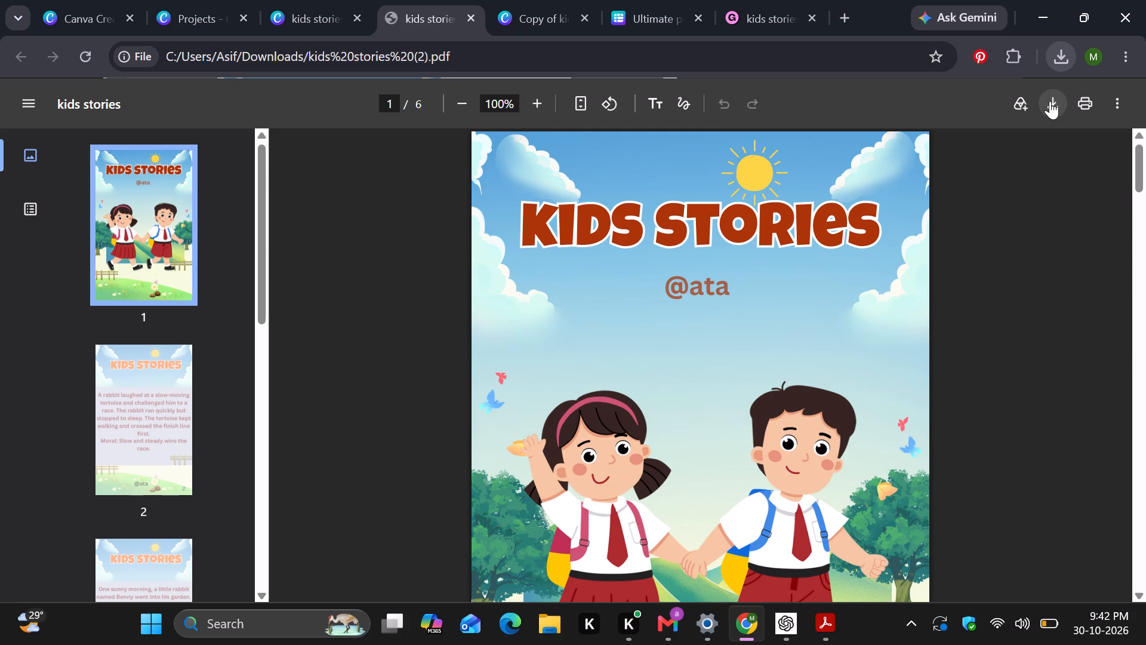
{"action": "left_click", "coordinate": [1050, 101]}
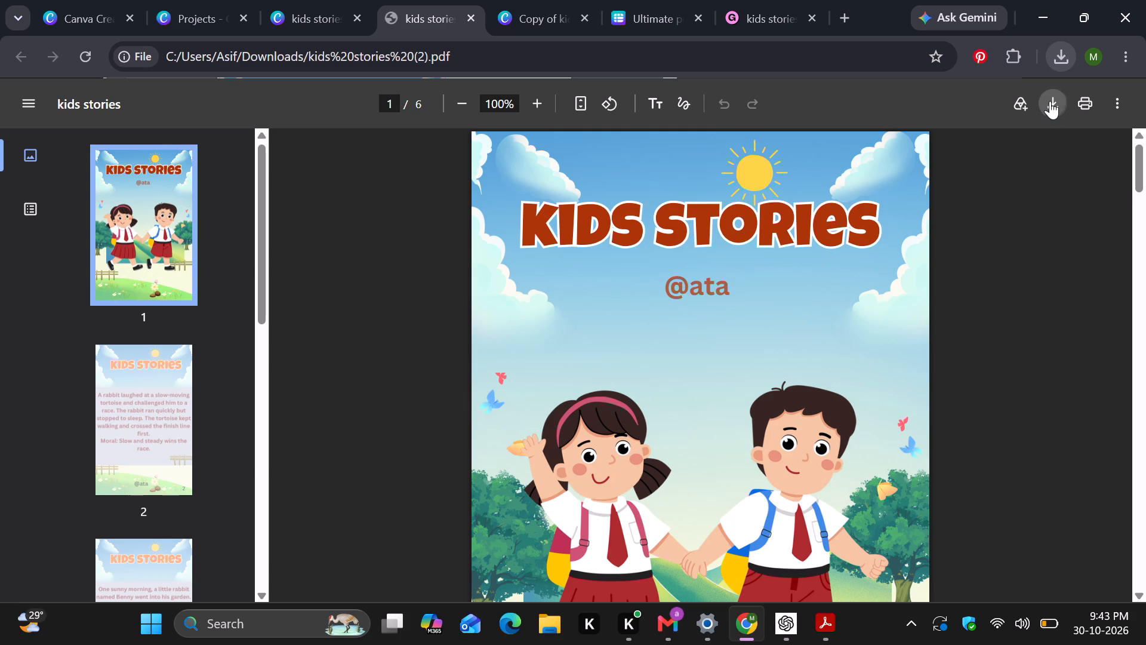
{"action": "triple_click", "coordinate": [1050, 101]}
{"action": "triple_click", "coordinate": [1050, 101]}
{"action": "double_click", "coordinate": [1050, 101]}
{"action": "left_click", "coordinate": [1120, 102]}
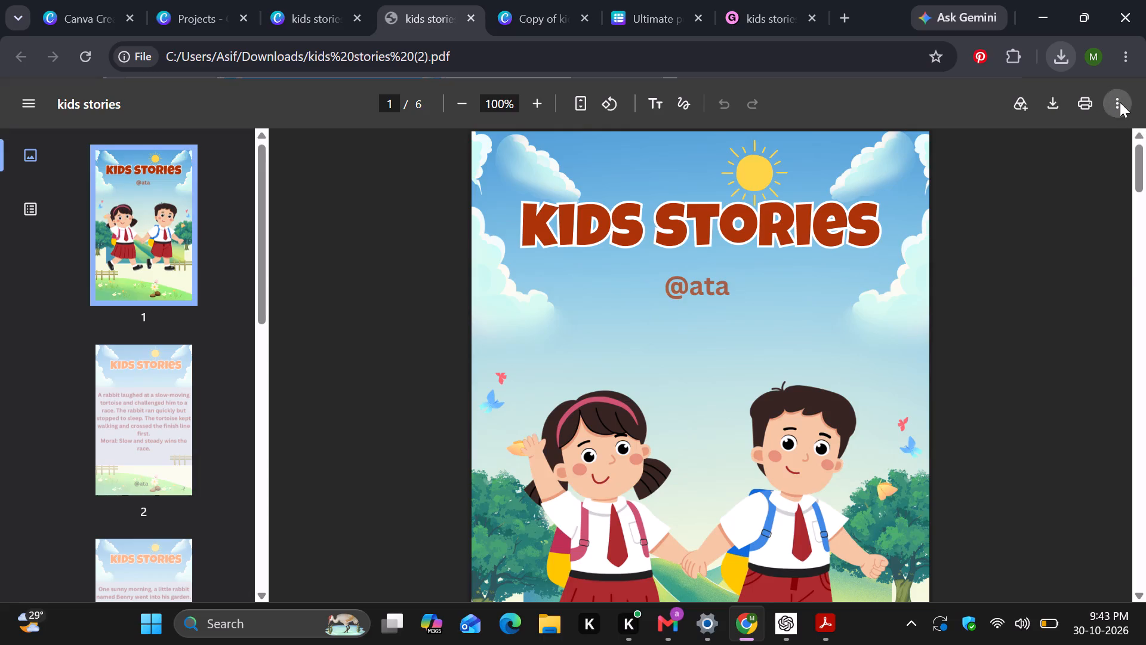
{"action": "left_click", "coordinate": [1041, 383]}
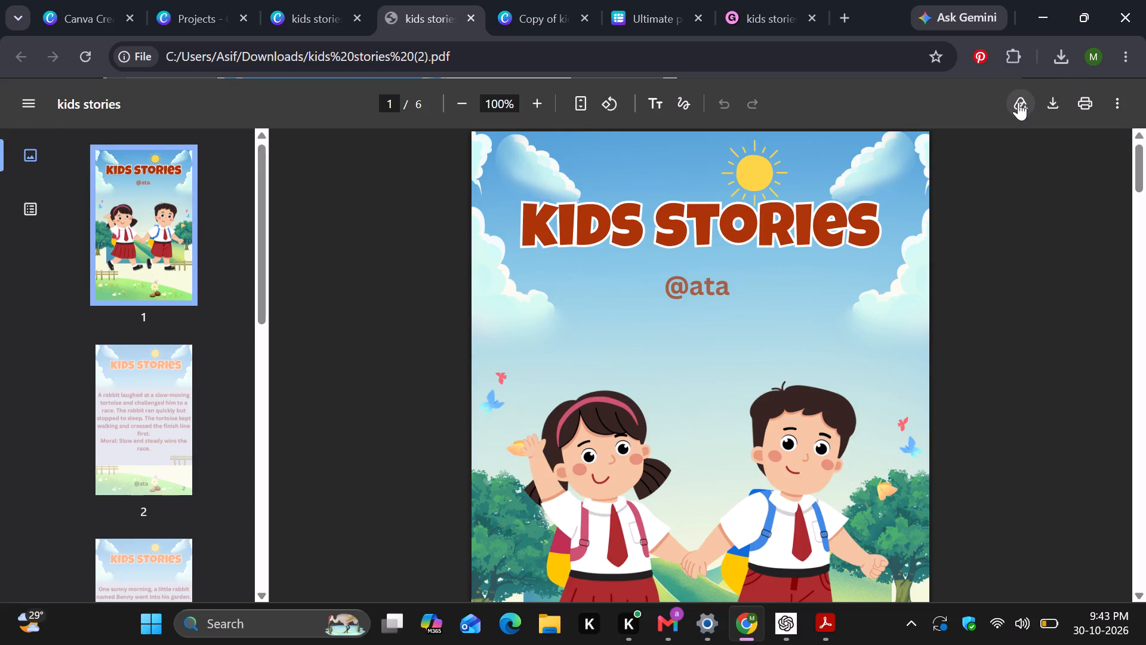
Save the kids stories PDF to the account's Google Drive.
{"action": "left_click", "coordinate": [1018, 102]}
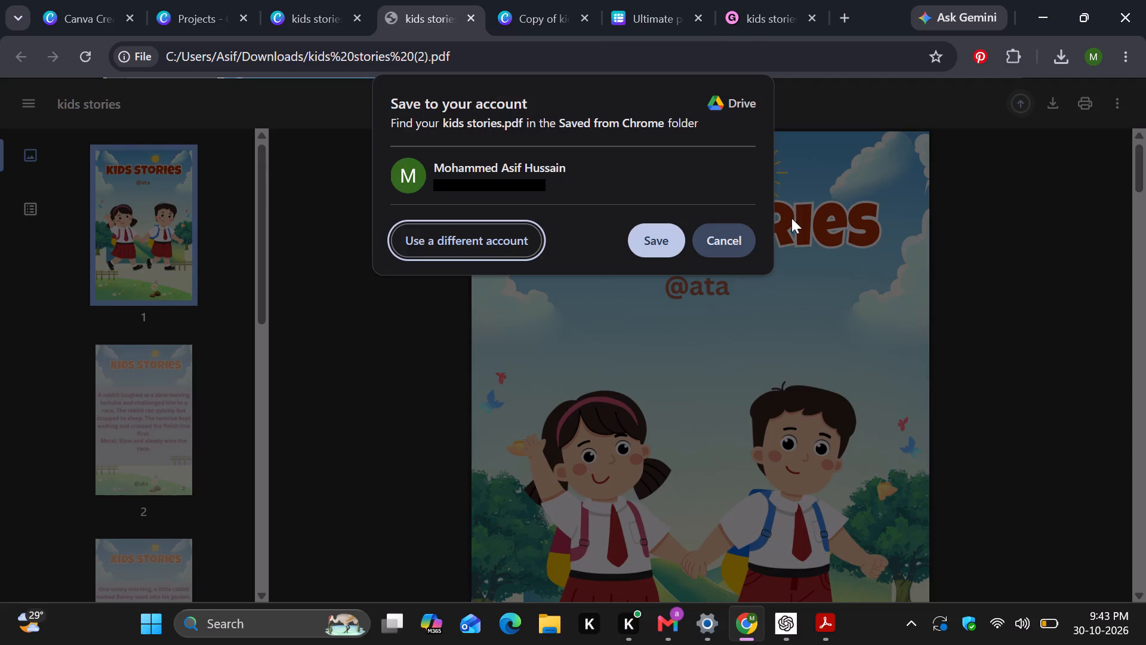
{"action": "left_click", "coordinate": [652, 245]}
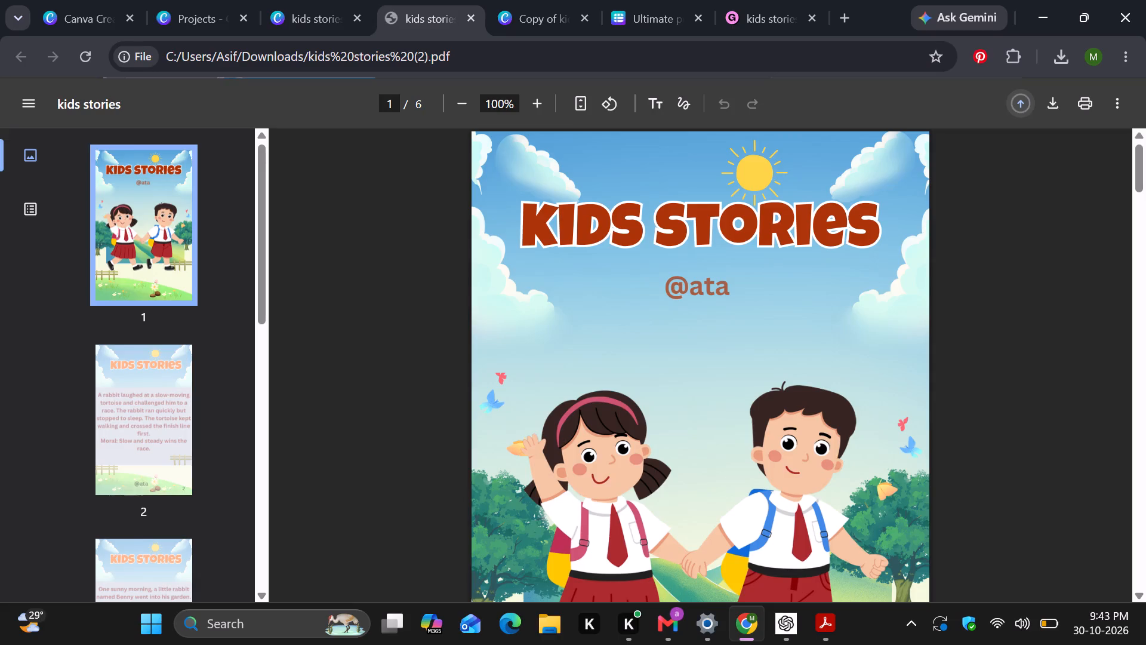
View the kids stories PDF in reading mode.
{"action": "right_click", "coordinate": [497, 155]}
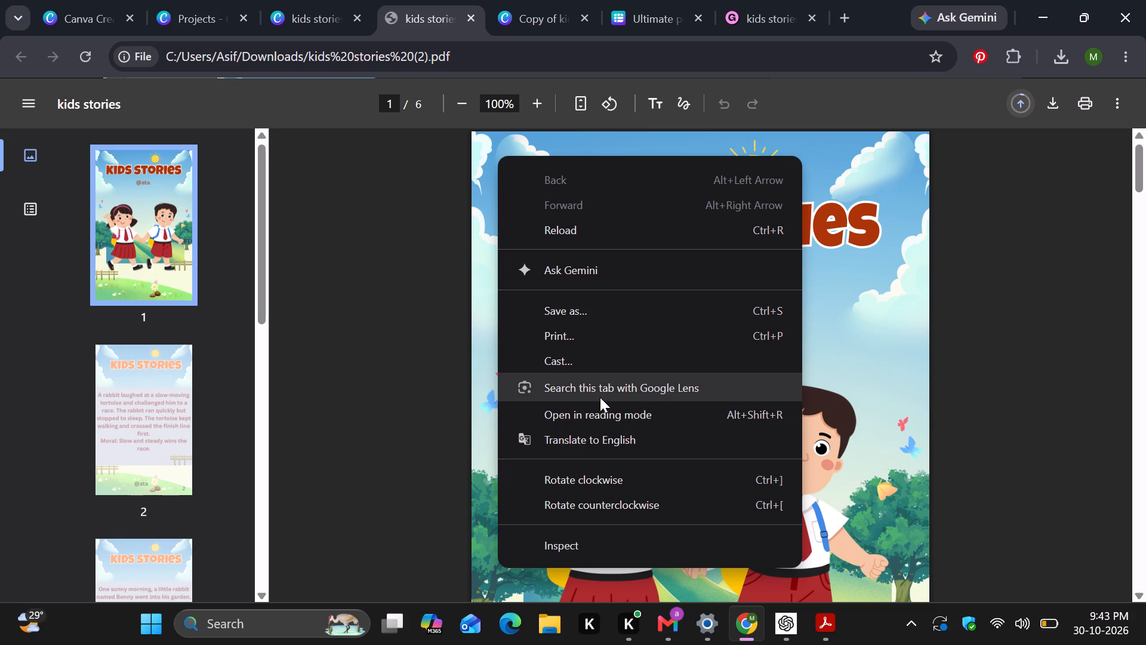
{"action": "left_click", "coordinate": [594, 416]}
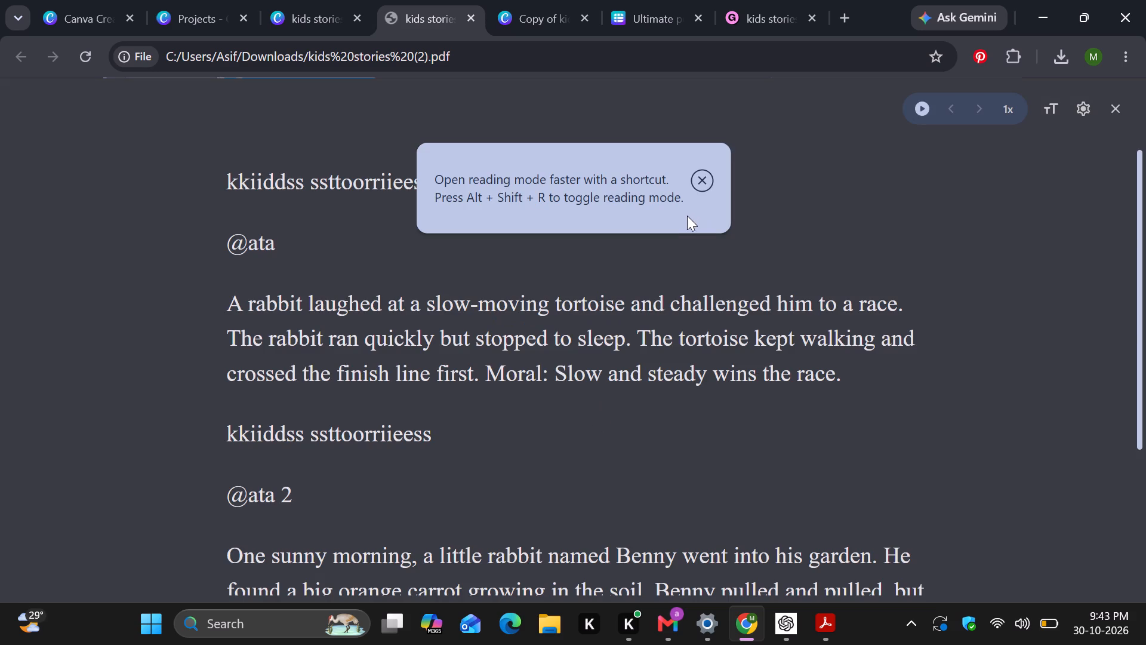
{"action": "left_click", "coordinate": [701, 181]}
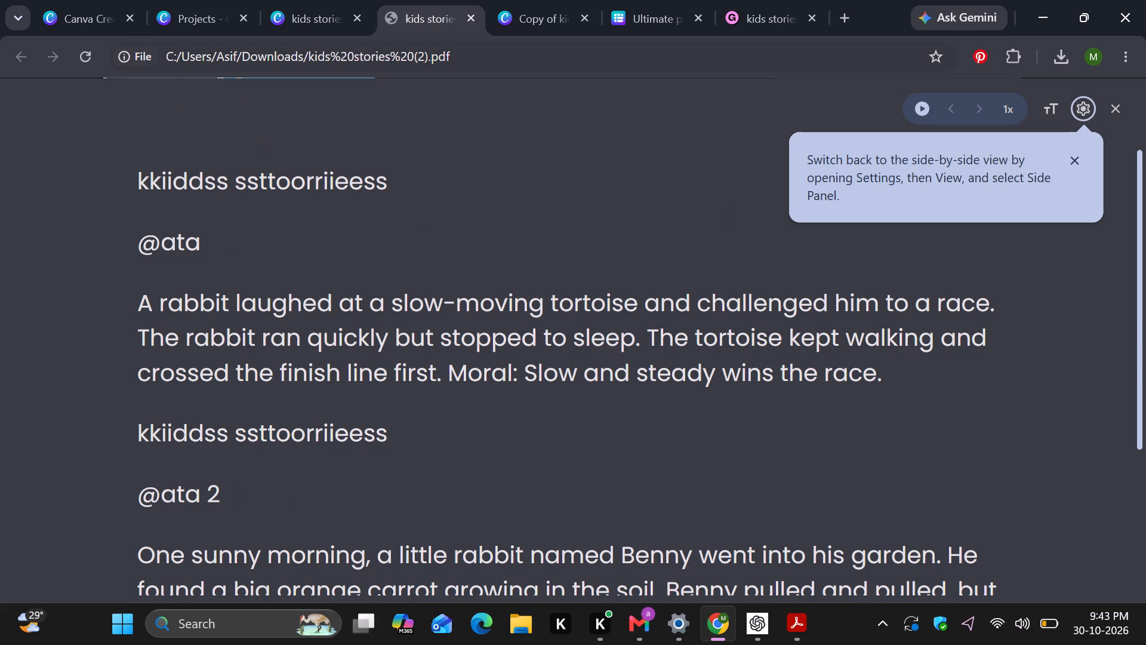
{"action": "left_click", "coordinate": [208, 17]}
{"action": "left_click", "coordinate": [300, 7]}
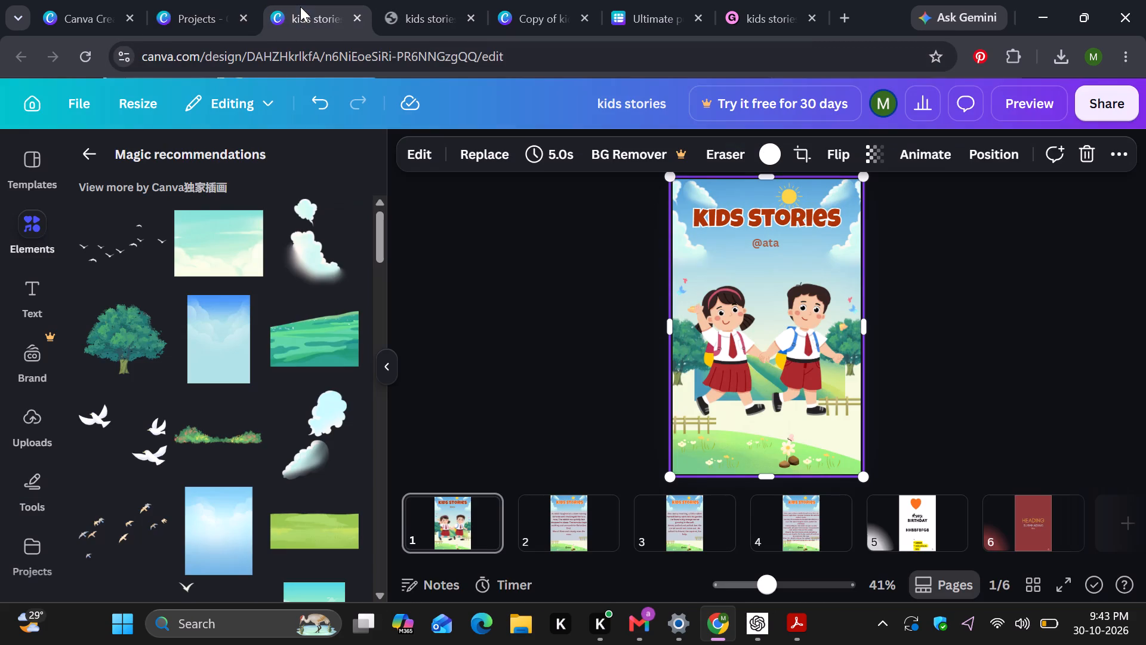
{"action": "left_click", "coordinate": [445, 27]}
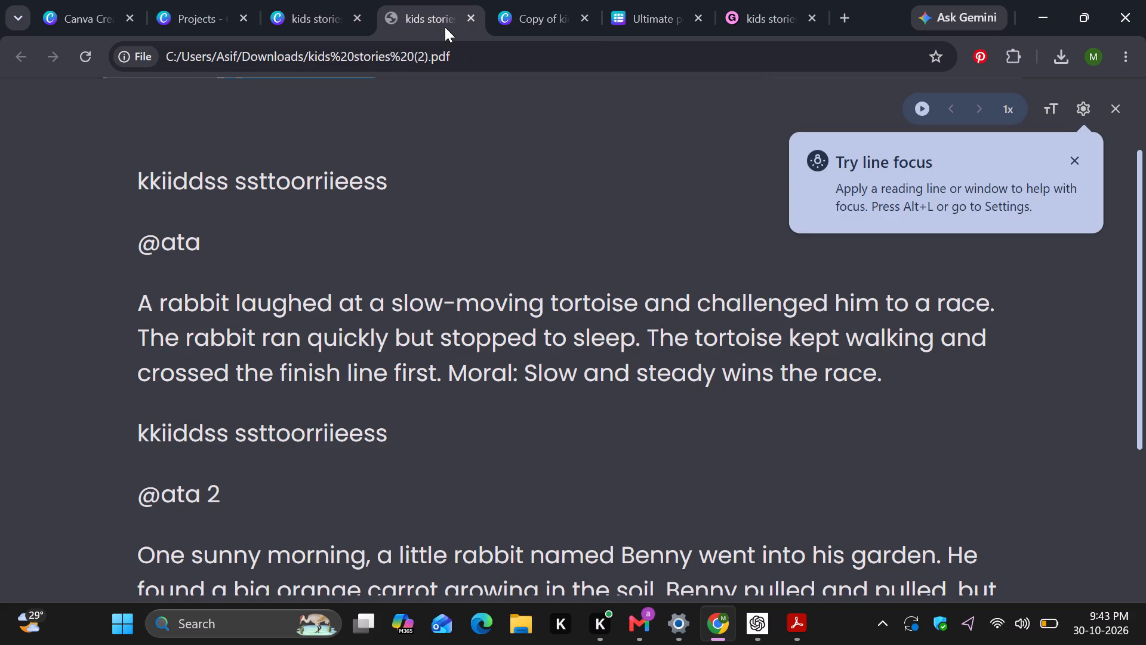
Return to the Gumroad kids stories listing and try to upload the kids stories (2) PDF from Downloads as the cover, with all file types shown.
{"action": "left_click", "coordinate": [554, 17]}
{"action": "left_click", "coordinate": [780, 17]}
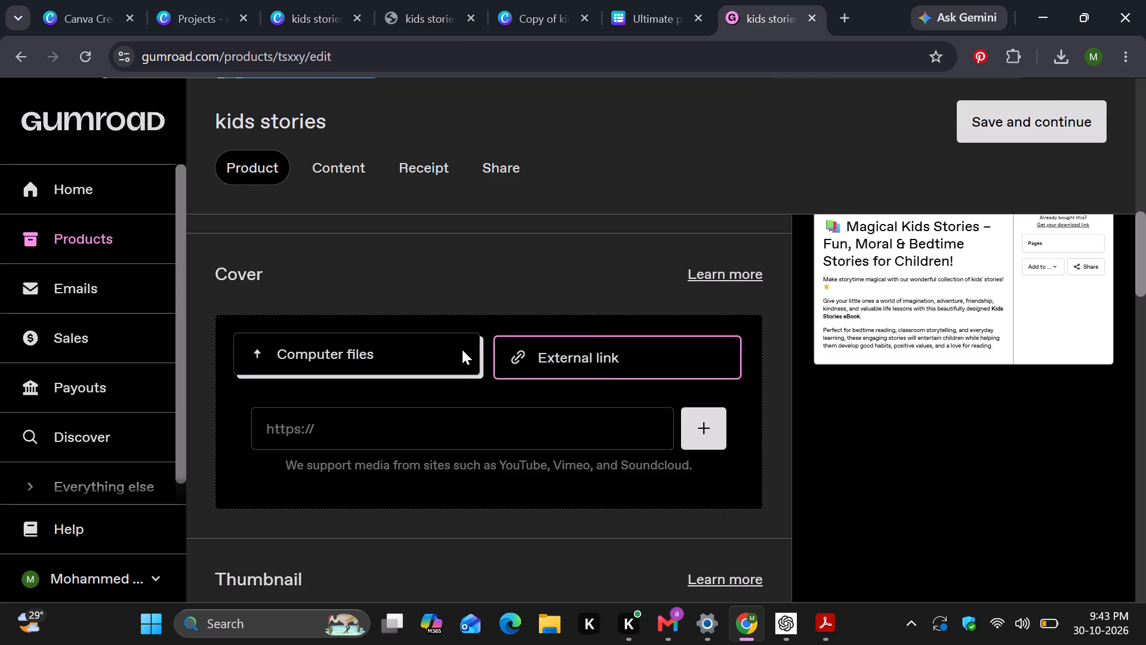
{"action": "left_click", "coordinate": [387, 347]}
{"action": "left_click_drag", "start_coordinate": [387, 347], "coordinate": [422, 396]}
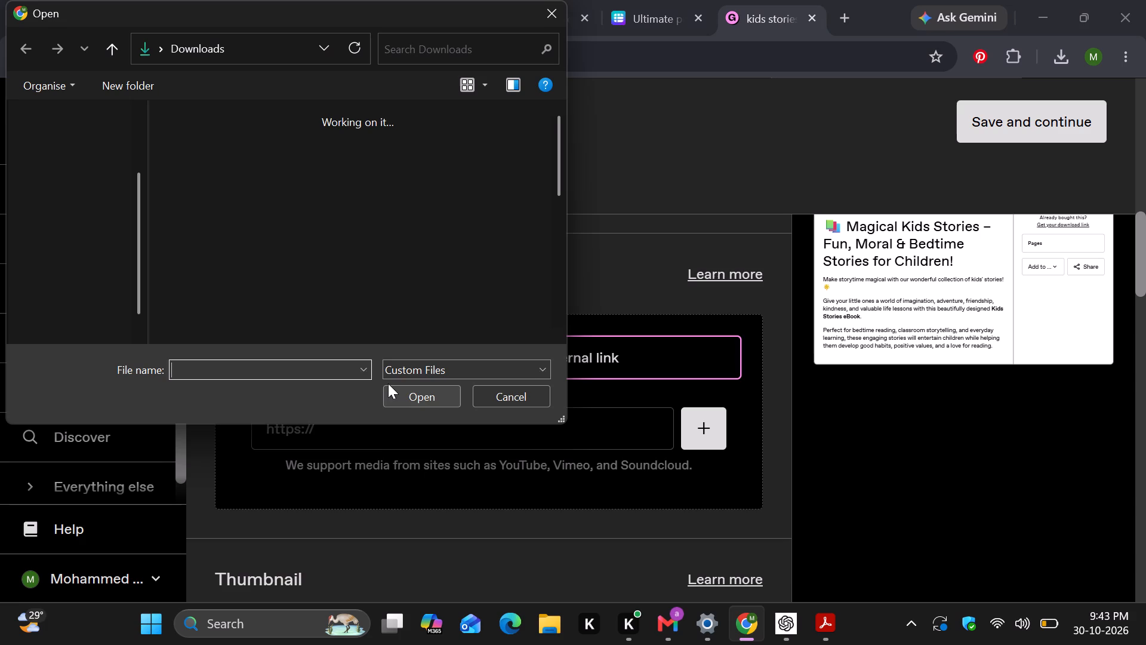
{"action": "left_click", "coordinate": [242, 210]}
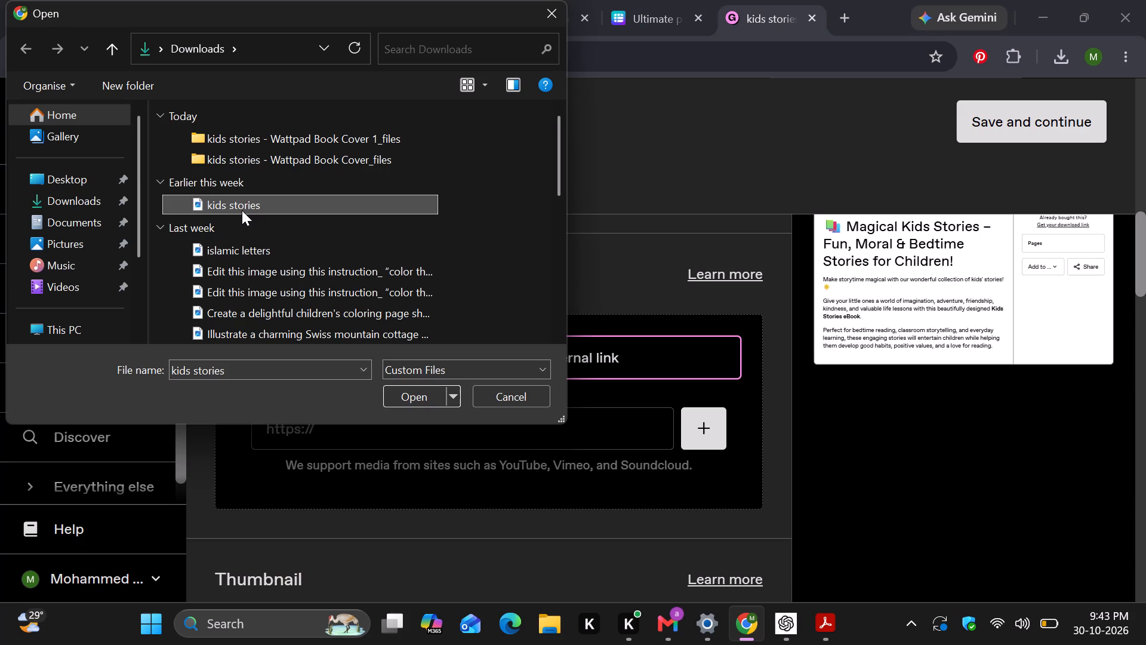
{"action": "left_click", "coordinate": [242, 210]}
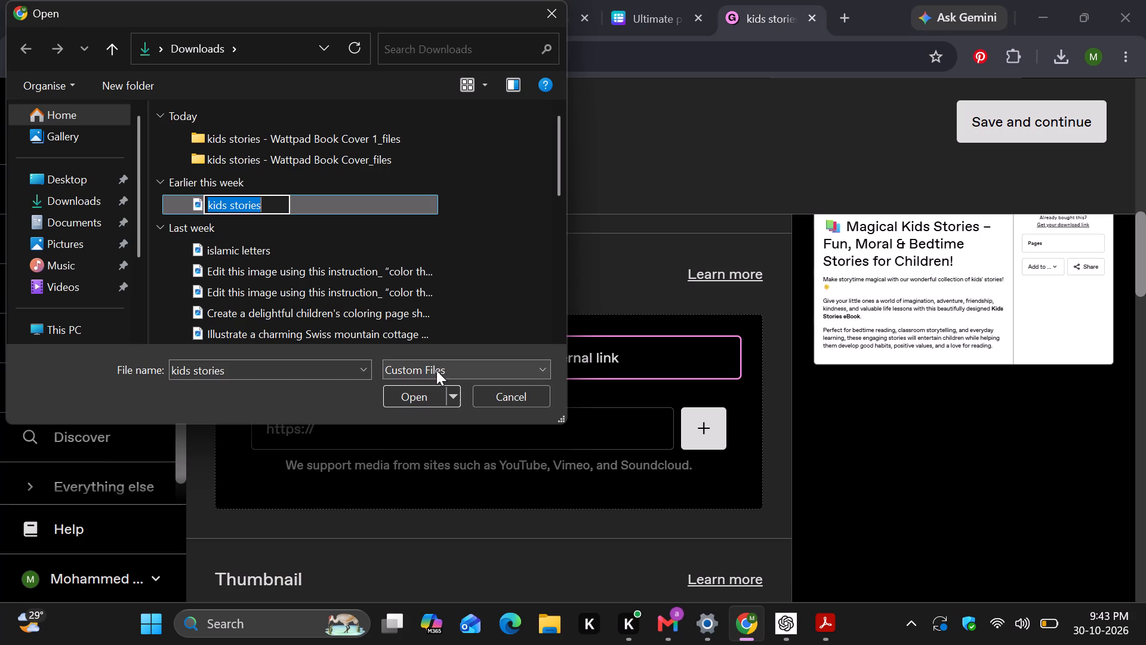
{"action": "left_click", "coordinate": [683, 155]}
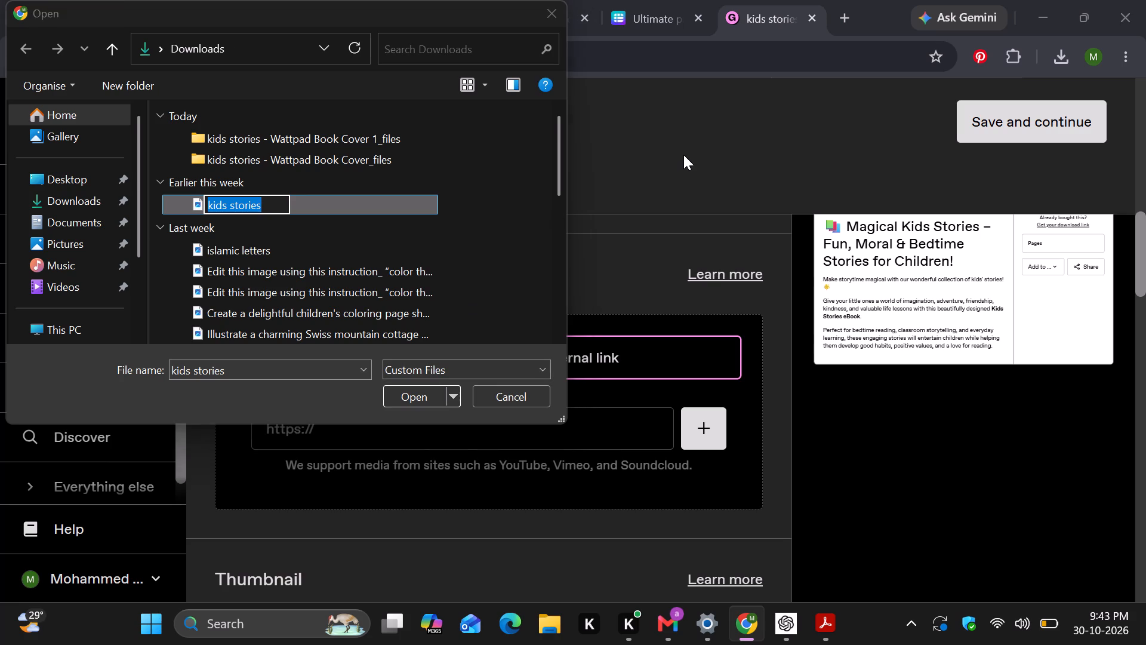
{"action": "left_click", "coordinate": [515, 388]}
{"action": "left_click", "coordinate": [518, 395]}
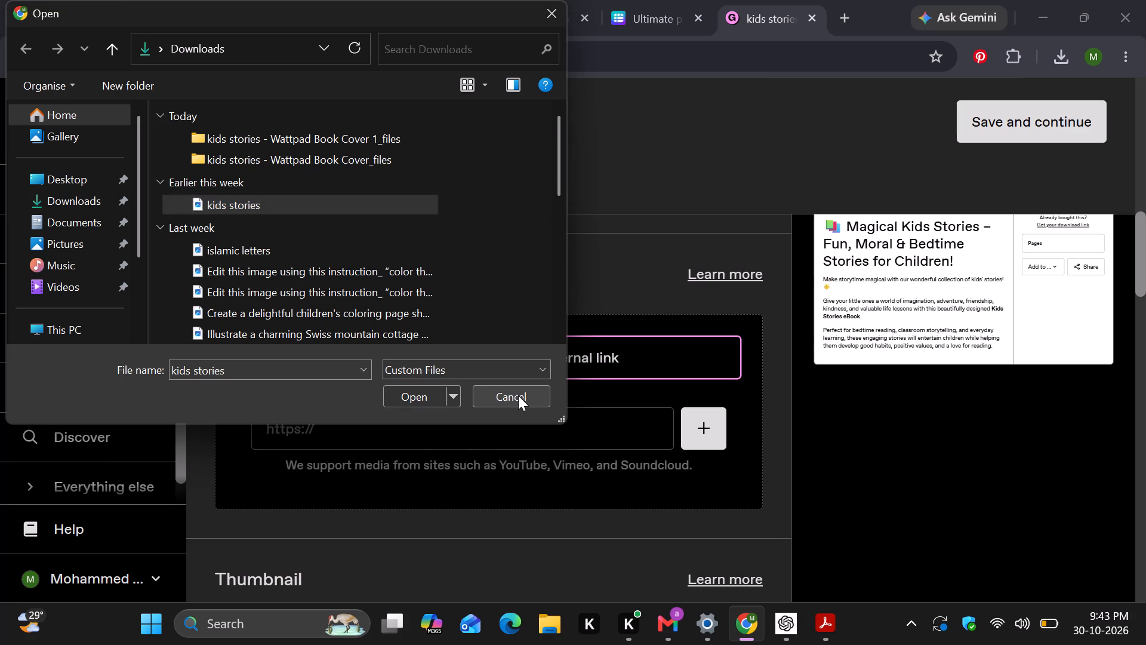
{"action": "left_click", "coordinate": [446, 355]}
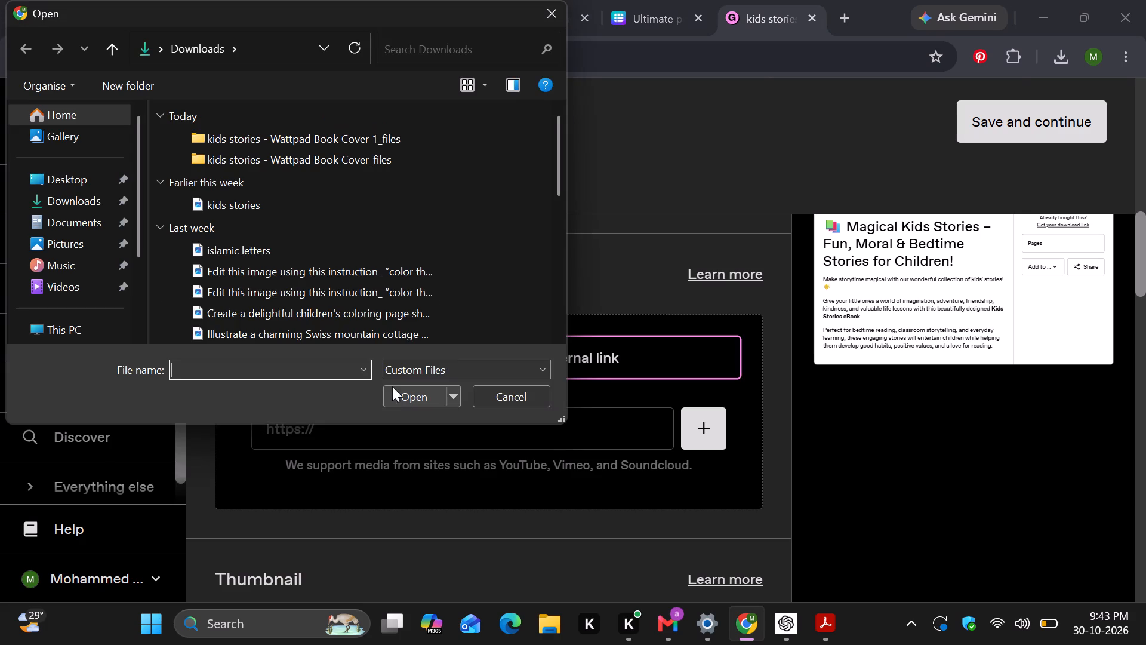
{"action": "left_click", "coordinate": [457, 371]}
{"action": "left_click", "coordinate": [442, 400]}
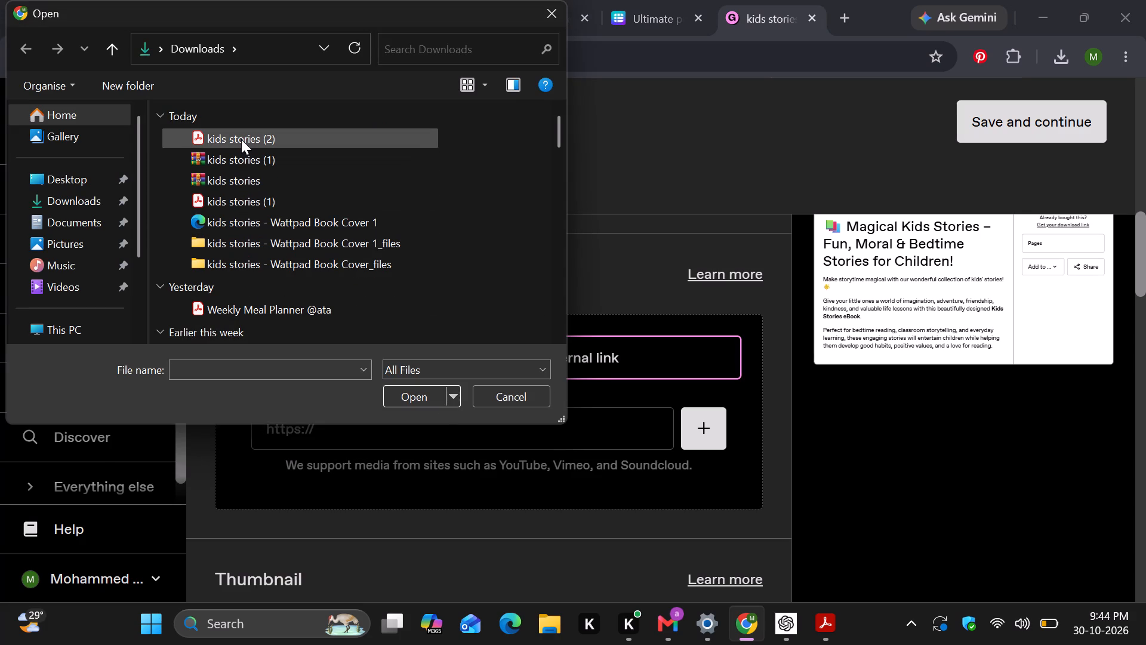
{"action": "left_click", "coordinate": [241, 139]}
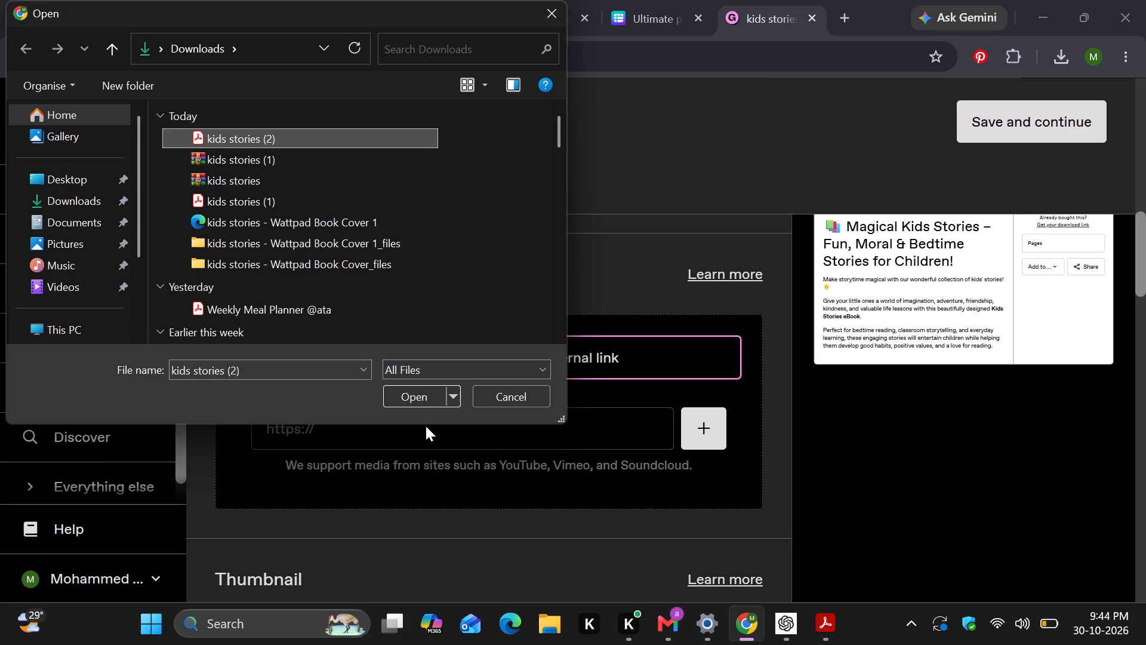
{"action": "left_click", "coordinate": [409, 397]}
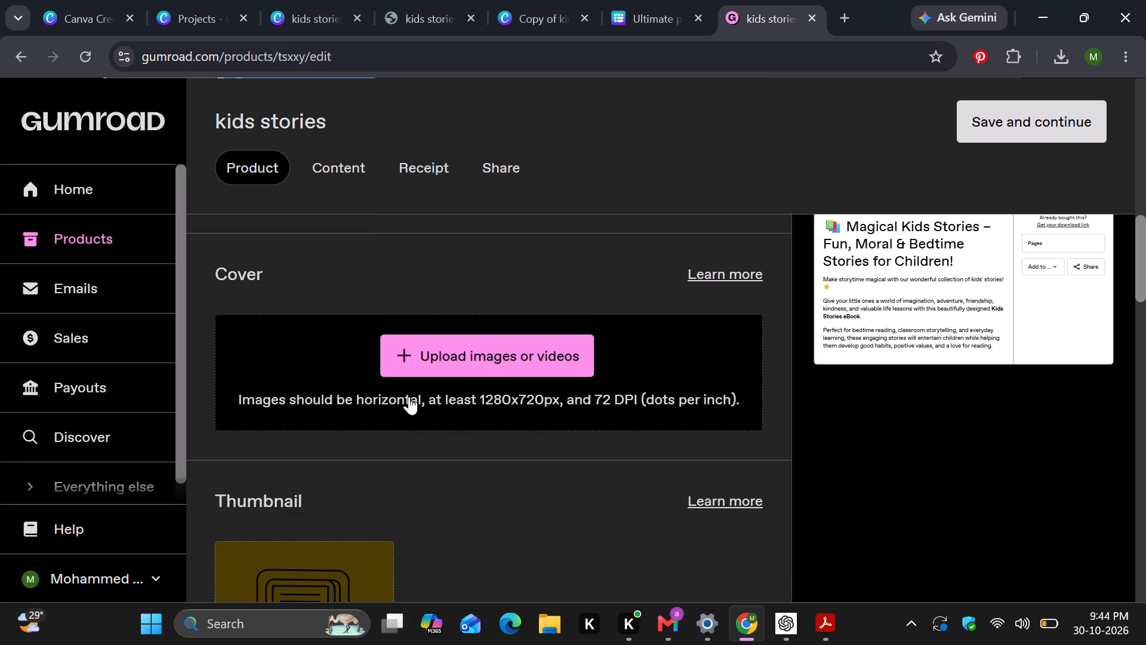
Upload the kids stories image from the Downloads folder as the product's cover.
{"action": "left_click", "coordinate": [463, 351]}
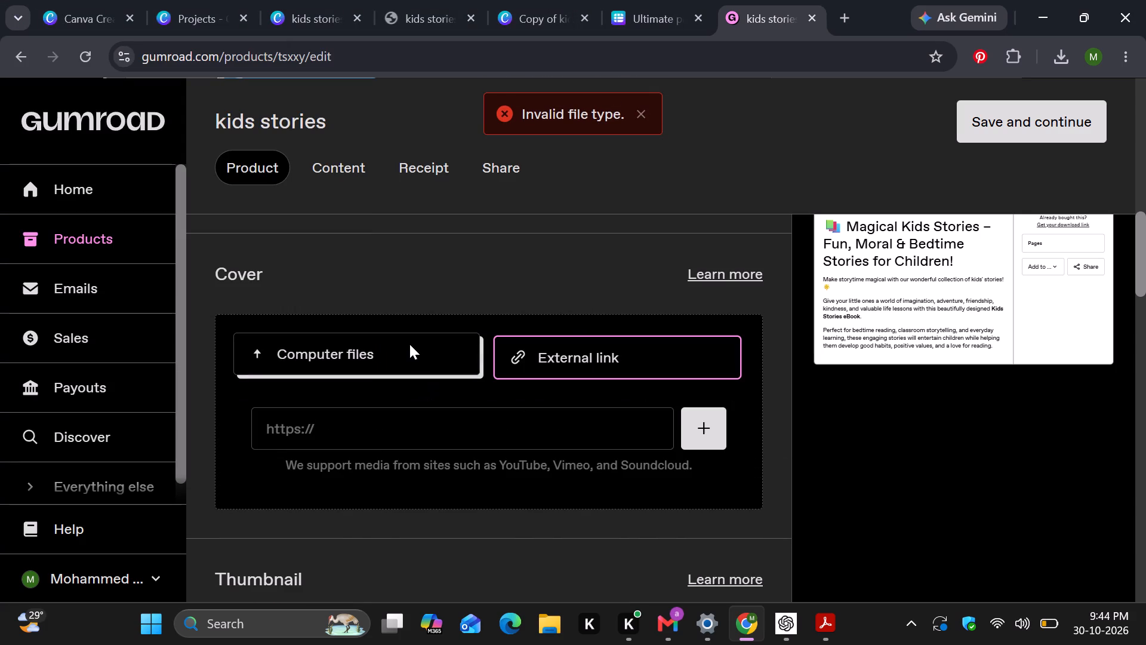
{"action": "left_click", "coordinate": [409, 343]}
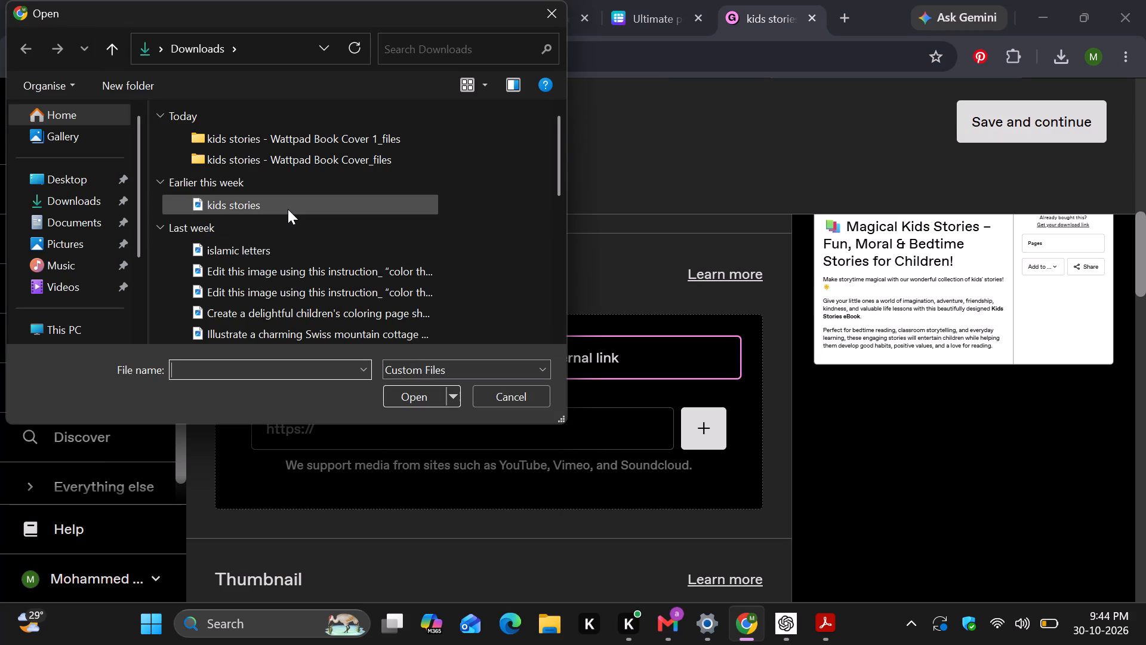
{"action": "left_click", "coordinate": [288, 209]}
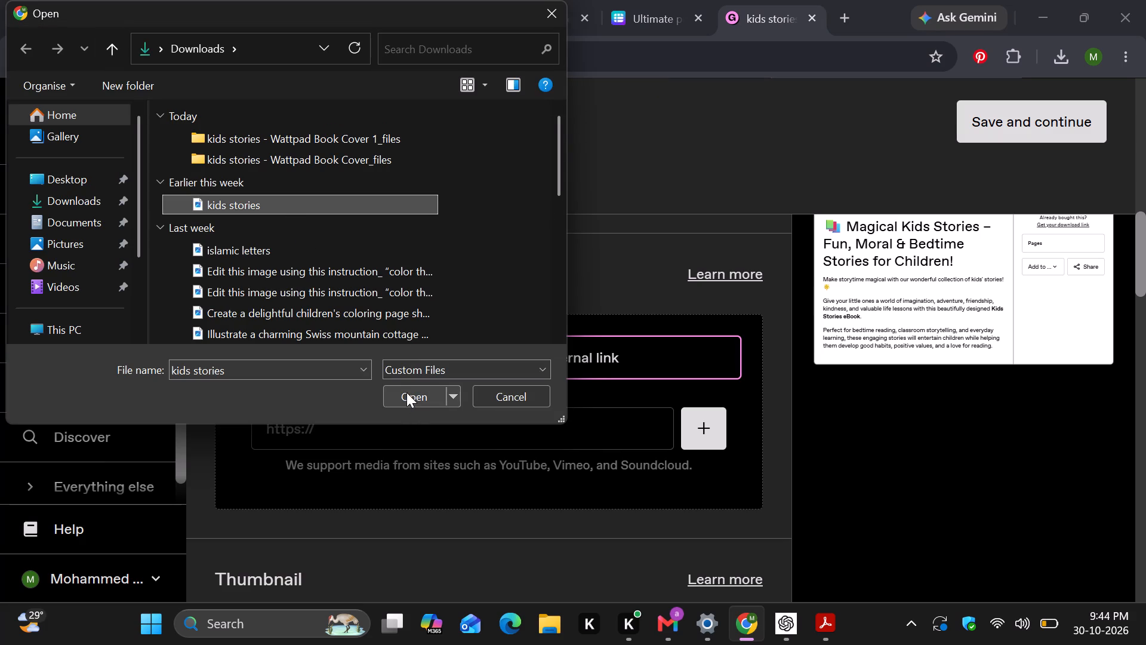
{"action": "left_click", "coordinate": [406, 392]}
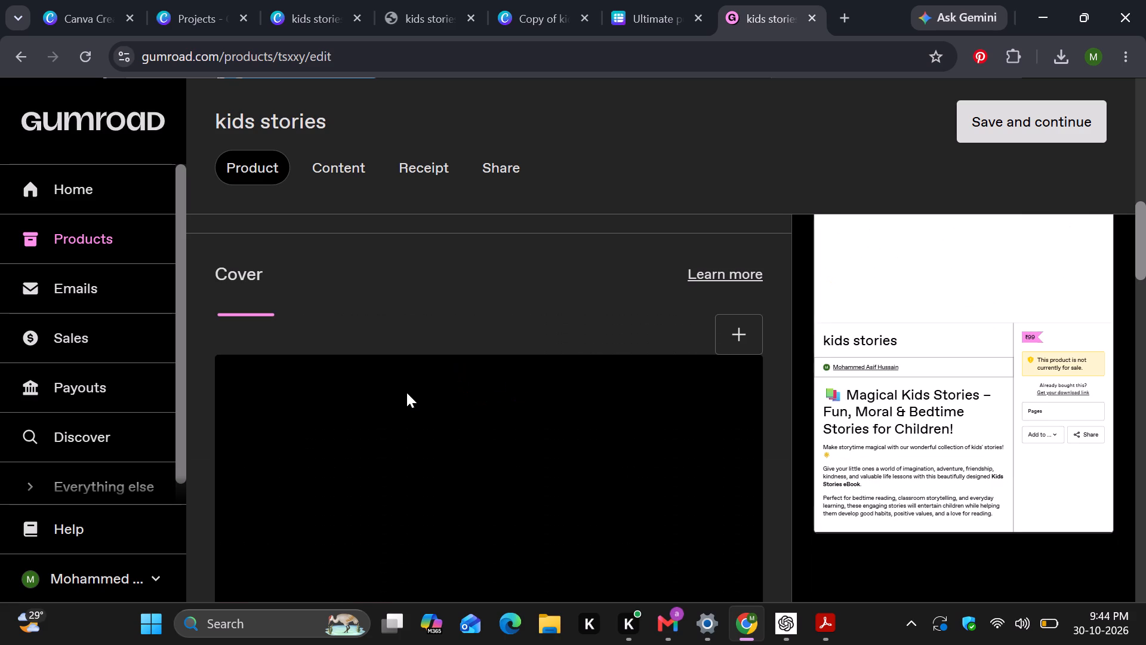
Examine the uploaded cover image on the product page, including the section above it with the product URL.
{"action": "left_click", "coordinate": [460, 279]}
{"action": "key", "text": "Down"}
{"action": "key", "text": "Down"}
{"action": "key", "text": "Down"}
{"action": "key", "text": "Down"}
{"action": "key", "text": "Down"}
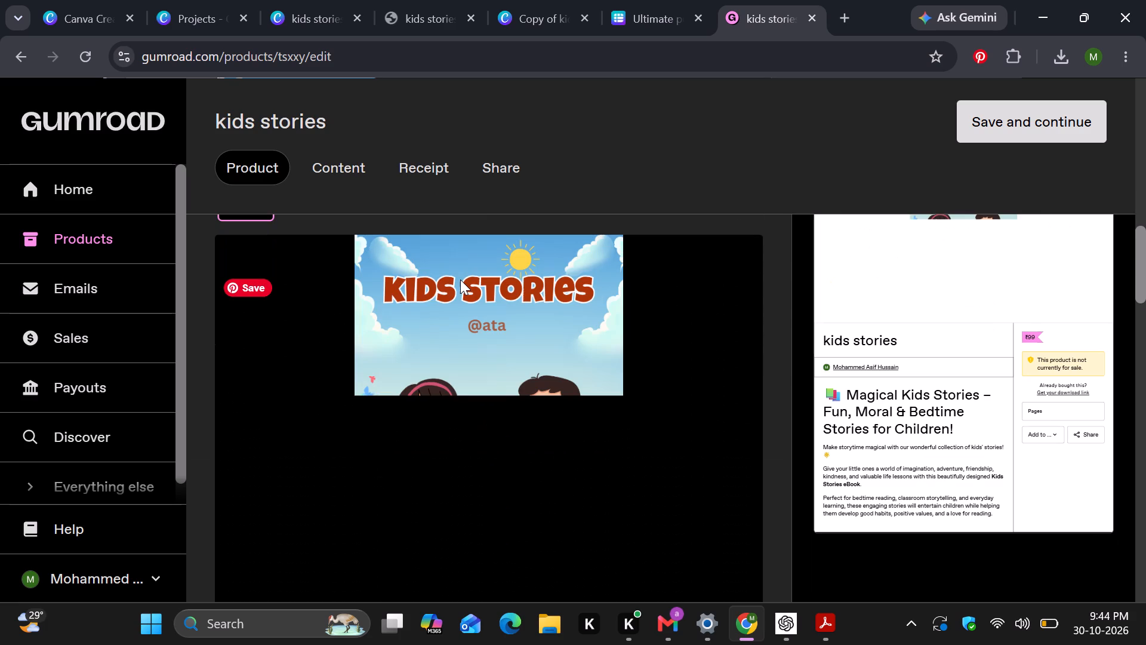
{"action": "key", "text": "Down"}
{"action": "key", "text": "Down"}
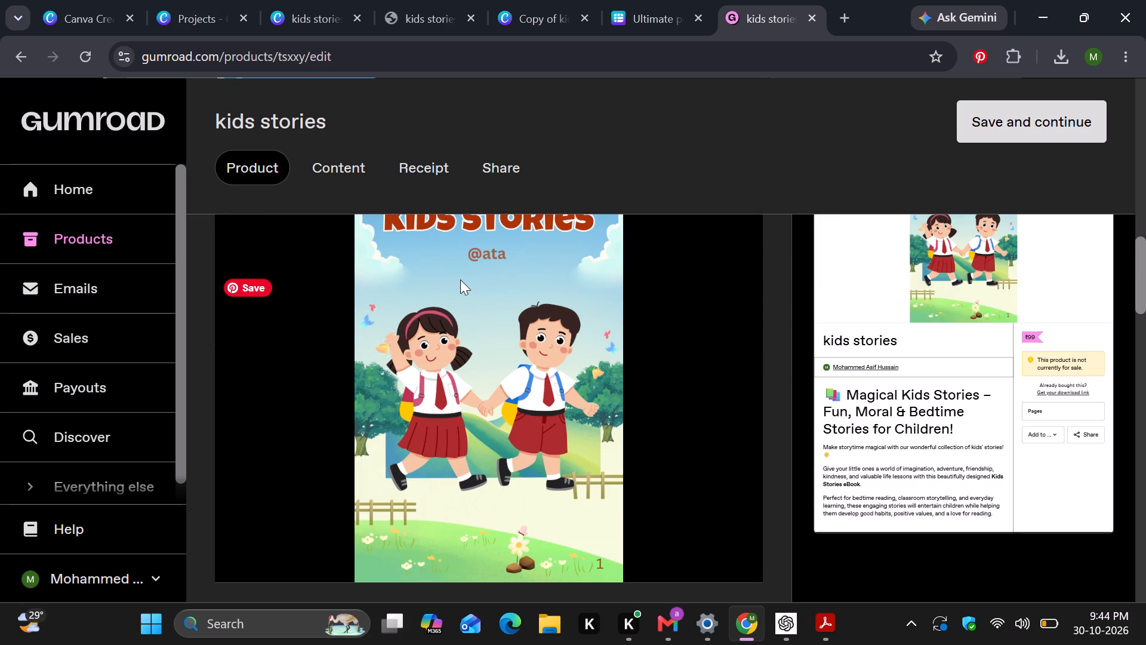
{"action": "key", "text": "Up"}
{"action": "key", "text": "Up"}
{"action": "key", "text": "Up"}
{"action": "key", "text": "Up"}
{"action": "key", "text": "Up"}
{"action": "key", "text": "Up"}
{"action": "key", "text": "Up"}
{"action": "key", "text": "Up"}
{"action": "key", "text": "Up"}
{"action": "key", "text": "Up"}
{"action": "key", "text": "Up"}
{"action": "key", "text": "Up"}
{"action": "key", "text": "Up"}
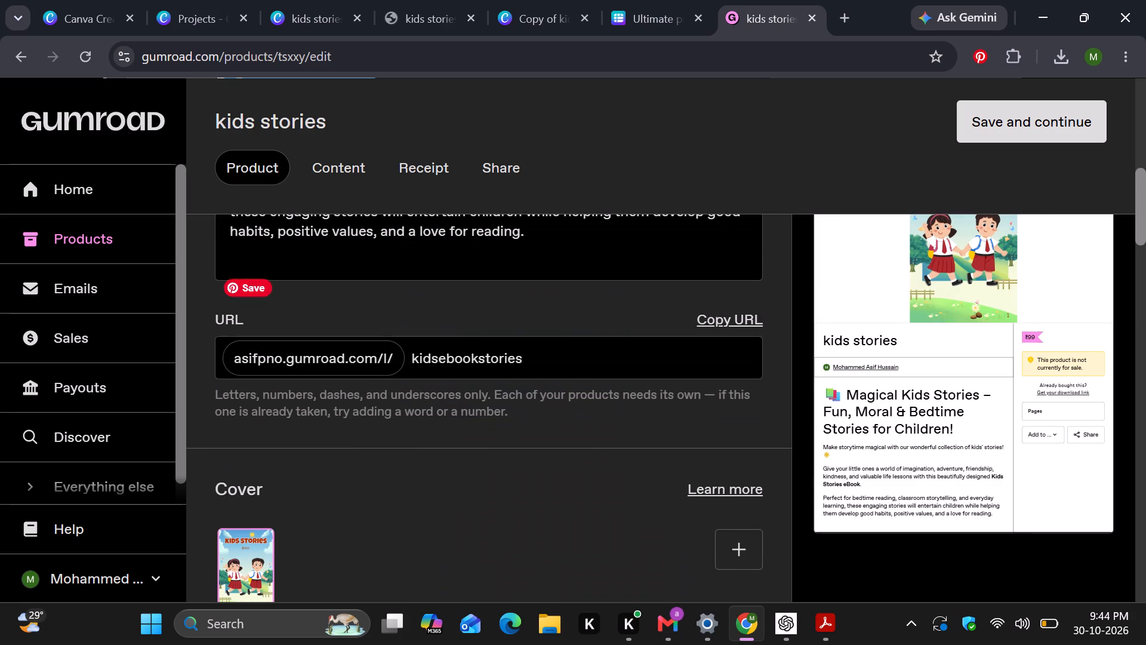
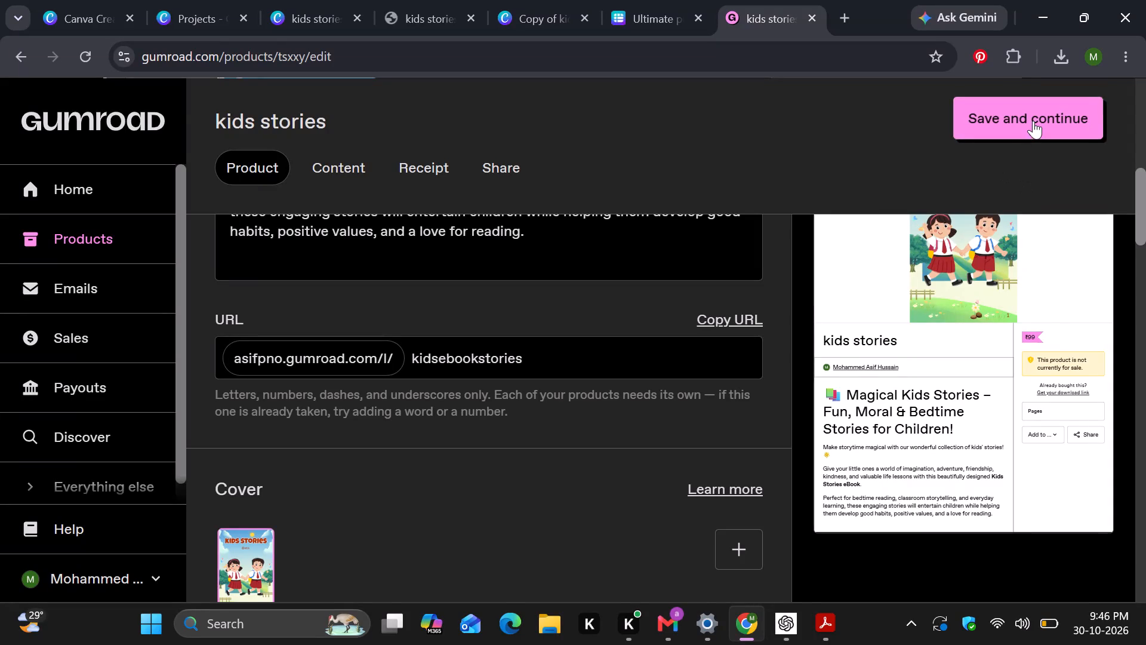
Save the kids stories product details and continue to the content stage.
{"action": "left_click", "coordinate": [1033, 121]}
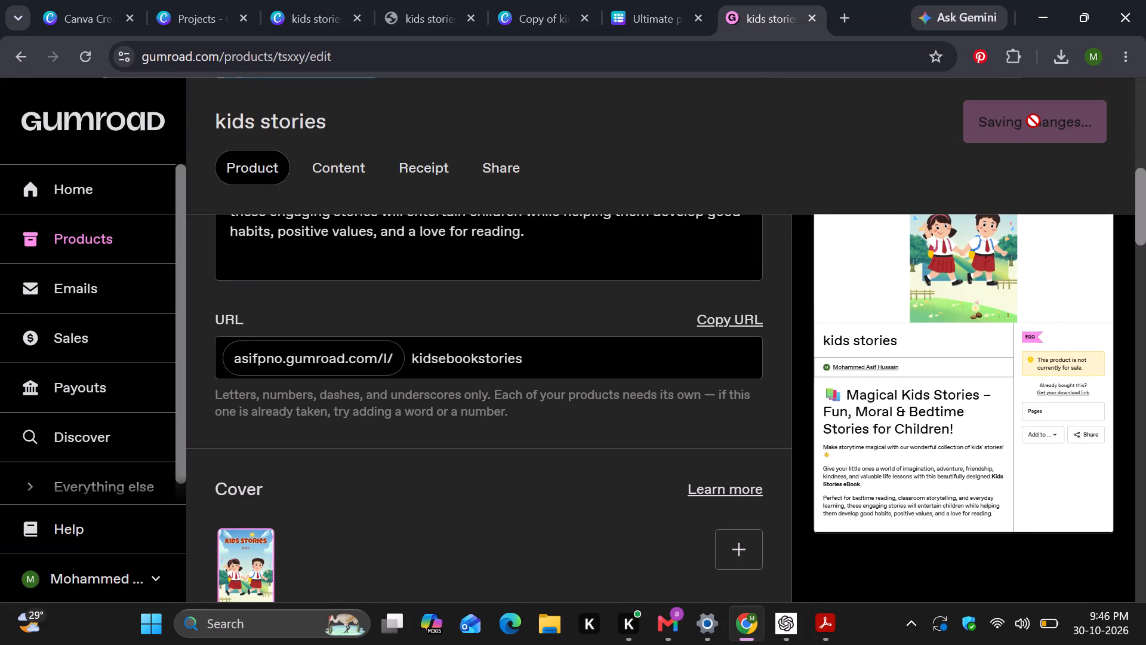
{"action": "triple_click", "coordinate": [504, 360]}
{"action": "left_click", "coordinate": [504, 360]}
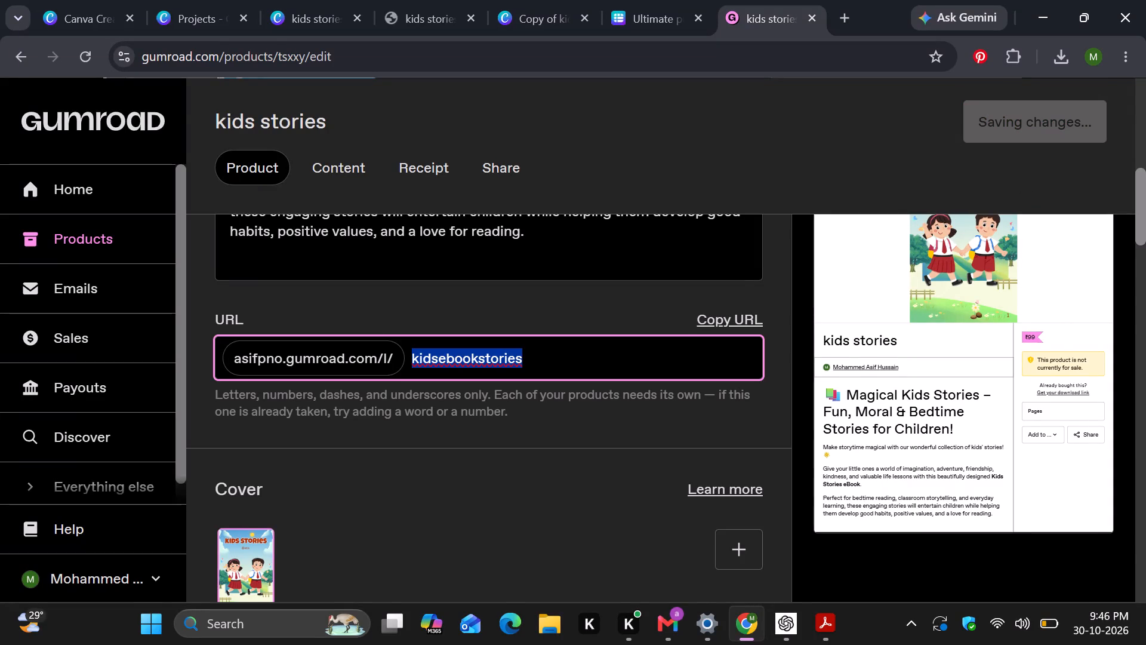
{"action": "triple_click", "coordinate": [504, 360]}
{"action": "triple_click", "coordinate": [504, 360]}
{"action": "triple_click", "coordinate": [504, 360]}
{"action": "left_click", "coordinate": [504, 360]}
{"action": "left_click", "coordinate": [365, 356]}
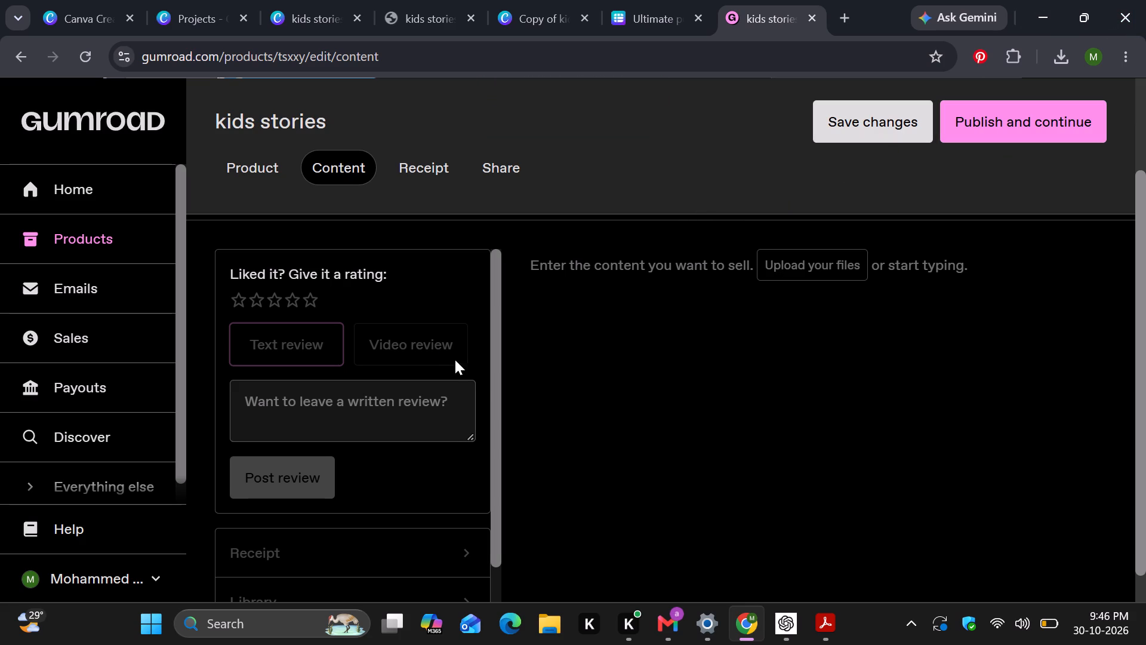
Publish the kids stories product from its content page, leaving the content area empty, and continue.
{"action": "left_click", "coordinate": [548, 236]}
{"action": "key", "text": "Down"}
{"action": "key", "text": "Down"}
{"action": "key", "text": "Up"}
{"action": "key", "text": "Up"}
{"action": "key", "text": "Up"}
{"action": "key", "text": "Up"}
{"action": "key", "text": "Up"}
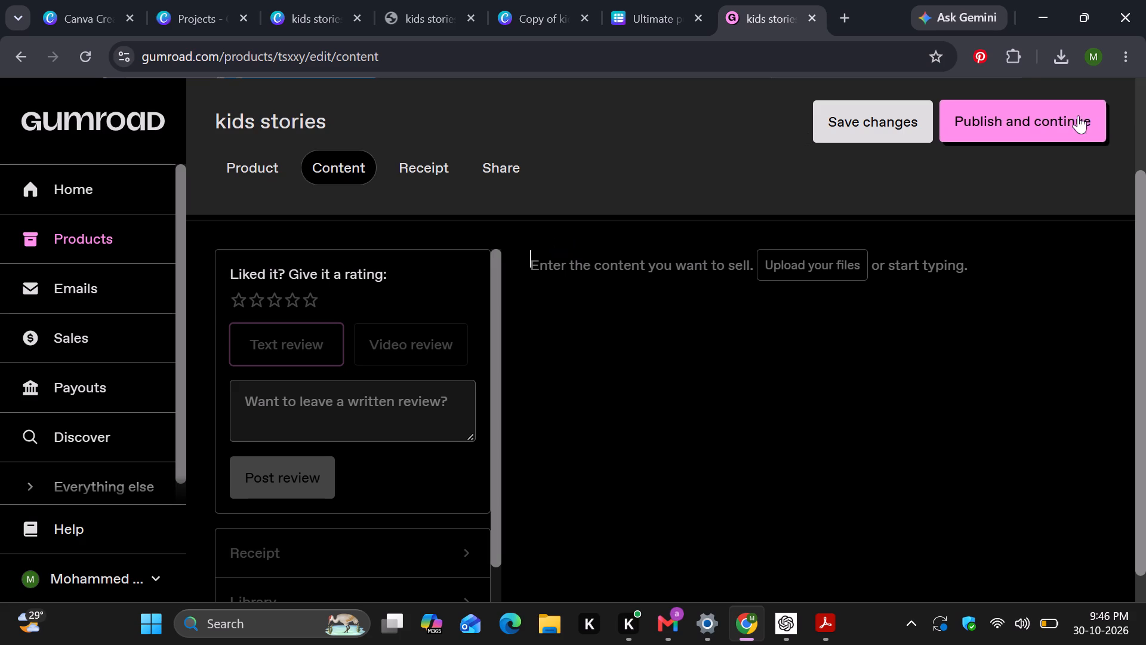
{"action": "left_click", "coordinate": [1080, 105]}
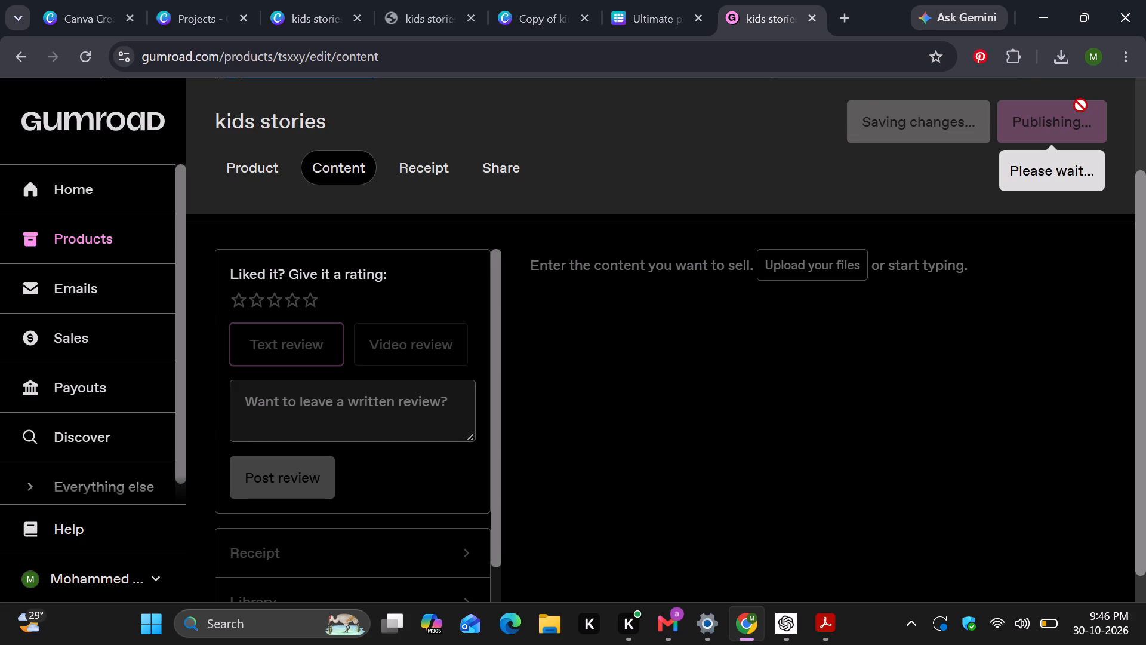
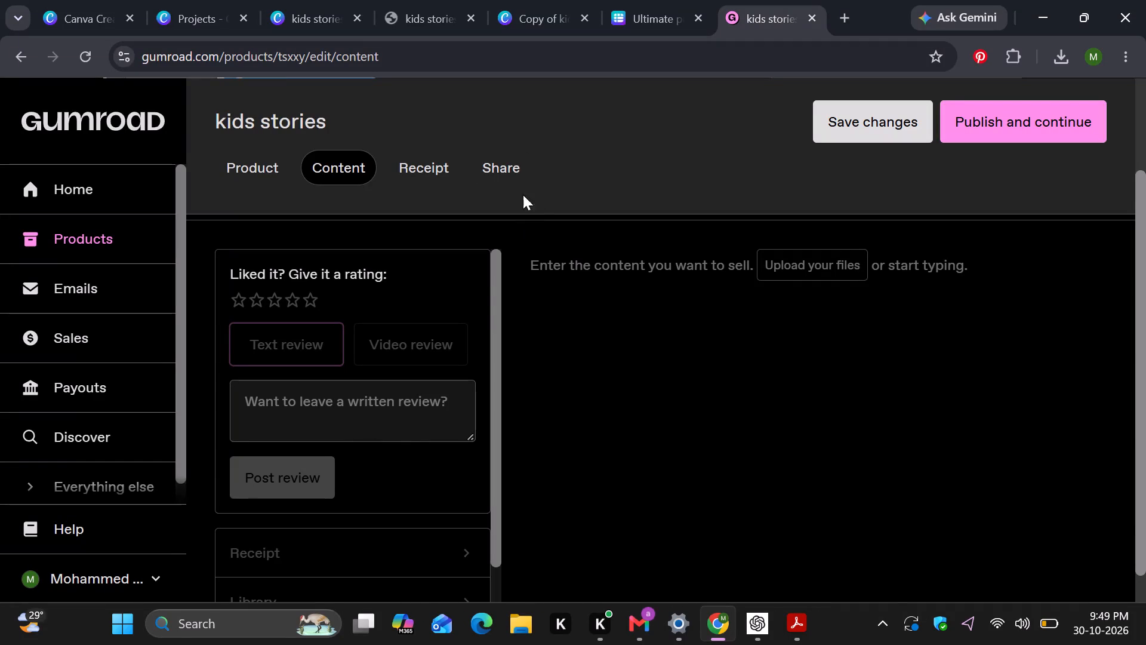
Return to the kids stories product details and look over the name, the start of the description and the preview.
{"action": "left_click", "coordinate": [253, 161]}
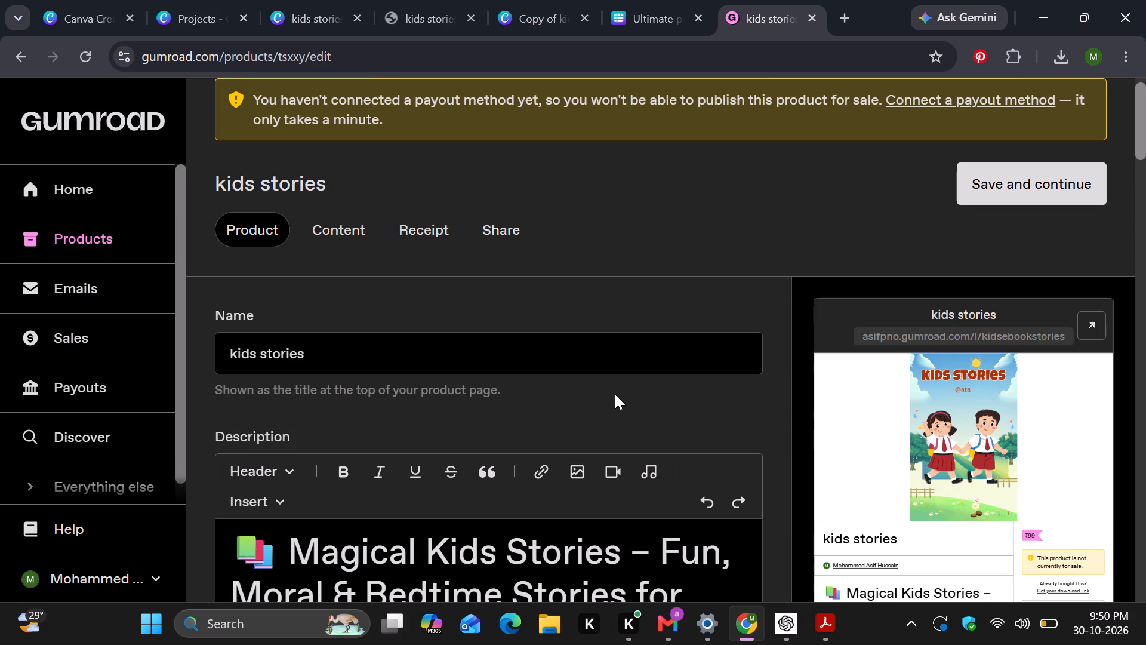
{"action": "left_click", "coordinate": [615, 394]}
{"action": "key", "text": "Down"}
{"action": "key", "text": "Down"}
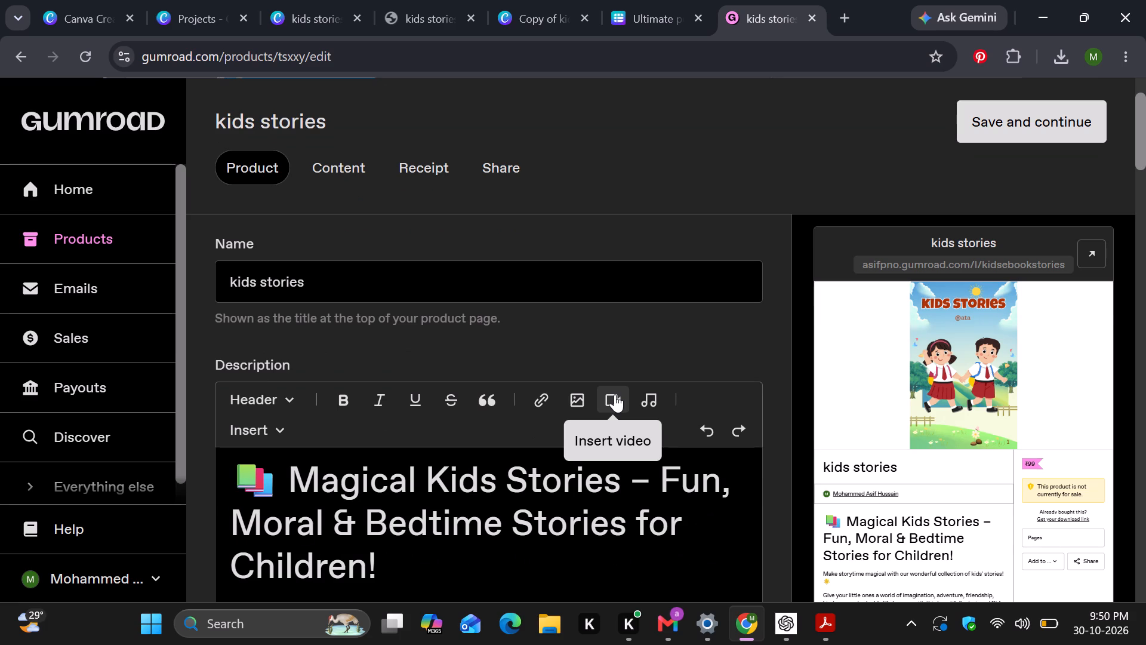
{"action": "left_click", "coordinate": [629, 321]}
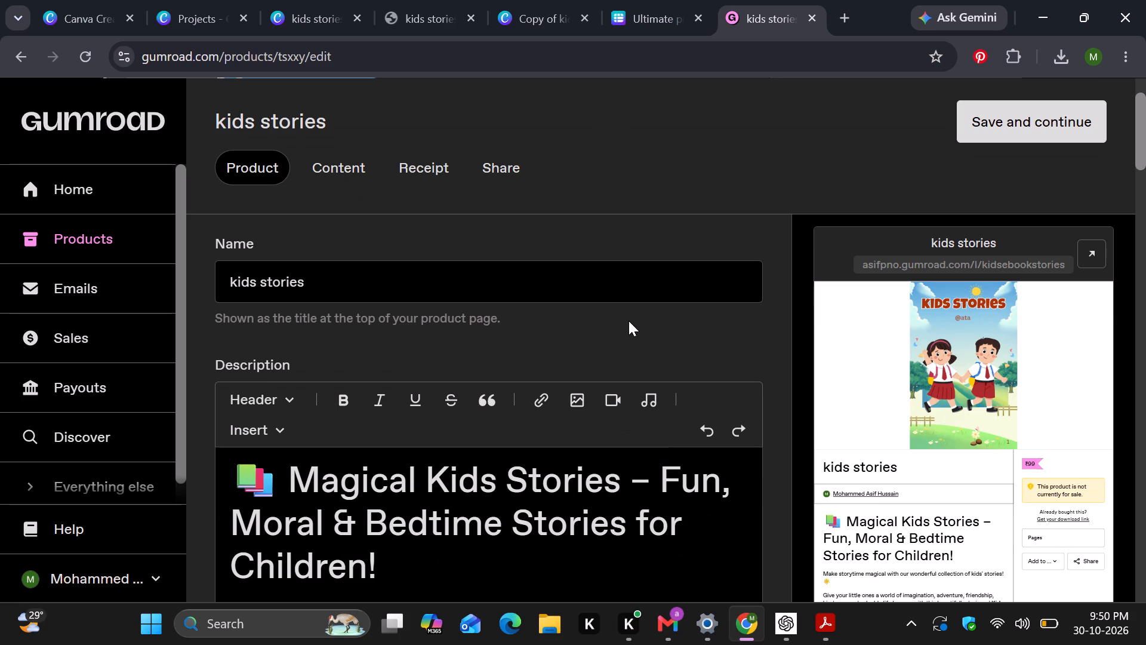
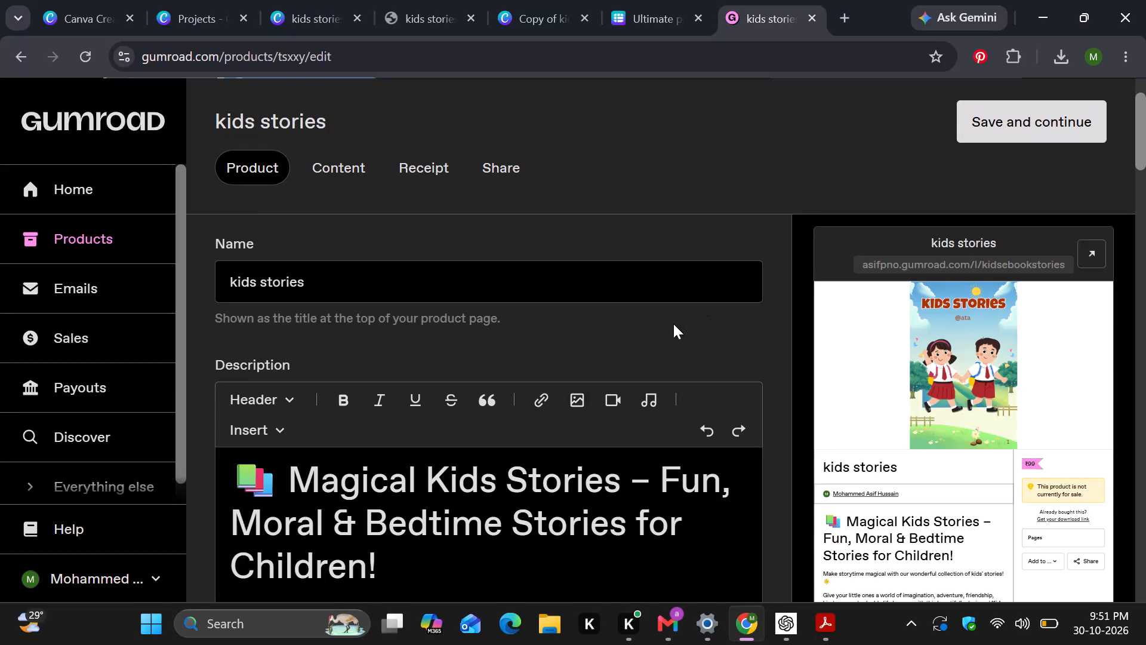
Look over the kids stories product form from the description, URL, cover and thumbnail through to the additional details, integrations and pricing.
{"action": "key", "text": "Down"}
{"action": "key", "text": "Down"}
{"action": "key", "text": "Down"}
{"action": "key", "text": "Down"}
{"action": "key", "text": "Down"}
{"action": "key", "text": "Down"}
{"action": "key", "text": "Down"}
{"action": "key", "text": "Down"}
{"action": "key", "text": "Down"}
{"action": "key", "text": "Down"}
{"action": "key", "text": "Down"}
{"action": "key", "text": "Down"}
{"action": "key", "text": "Down"}
{"action": "key", "text": "Down"}
{"action": "key", "text": "Down"}
{"action": "key", "text": "Down"}
{"action": "key", "text": "Down"}
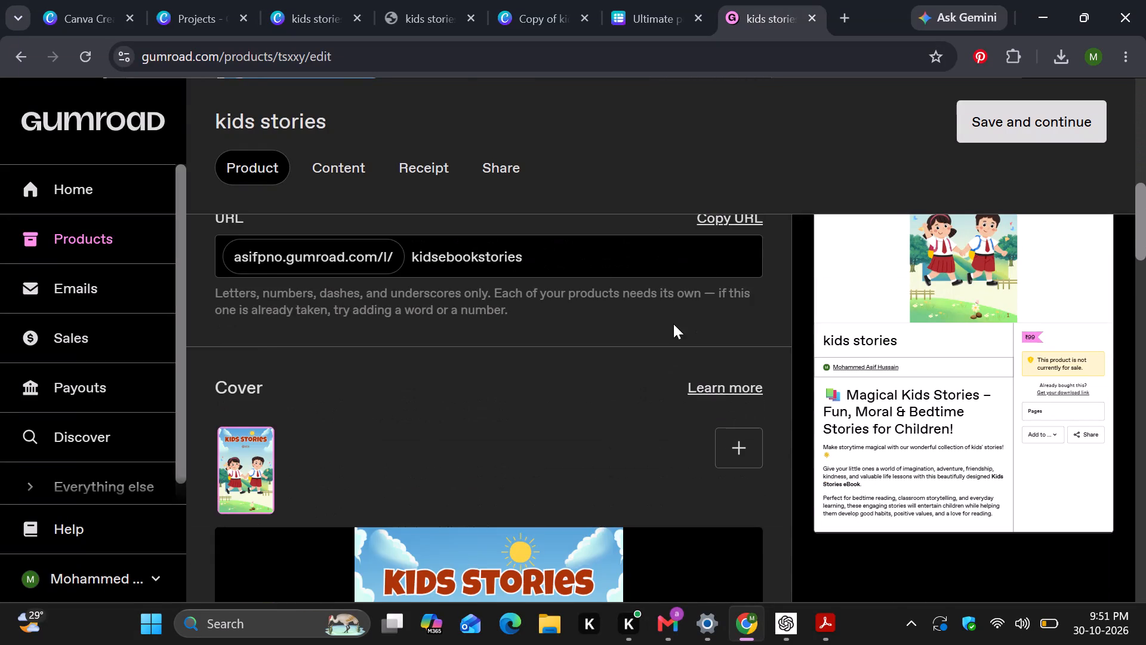
{"action": "key", "text": "Up"}
{"action": "key", "text": "Up"}
{"action": "key", "text": "Up"}
{"action": "key", "text": "Up"}
{"action": "key", "text": "Up"}
{"action": "key", "text": "Up"}
{"action": "key", "text": "Up"}
{"action": "key", "text": "Up"}
{"action": "key", "text": "Up"}
{"action": "key", "text": "Down"}
{"action": "key", "text": "Down"}
{"action": "key", "text": "Down"}
{"action": "key", "text": "Down"}
{"action": "key", "text": "Down"}
{"action": "key", "text": "Down"}
{"action": "key", "text": "Down"}
{"action": "key", "text": "Down"}
{"action": "key", "text": "Down"}
{"action": "key", "text": "Down"}
{"action": "key", "text": "Down"}
{"action": "key", "text": "Down"}
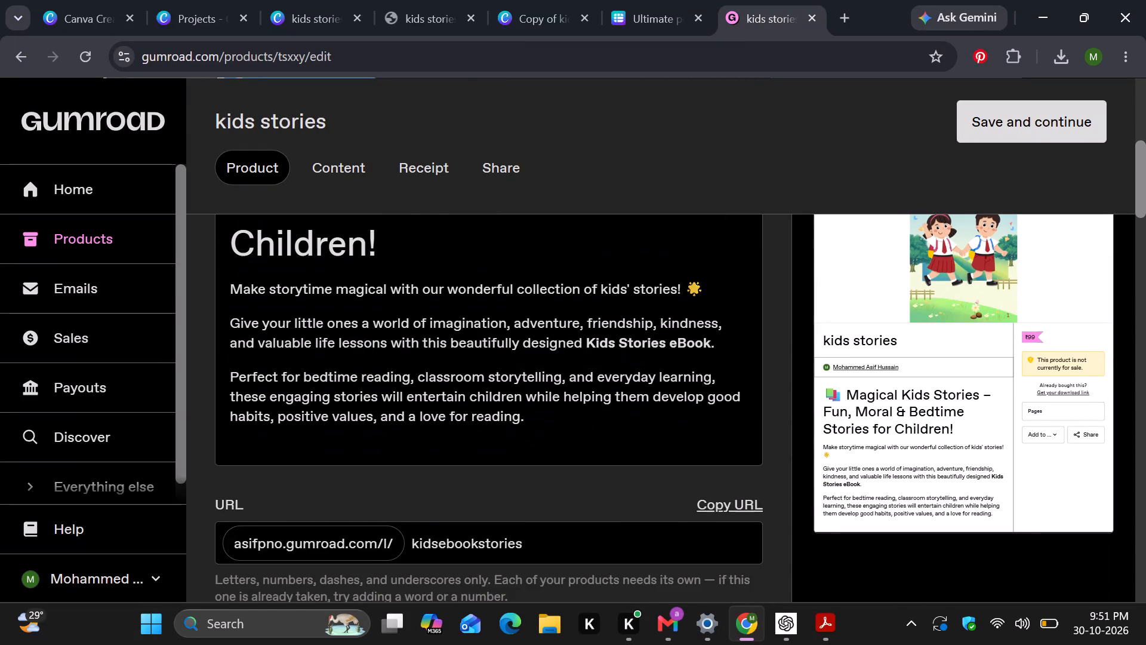
{"action": "key", "text": "Down"}
{"action": "key", "text": "Down"}
{"action": "key", "text": "Down"}
{"action": "key", "text": "Down"}
{"action": "key", "text": "Down"}
{"action": "key", "text": "Down"}
{"action": "key", "text": "Down"}
{"action": "key", "text": "Down"}
{"action": "key", "text": "Down"}
{"action": "key", "text": "Down"}
{"action": "key", "text": "Down"}
{"action": "key", "text": "Down"}
{"action": "key", "text": "Down"}
{"action": "key", "text": "Down"}
{"action": "key", "text": "Down"}
{"action": "key", "text": "Down"}
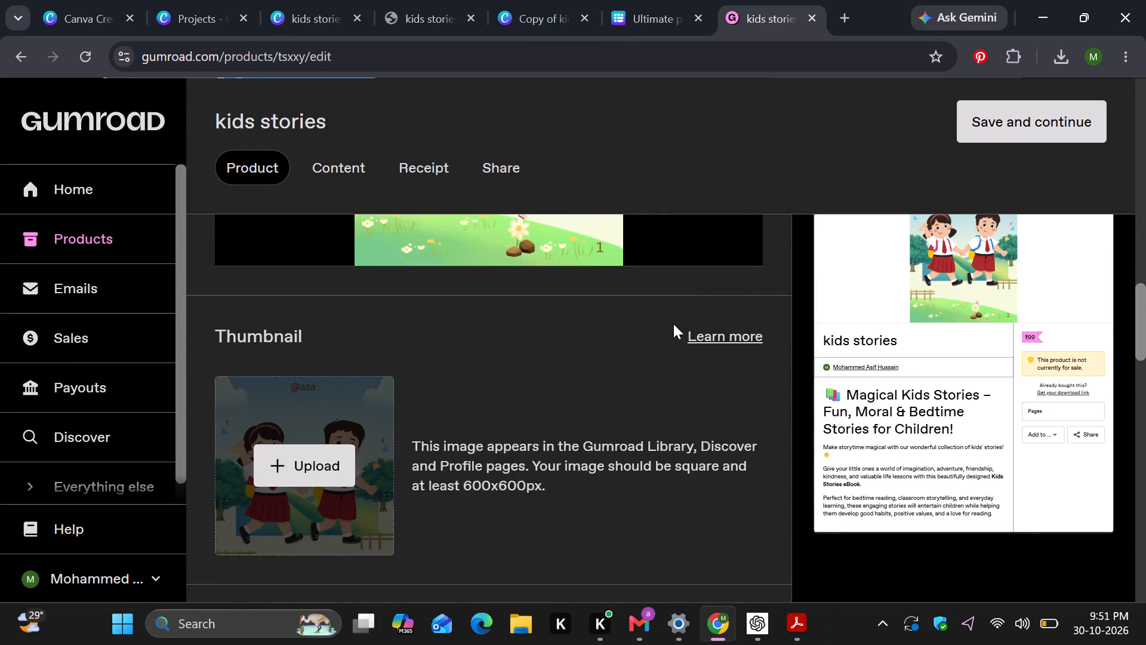
{"action": "key", "text": "Down"}
{"action": "key", "text": "Down"}
{"action": "key", "text": "Down"}
{"action": "key", "text": "Down"}
{"action": "key", "text": "Down"}
{"action": "key", "text": "Down"}
{"action": "key", "text": "Down"}
{"action": "key", "text": "Down"}
{"action": "key", "text": "Down"}
{"action": "key", "text": "Down"}
{"action": "key", "text": "Down"}
{"action": "key", "text": "Down"}
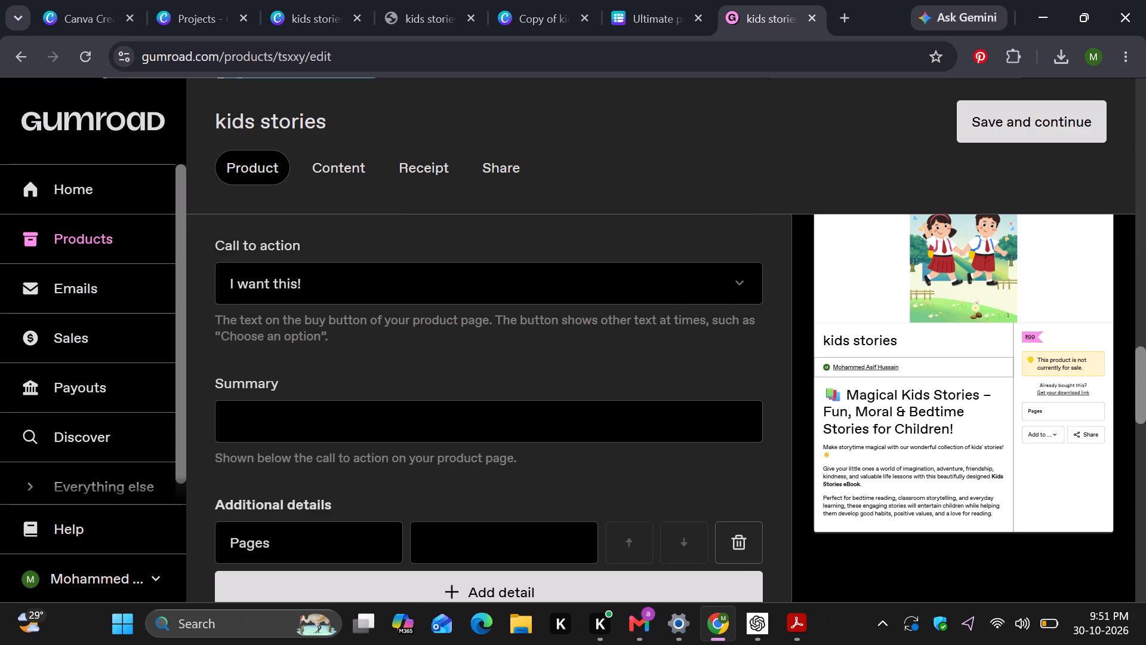
{"action": "key", "text": "Down"}
{"action": "key", "text": "Down"}
{"action": "key", "text": "Down"}
{"action": "key", "text": "Down"}
{"action": "key", "text": "Down"}
{"action": "key", "text": "Down"}
{"action": "key", "text": "Down"}
{"action": "key", "text": "Down"}
{"action": "key", "text": "Down"}
{"action": "key", "text": "Down"}
{"action": "key", "text": "Down"}
{"action": "key", "text": "Down"}
{"action": "key", "text": "Down"}
{"action": "key", "text": "Down"}
{"action": "key", "text": "Down"}
{"action": "key", "text": "Down"}
{"action": "key", "text": "Down"}
{"action": "key", "text": "Down"}
{"action": "key", "text": "Down"}
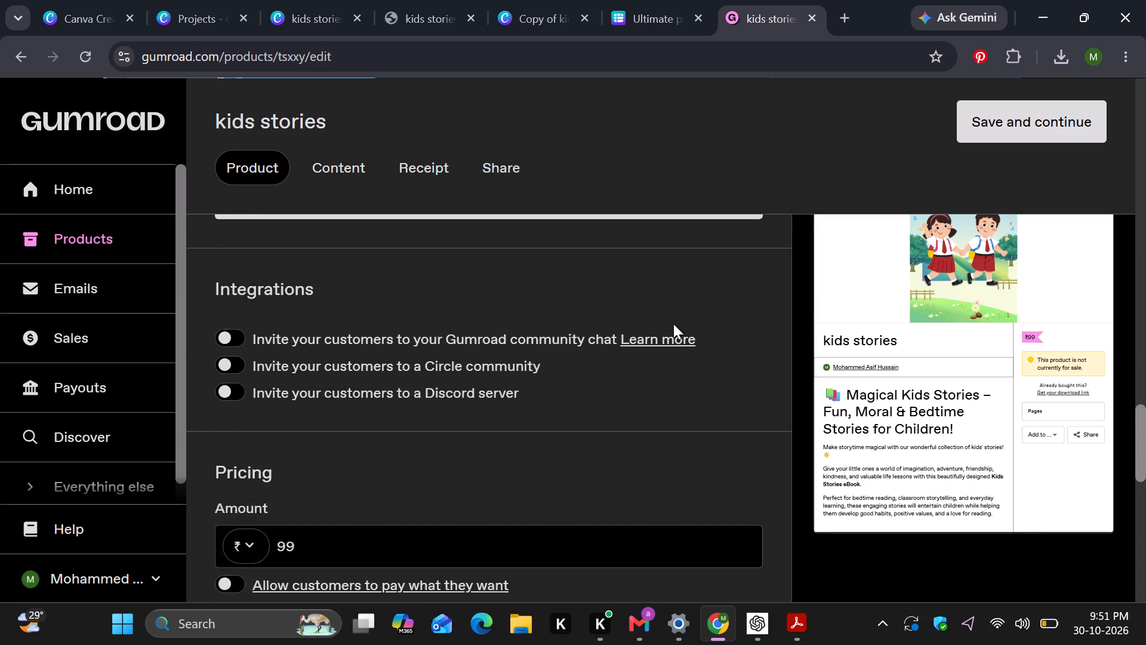
{"action": "key", "text": "Up"}
{"action": "key", "text": "Up"}
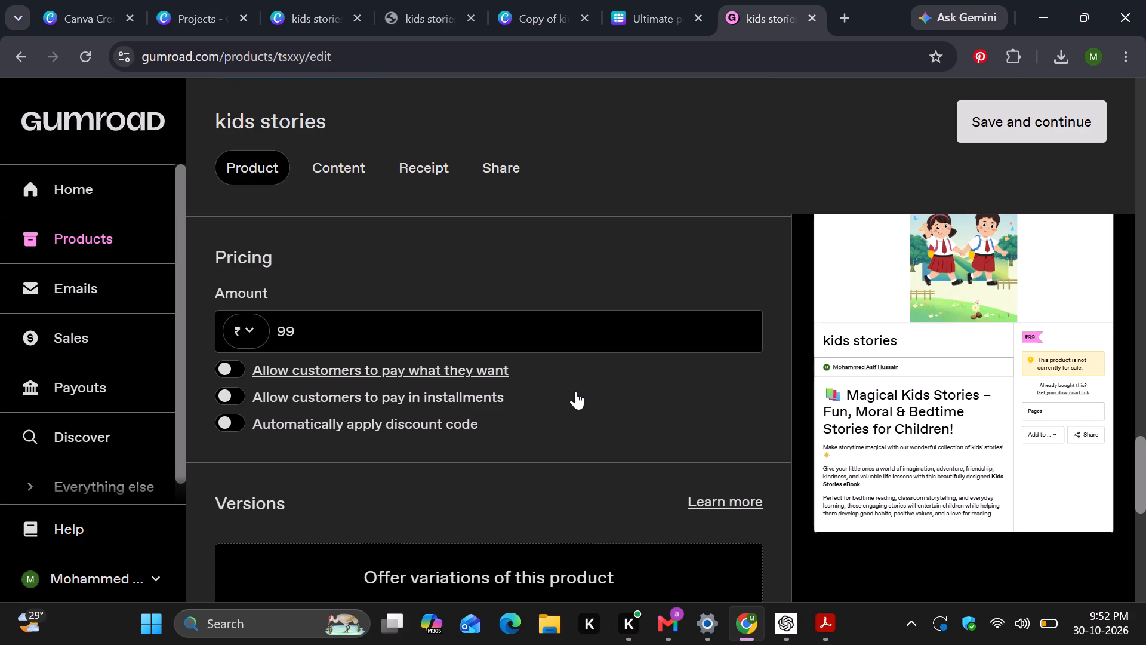
Allow customers to pay what they want for the product, with a suggested amount of ₹200.
{"action": "left_click", "coordinate": [362, 339]}
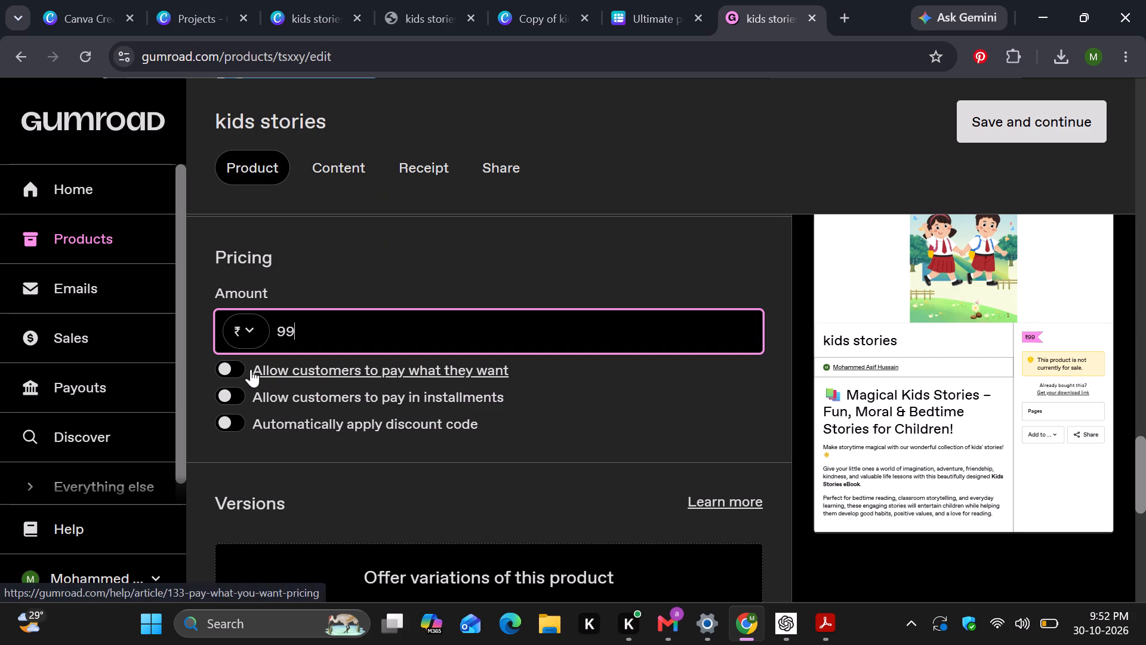
{"action": "left_click", "coordinate": [229, 365]}
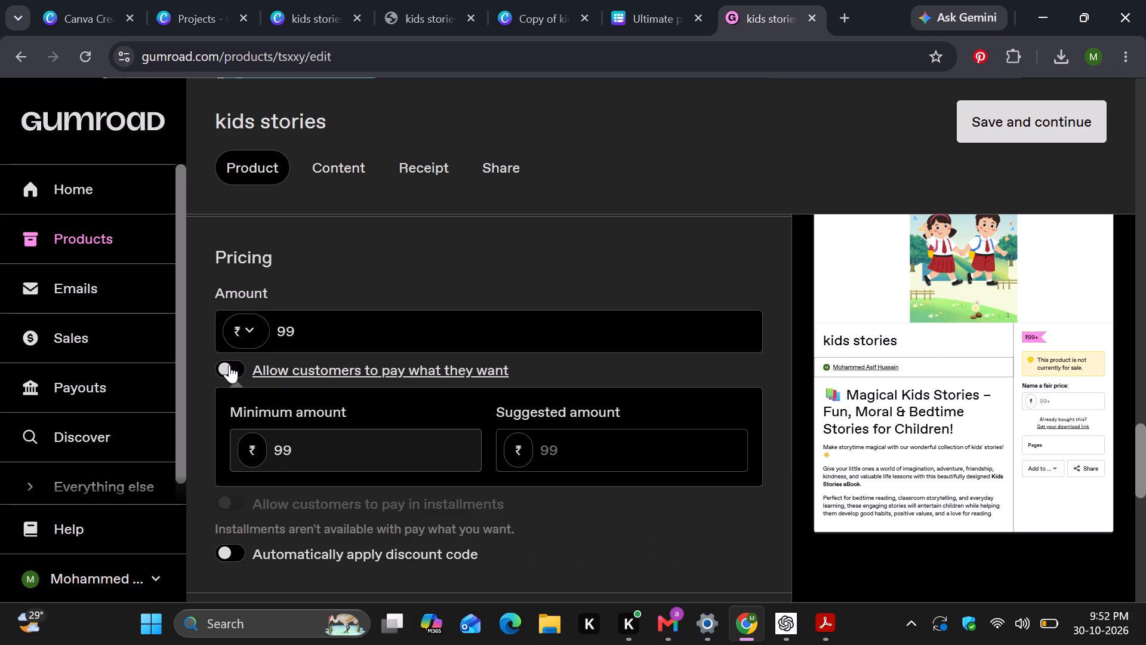
{"action": "left_click", "coordinate": [229, 365]}
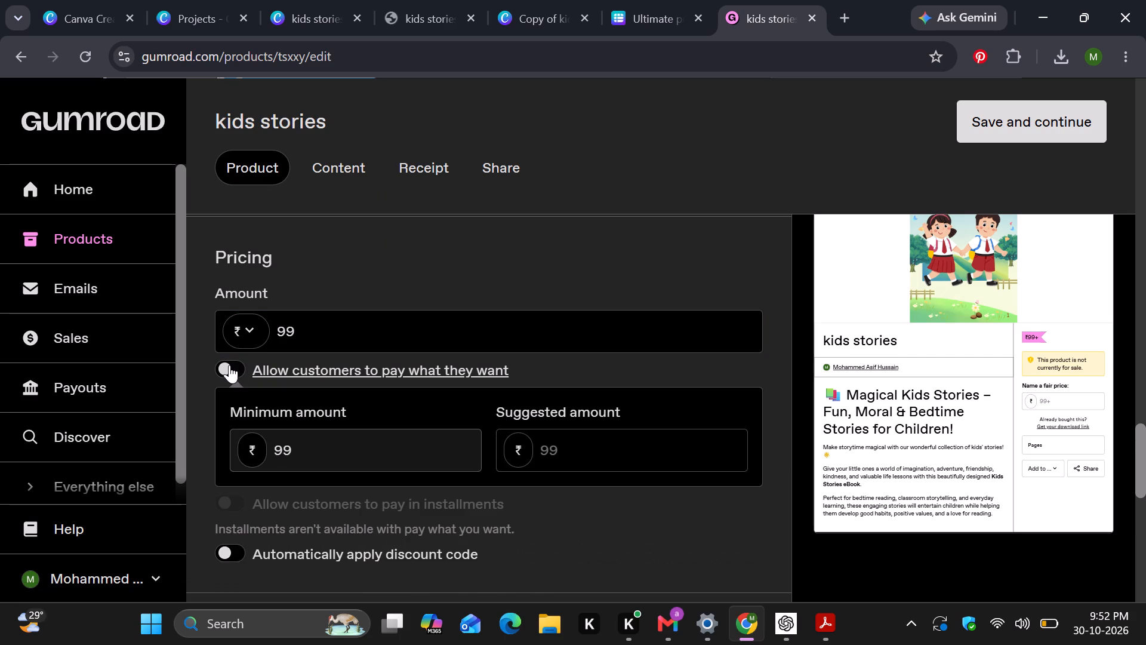
{"action": "left_click", "coordinate": [229, 365]}
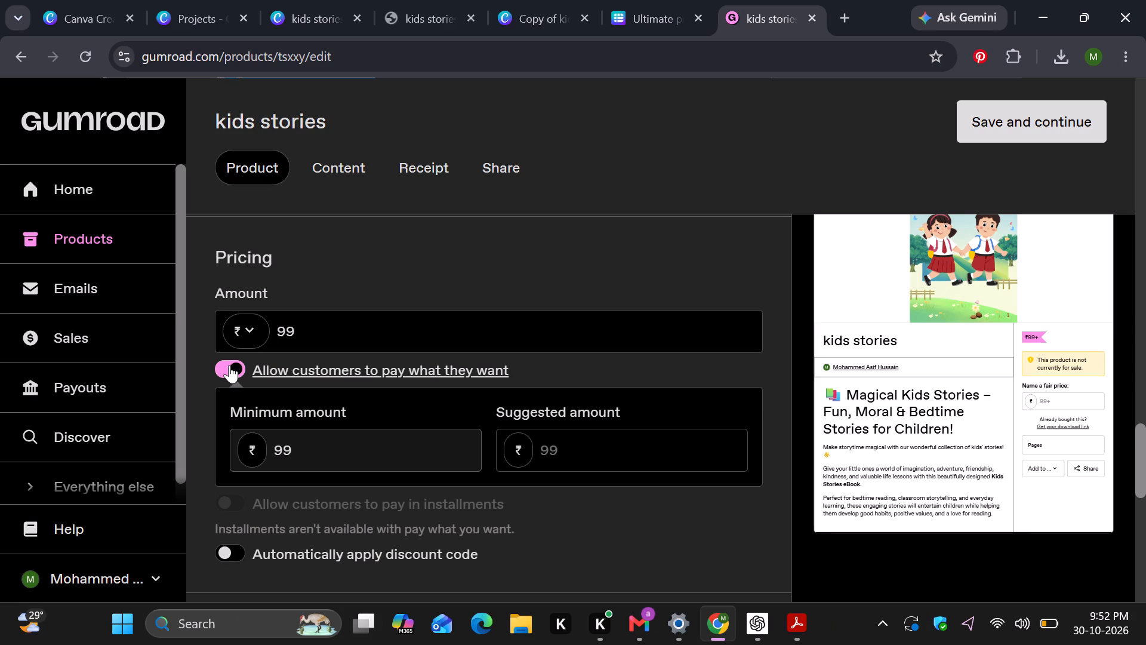
{"action": "left_click", "coordinate": [229, 365]}
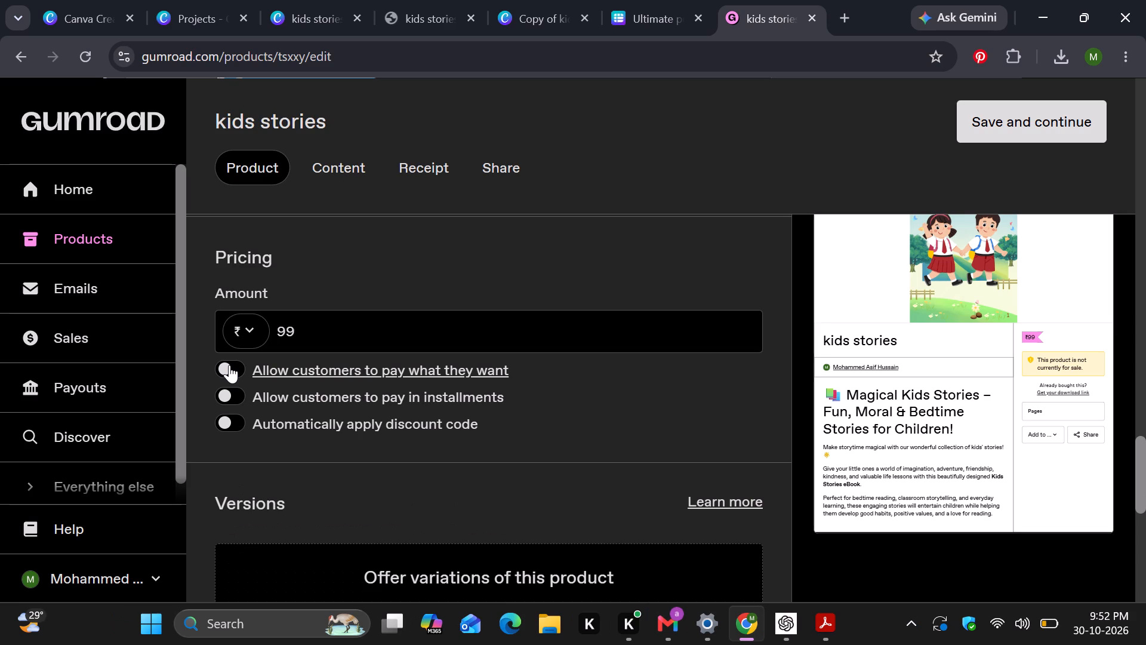
{"action": "left_click", "coordinate": [229, 365]}
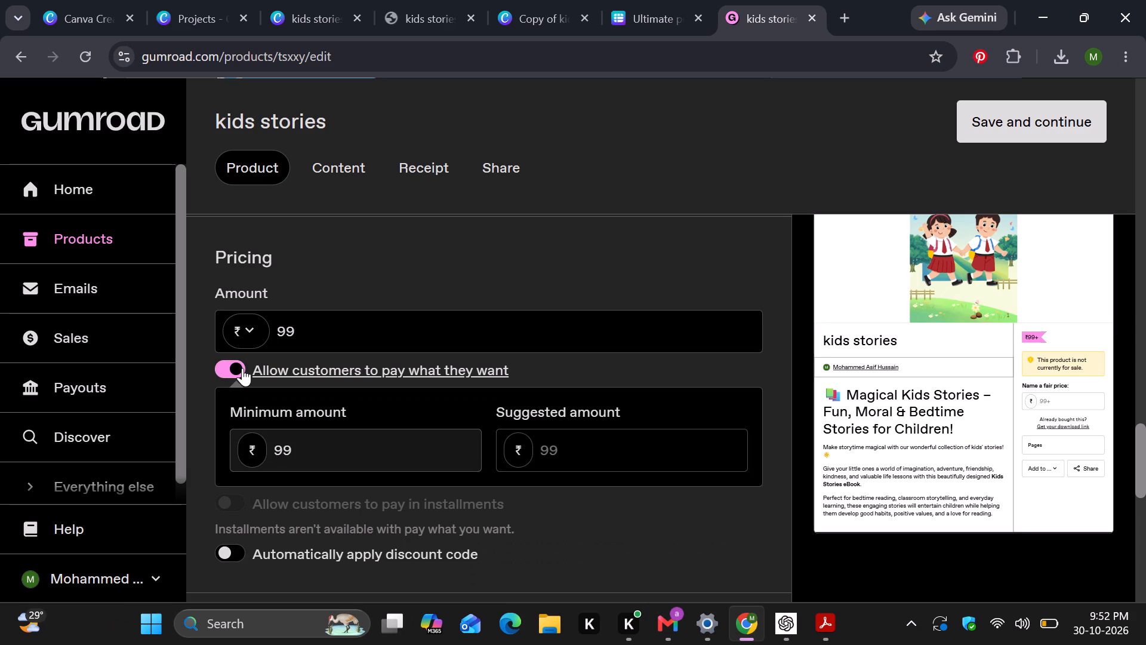
{"action": "left_click", "coordinate": [541, 446]}
{"action": "key", "text": "1"}
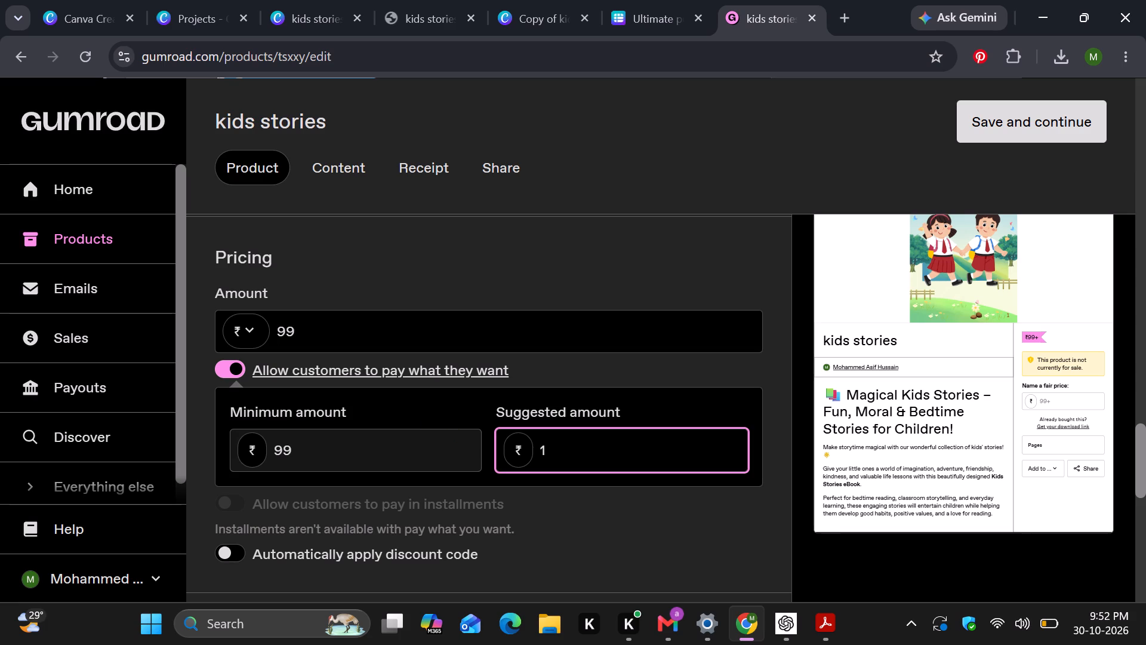
{"action": "key", "text": "BackSpace"}
{"action": "key", "text": "2"}
{"action": "type", "text": "00"}
{"action": "left_click", "coordinate": [518, 238]}
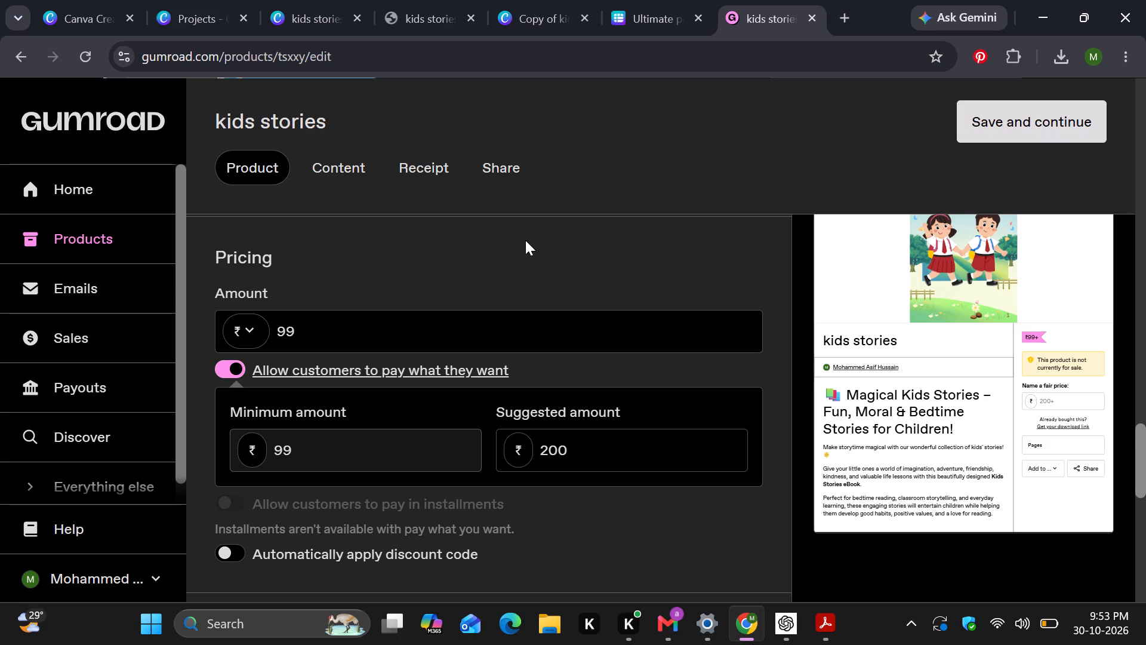
{"action": "left_click", "coordinate": [525, 244]}
Review the product's additional details, integrations, pricing options and versions section.
{"action": "key", "text": "Down"}
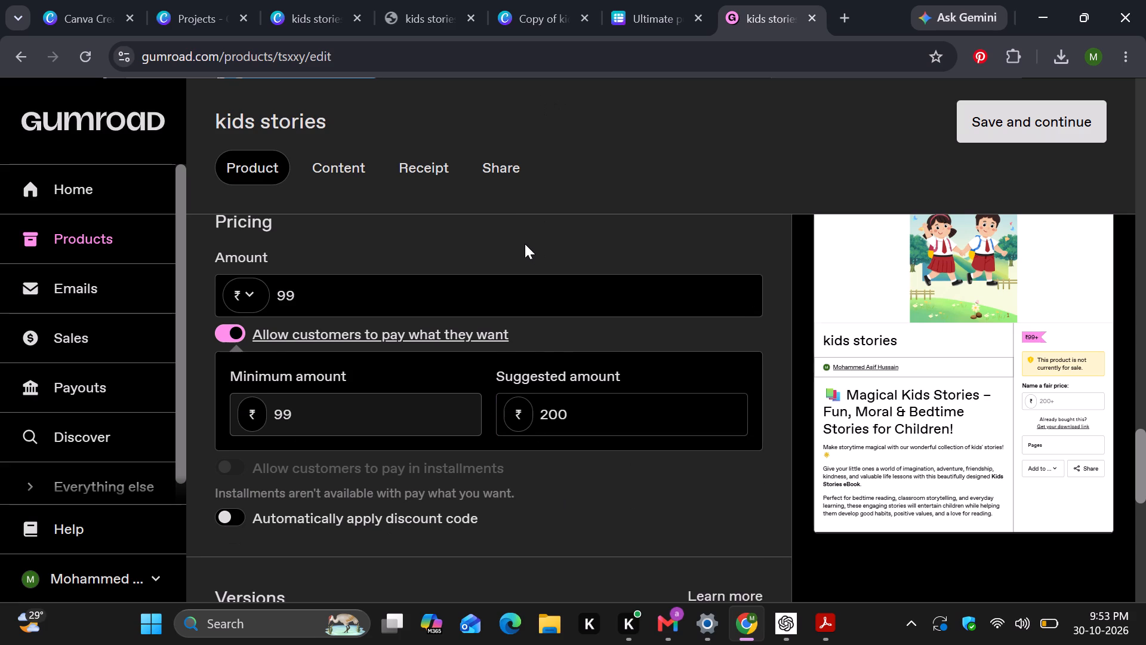
{"action": "key", "text": "Down"}
{"action": "key", "text": "Down"}
{"action": "key", "text": "Down"}
{"action": "key", "text": "Down"}
{"action": "key", "text": "Down"}
{"action": "key", "text": "Down"}
{"action": "key", "text": "Down"}
{"action": "key", "text": "Down"}
{"action": "key", "text": "Down"}
{"action": "key", "text": "Down"}
{"action": "key", "text": "Down"}
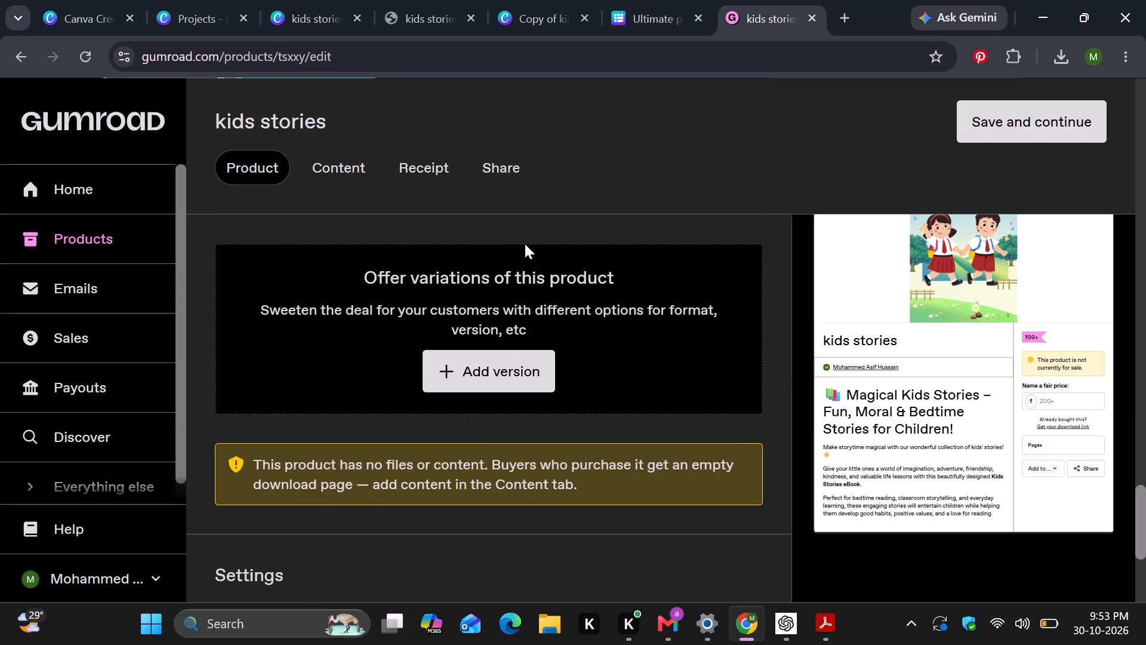
{"action": "key", "text": "Up"}
{"action": "key", "text": "Up"}
{"action": "key", "text": "Up"}
{"action": "key", "text": "Up"}
{"action": "key", "text": "Up"}
{"action": "key", "text": "Up"}
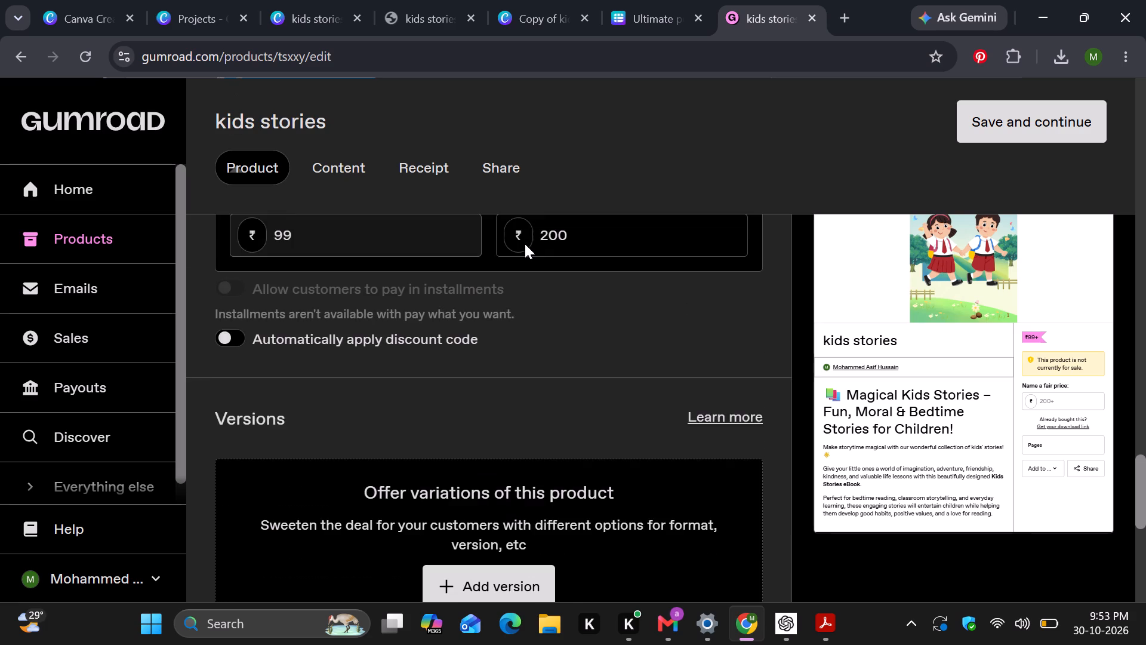
{"action": "key", "text": "Up"}
{"action": "key", "text": "Up"}
{"action": "key", "text": "Up"}
{"action": "key", "text": "Up"}
{"action": "key", "text": "Up"}
{"action": "key", "text": "Up"}
{"action": "key", "text": "Up"}
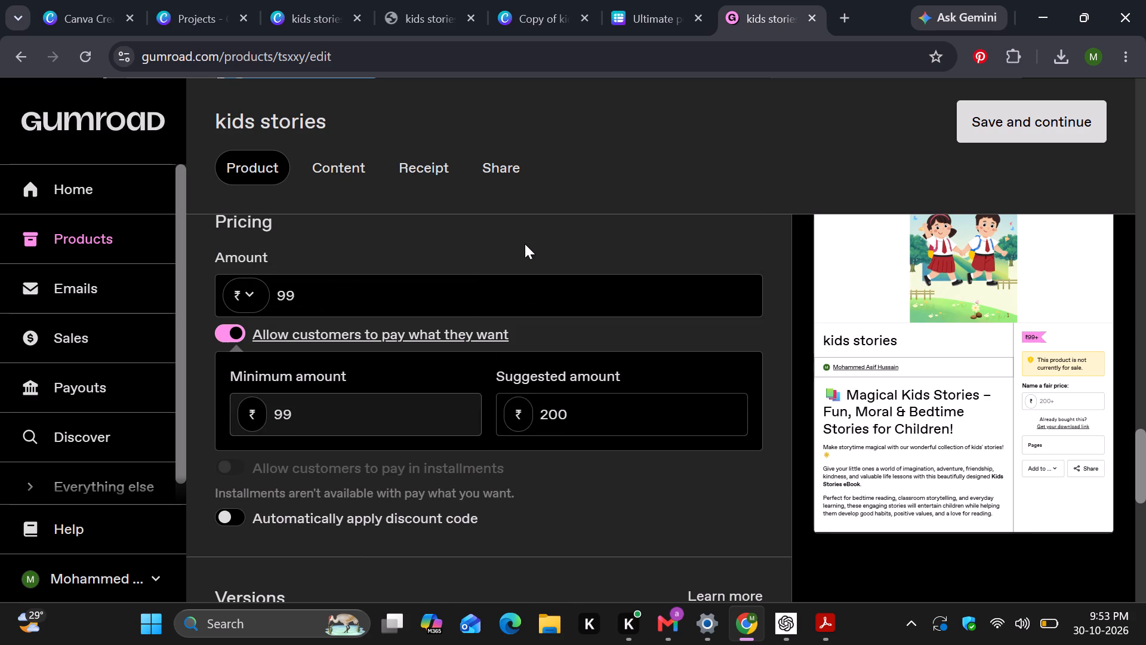
{"action": "key", "text": "Up"}
{"action": "key", "text": "Up"}
{"action": "key", "text": "Up"}
{"action": "key", "text": "Up"}
{"action": "key", "text": "Up"}
{"action": "key", "text": "Up"}
{"action": "key", "text": "Up"}
{"action": "key", "text": "Up"}
{"action": "key", "text": "Up"}
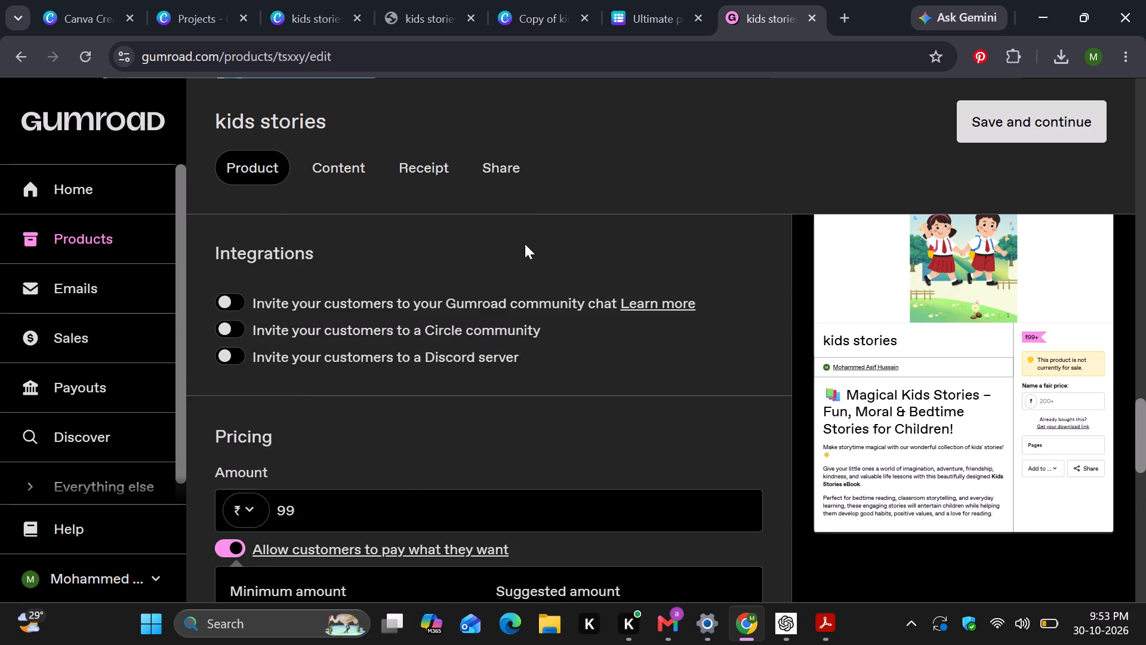
{"action": "key", "text": "Down"}
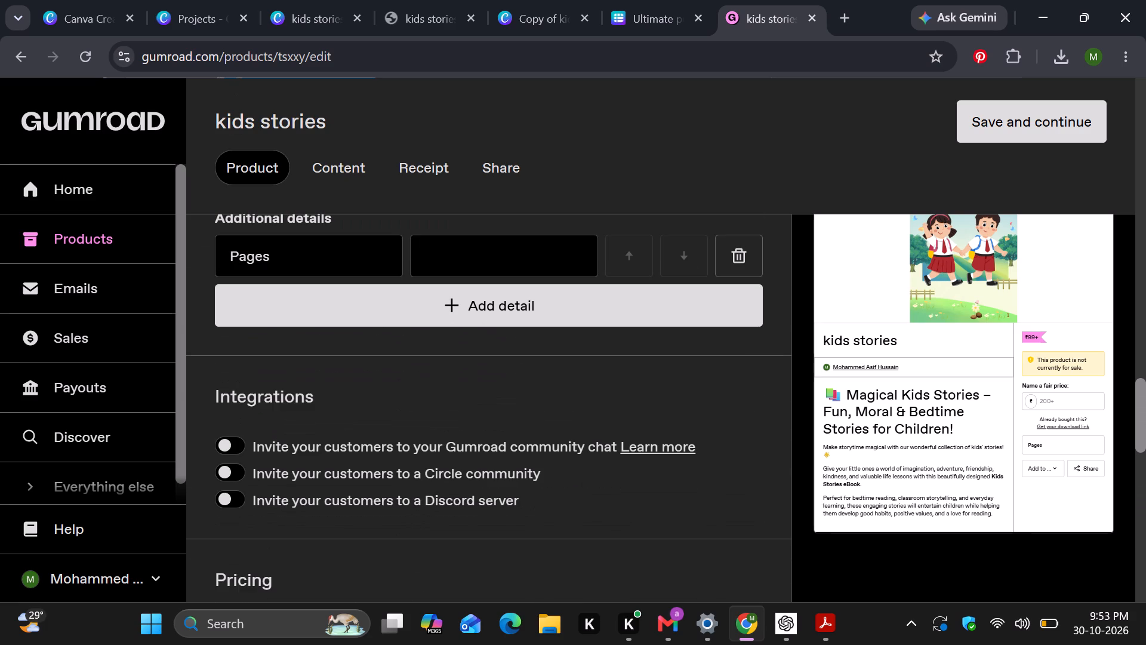
{"action": "key", "text": "Down"}
{"action": "key", "text": "Down"}
{"action": "key", "text": "Down"}
{"action": "key", "text": "Down"}
{"action": "key", "text": "Down"}
{"action": "key", "text": "Down"}
{"action": "key", "text": "Down"}
{"action": "key", "text": "Down"}
{"action": "key", "text": "Down"}
{"action": "key", "text": "Down"}
{"action": "key", "text": "Down"}
{"action": "key", "text": "Down"}
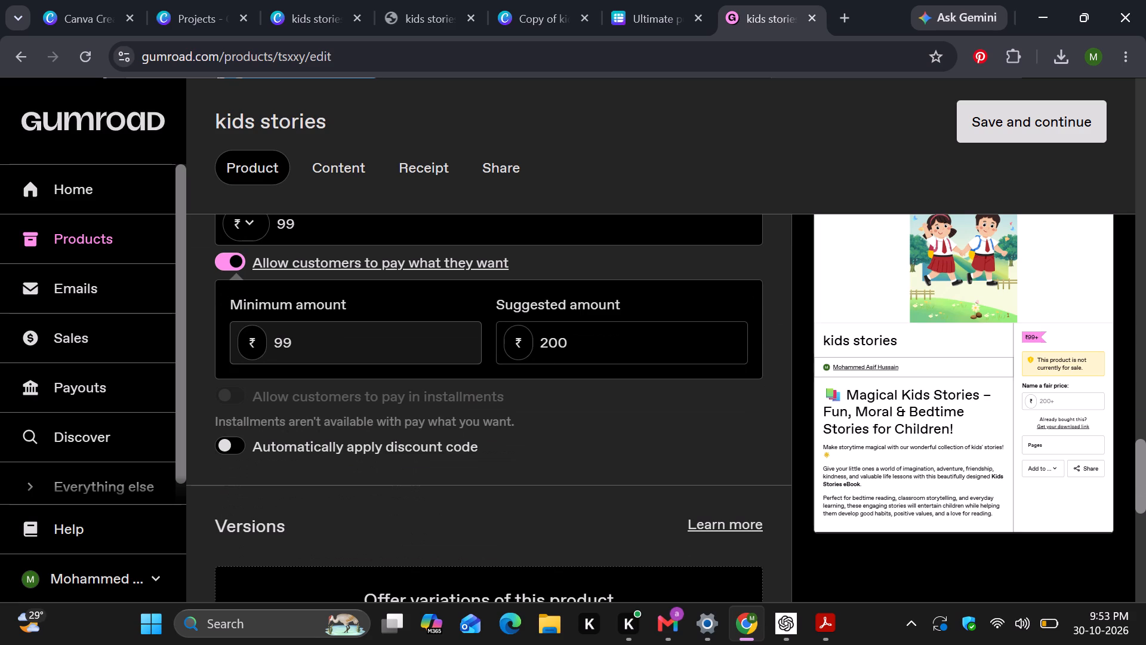
{"action": "key", "text": "Up"}
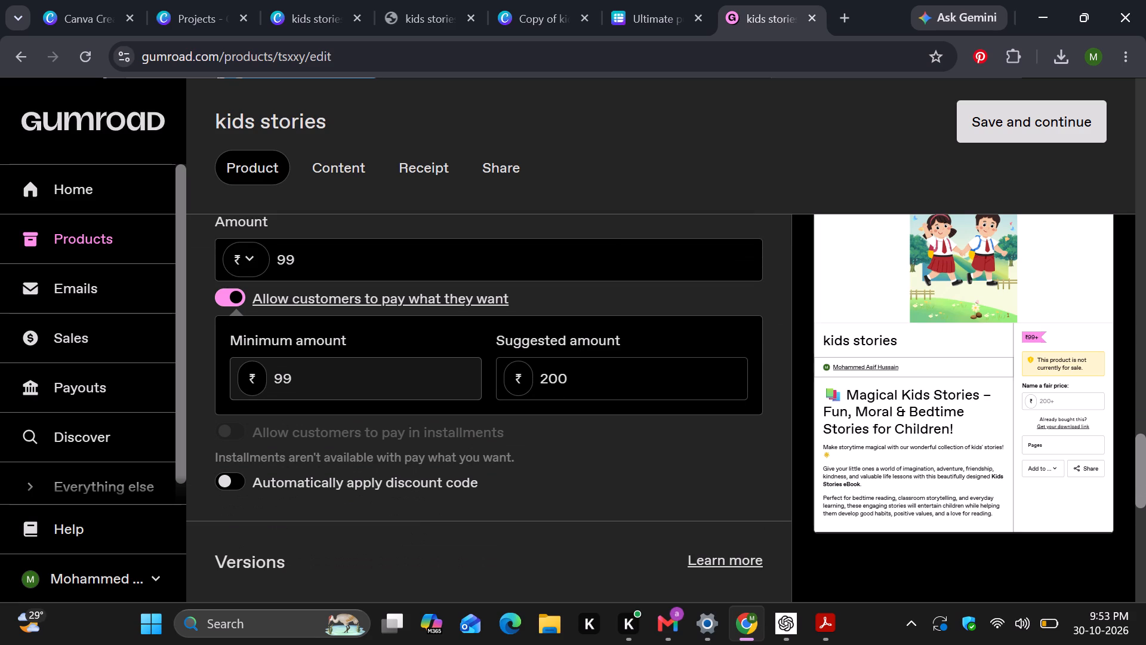
{"action": "key", "text": "Down"}
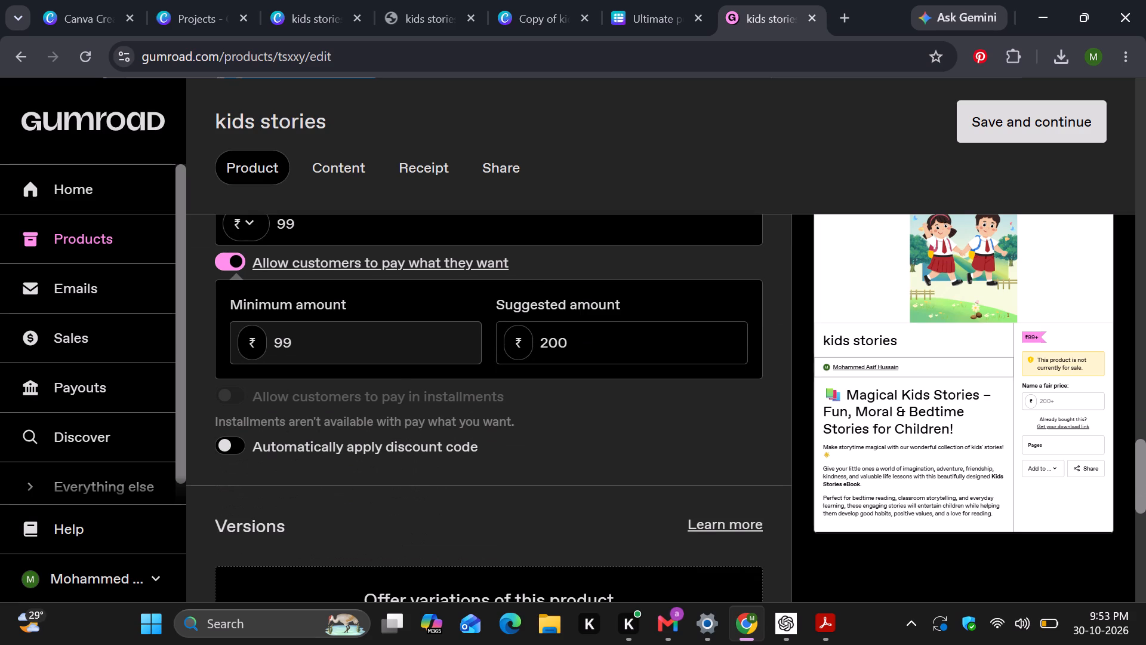
{"action": "key", "text": "Down"}
{"action": "key", "text": "Down"}
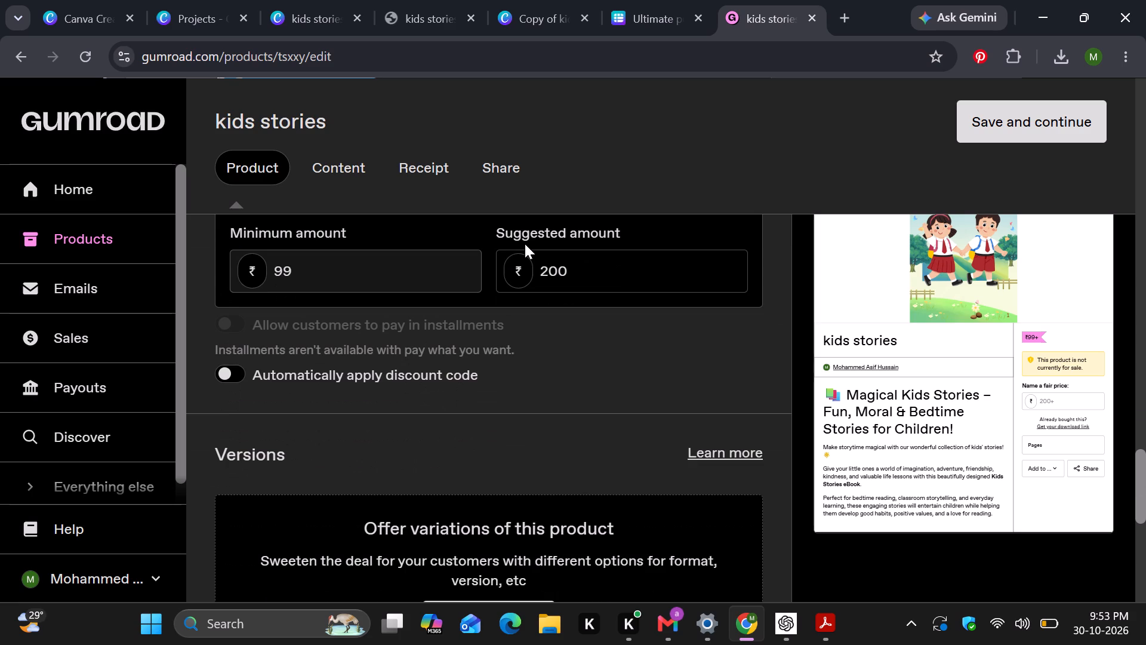
Review the rest of the kids stories product form, from the versions section through the sales settings to the custom domain.
{"action": "key", "text": "Down"}
{"action": "key", "text": "Down"}
{"action": "key", "text": "Down"}
{"action": "key", "text": "Down"}
{"action": "key", "text": "Down"}
{"action": "key", "text": "Down"}
{"action": "key", "text": "Down"}
{"action": "key", "text": "Down"}
{"action": "key", "text": "Down"}
{"action": "key", "text": "Down"}
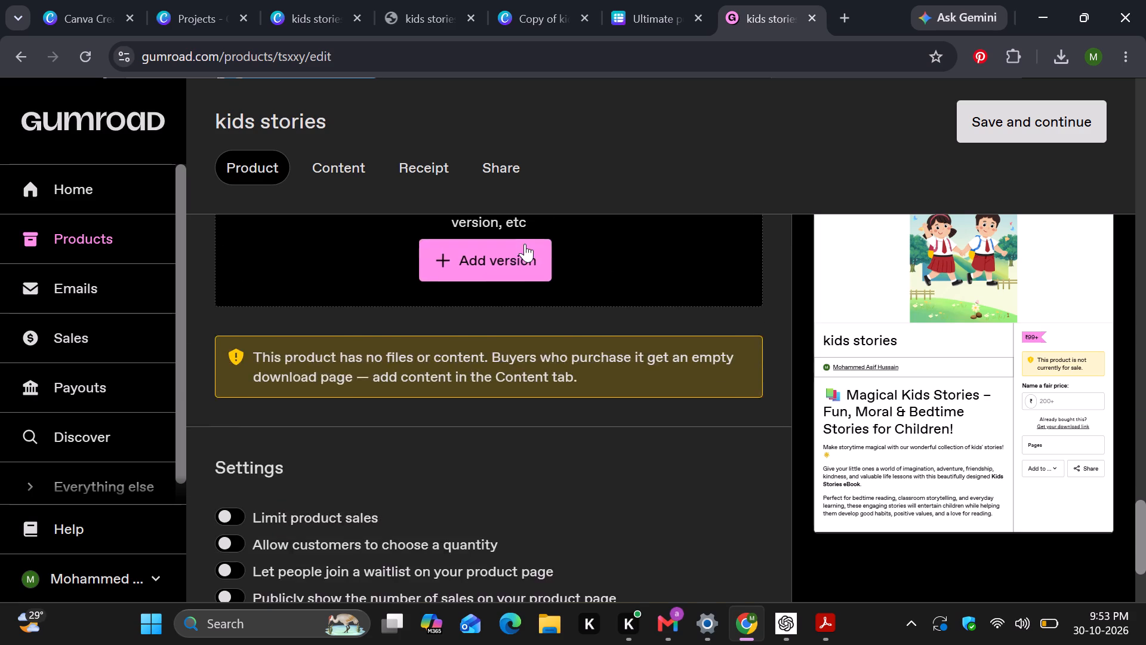
{"action": "key", "text": "Down"}
{"action": "key", "text": "Down"}
{"action": "key", "text": "Down"}
{"action": "key", "text": "Down"}
{"action": "key", "text": "Down"}
{"action": "key", "text": "Down"}
{"action": "key", "text": "Down"}
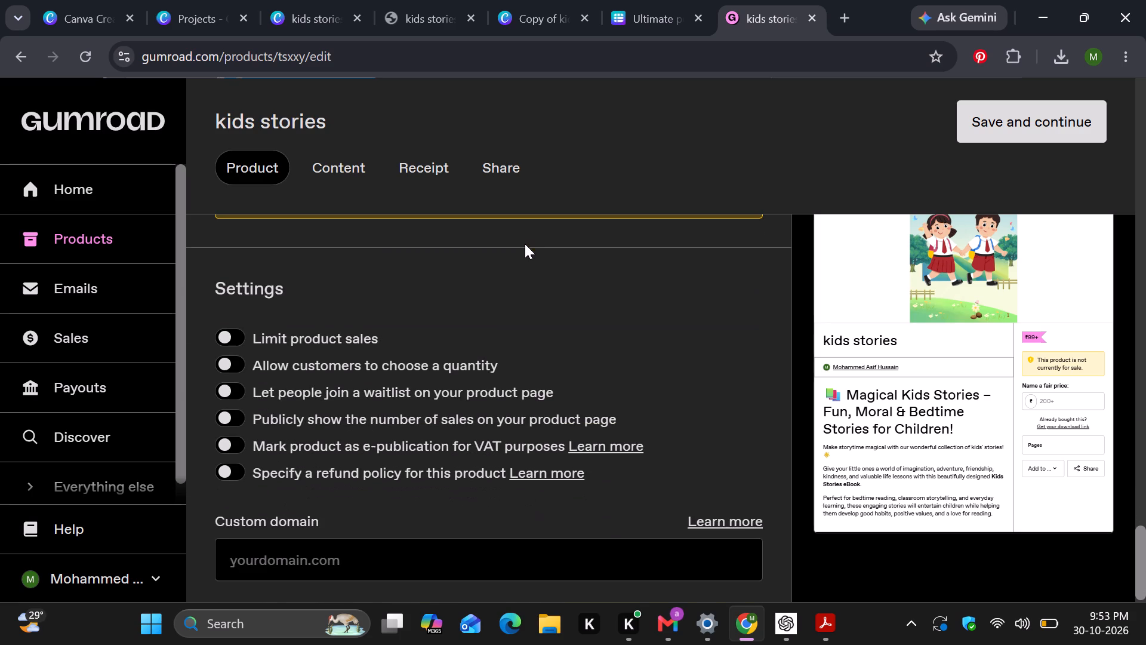
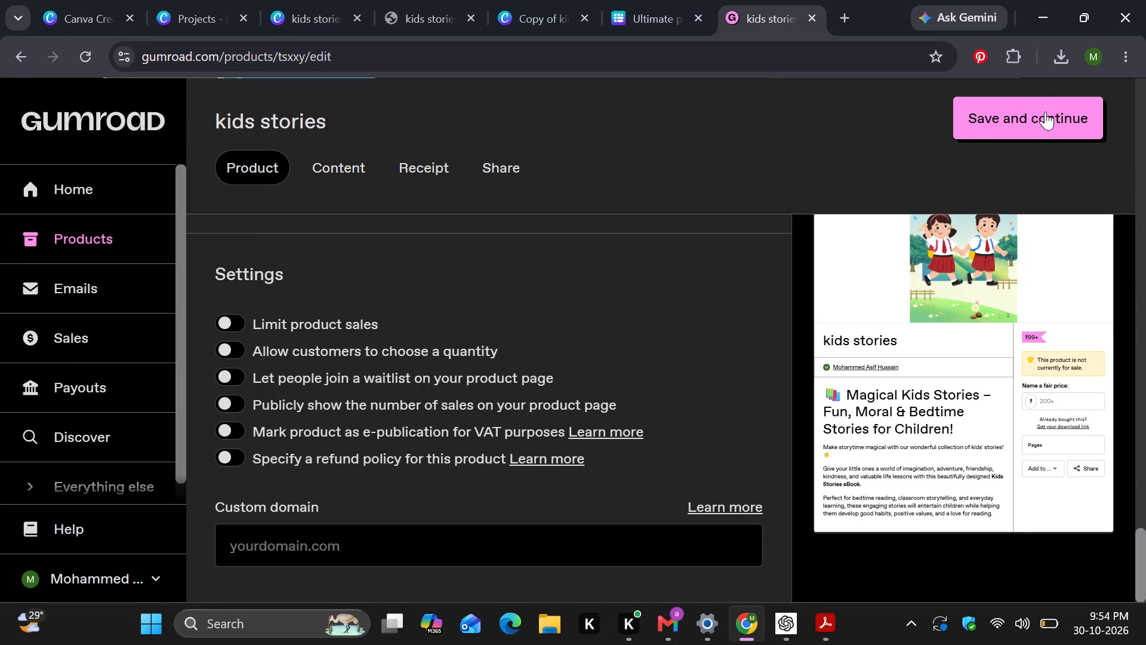
Save the kids stories product details and continue to the content stage.
{"action": "left_click", "coordinate": [1036, 121]}
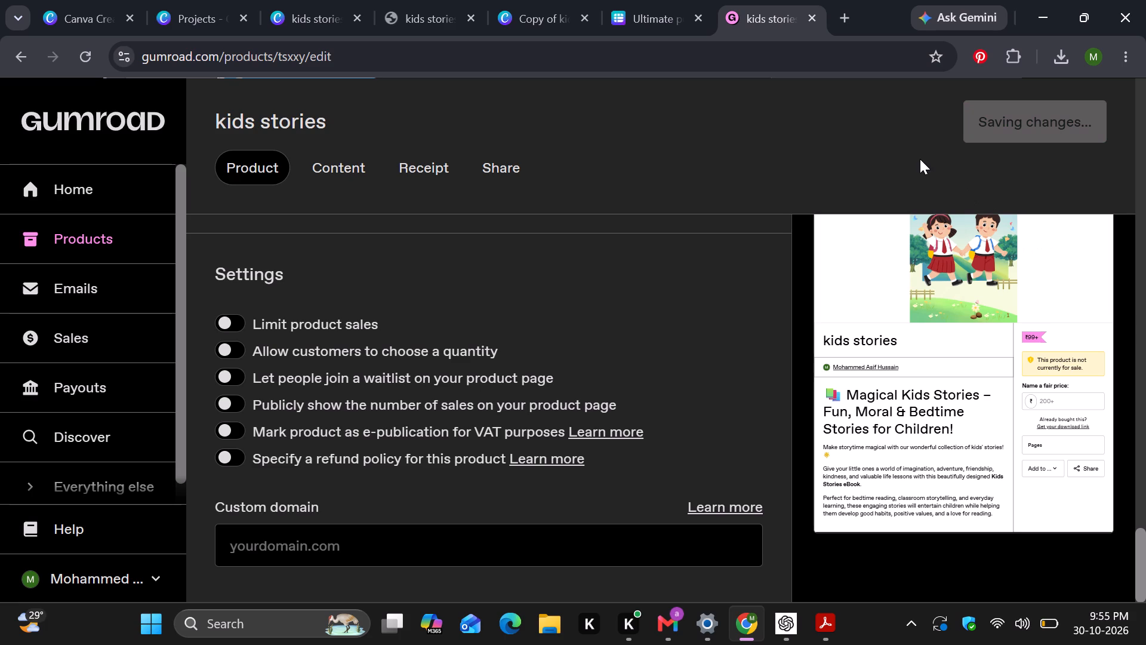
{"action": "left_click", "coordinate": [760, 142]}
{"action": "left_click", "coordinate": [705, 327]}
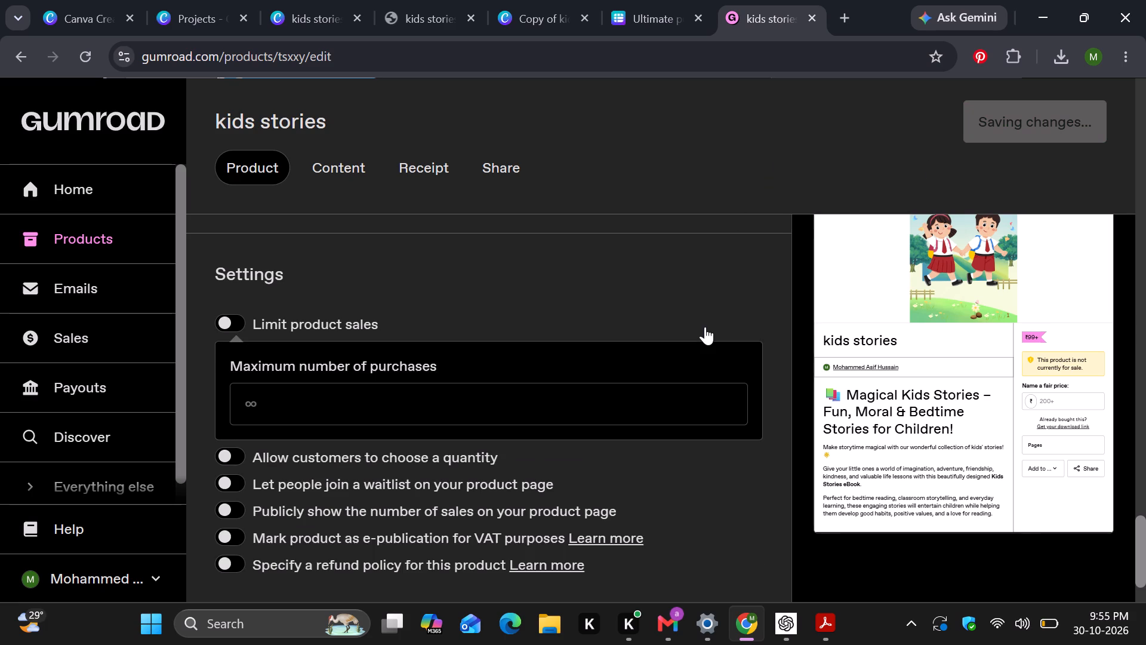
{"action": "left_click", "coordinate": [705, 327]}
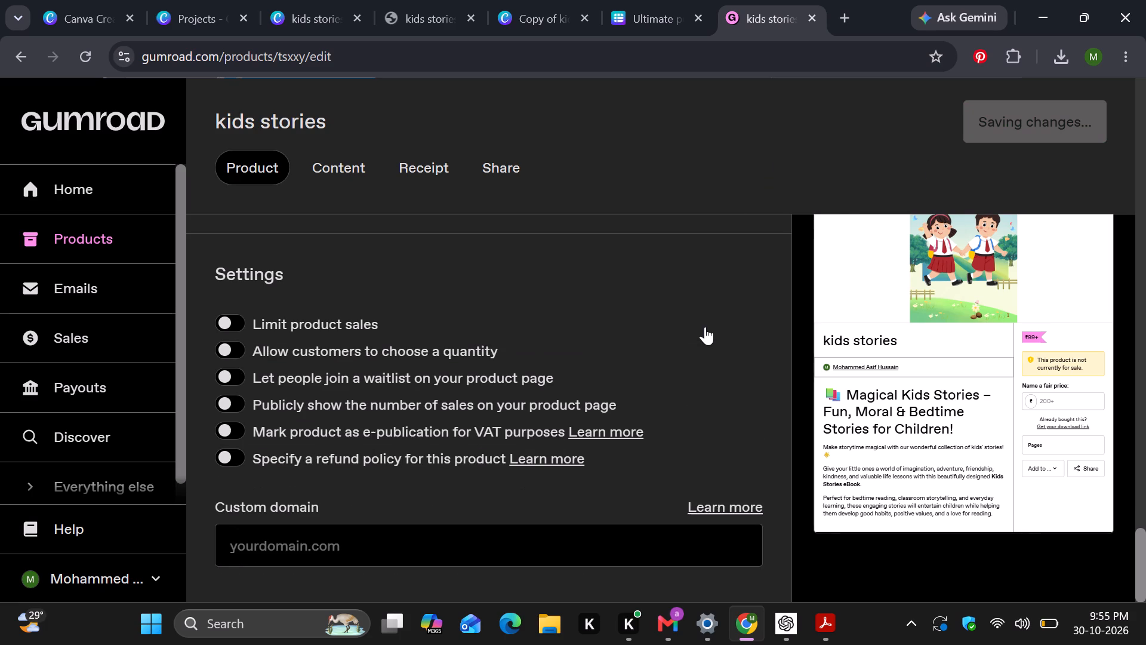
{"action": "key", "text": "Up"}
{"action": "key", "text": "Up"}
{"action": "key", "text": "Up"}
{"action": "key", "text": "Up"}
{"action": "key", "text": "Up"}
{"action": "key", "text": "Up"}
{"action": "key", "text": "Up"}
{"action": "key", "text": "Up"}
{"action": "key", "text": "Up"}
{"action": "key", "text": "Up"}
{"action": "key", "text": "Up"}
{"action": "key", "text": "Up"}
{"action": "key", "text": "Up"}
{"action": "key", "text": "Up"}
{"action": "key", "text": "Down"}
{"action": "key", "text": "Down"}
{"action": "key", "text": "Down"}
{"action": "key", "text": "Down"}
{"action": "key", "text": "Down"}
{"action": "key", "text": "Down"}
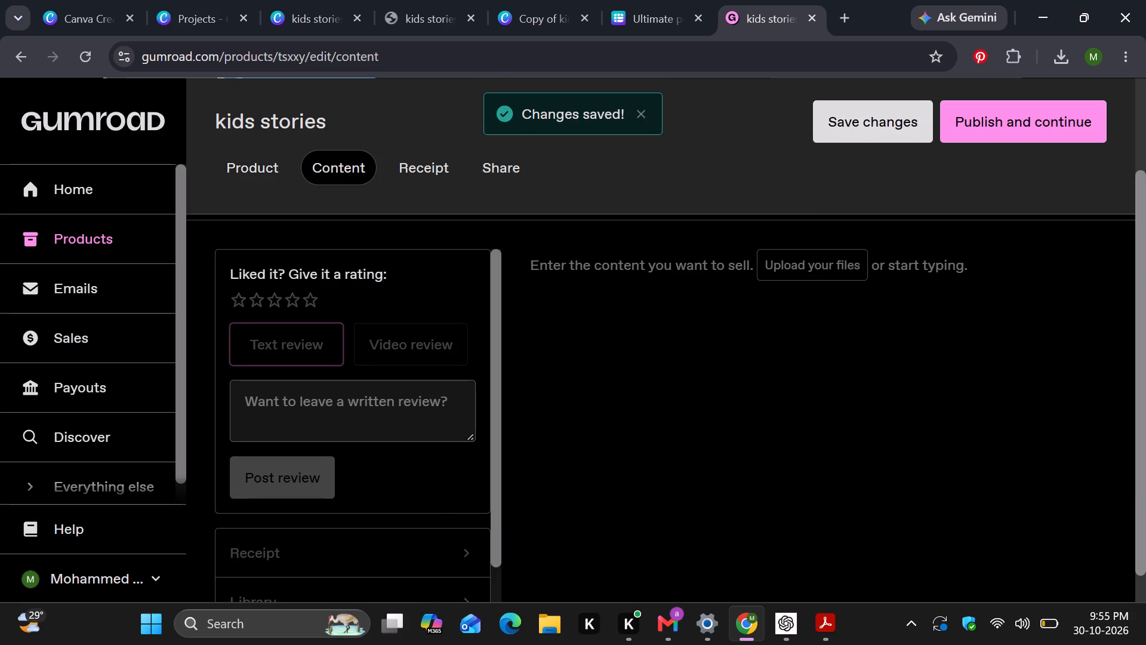
Upload the "kids stories" PDF dated earlier this week from the computer's Downloads folder as the product's content.
{"action": "left_click", "coordinate": [825, 265]}
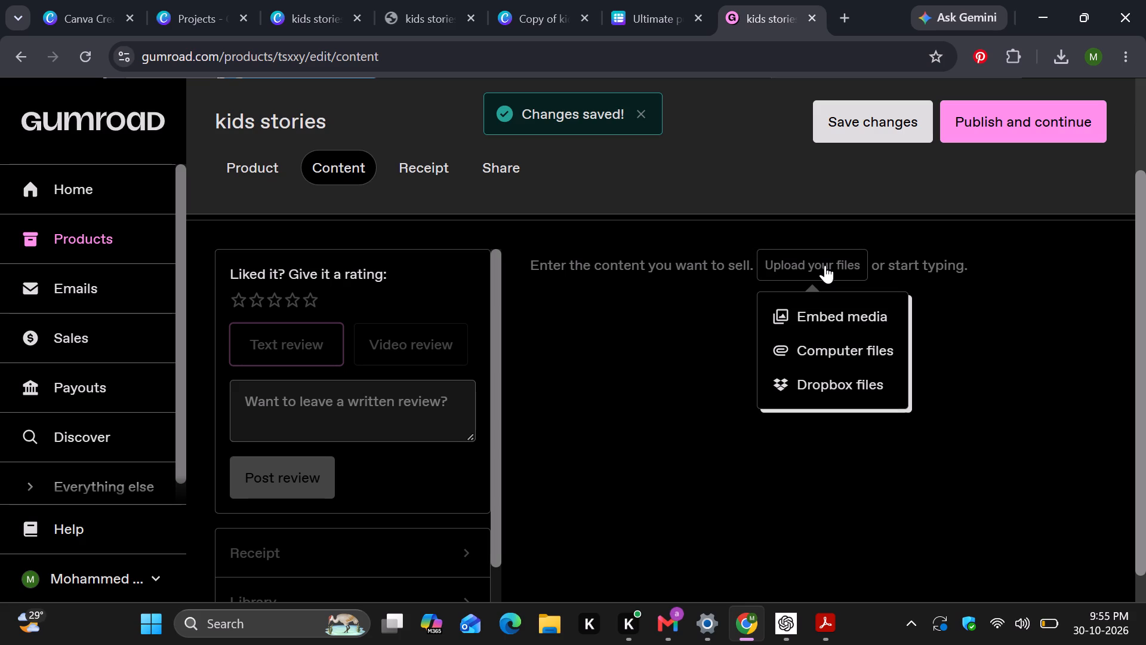
{"action": "left_click", "coordinate": [867, 339]}
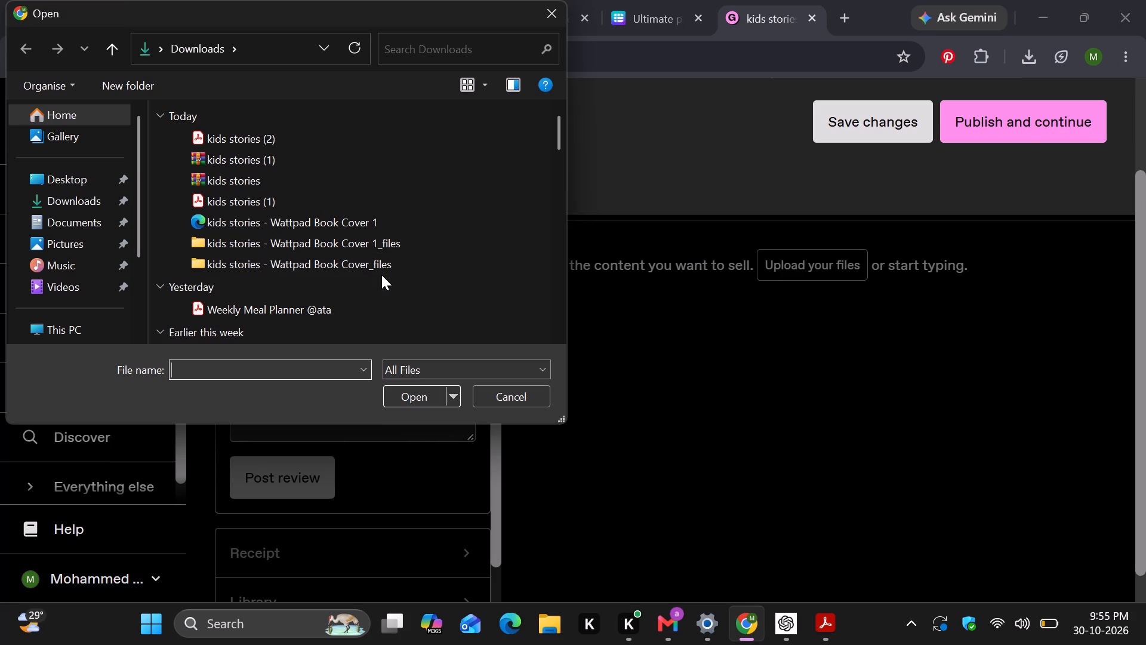
{"action": "key", "text": "Down"}
{"action": "key", "text": "Down"}
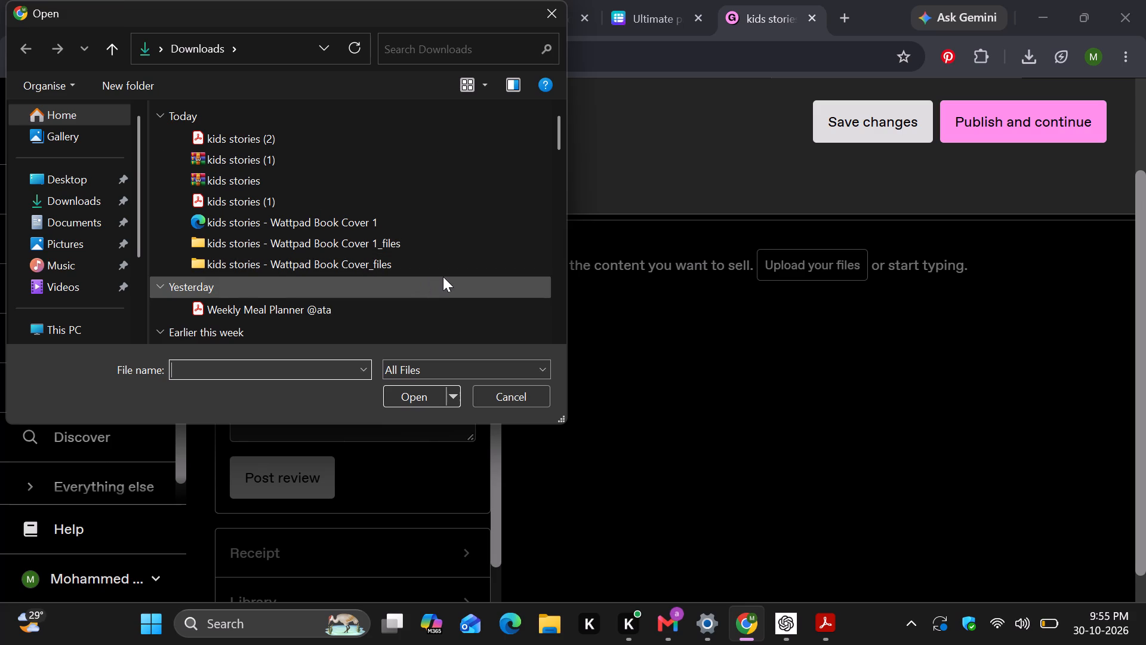
{"action": "key", "text": "Down"}
{"action": "key", "text": "Down"}
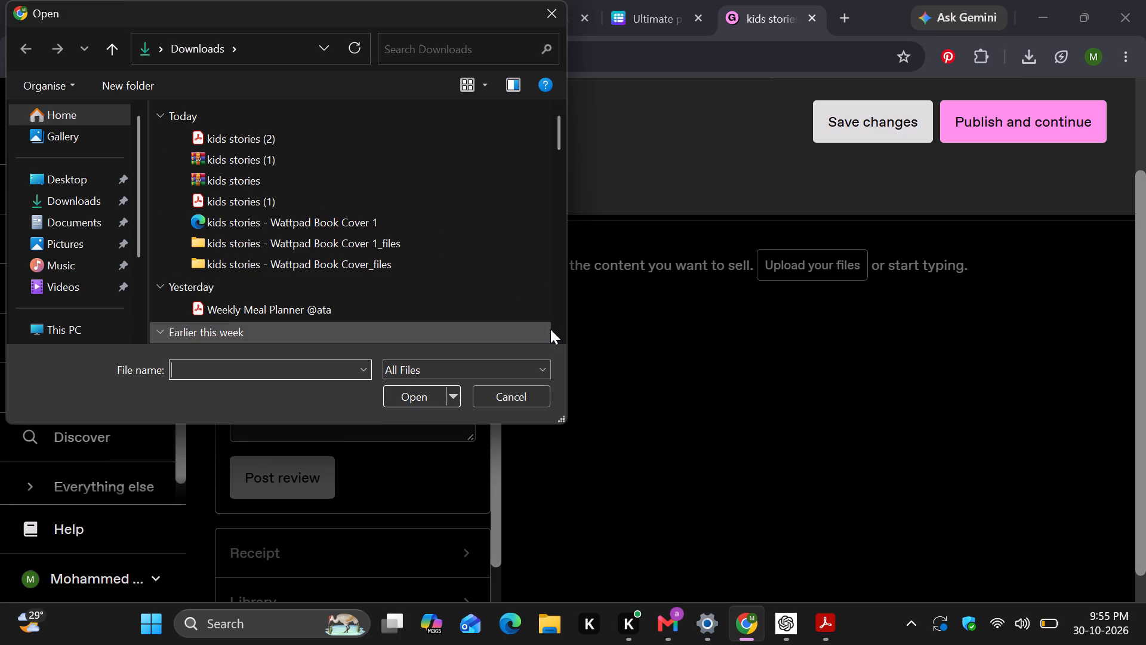
{"action": "left_click", "coordinate": [562, 333]}
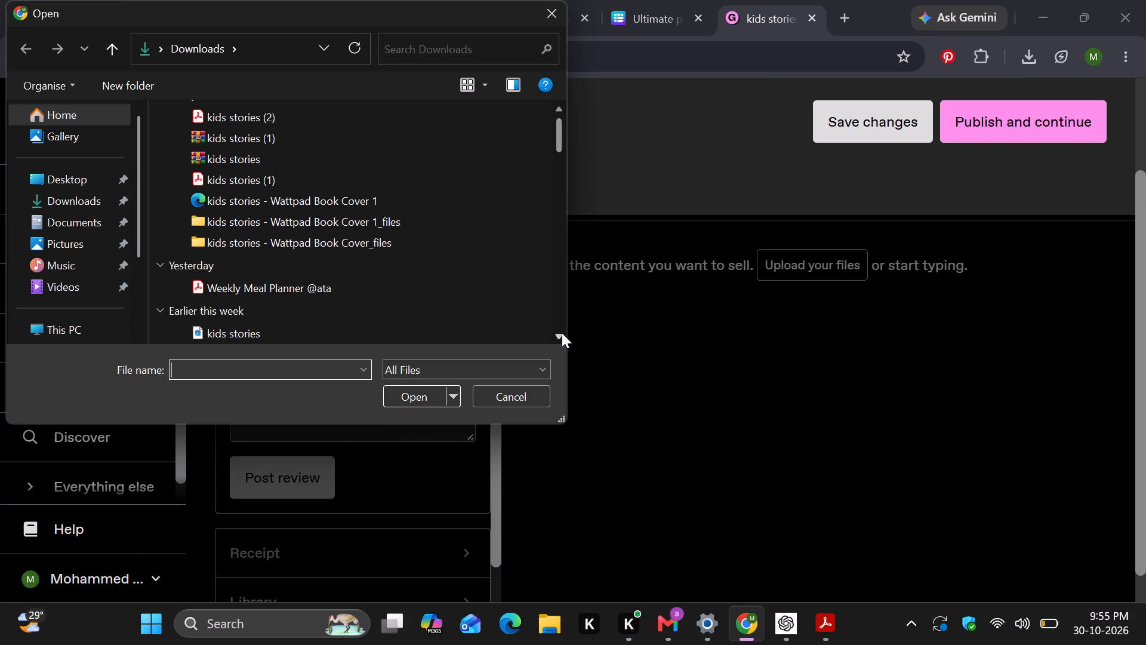
{"action": "triple_click", "coordinate": [562, 333]}
{"action": "left_click", "coordinate": [562, 333]}
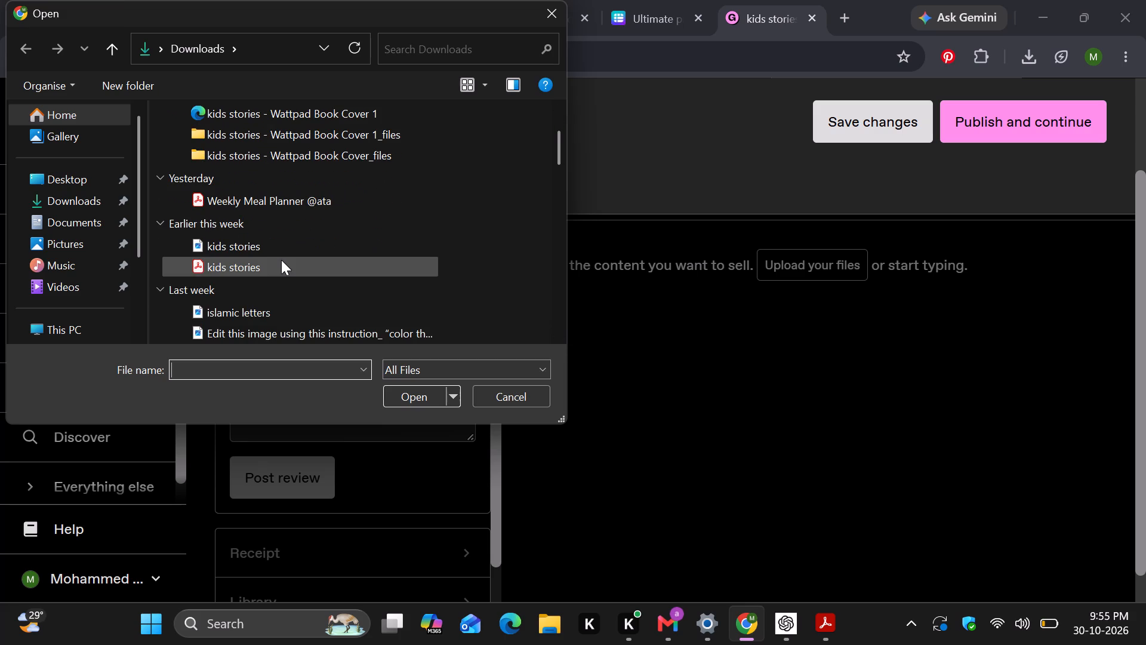
{"action": "left_click", "coordinate": [280, 259]}
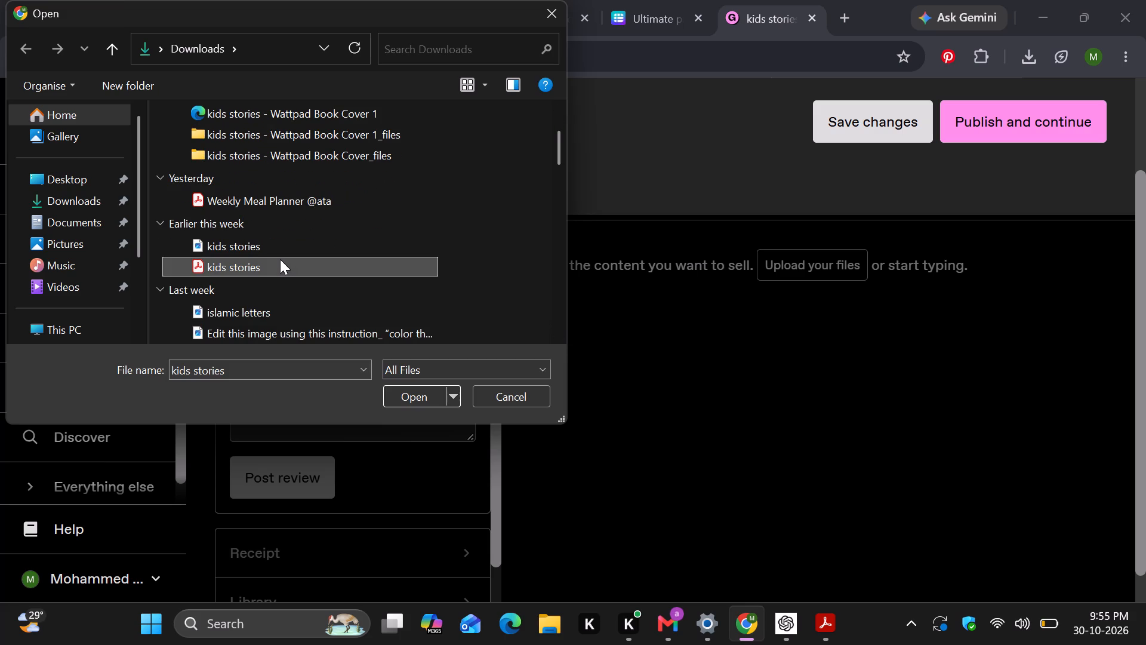
{"action": "left_click", "coordinate": [280, 259]}
{"action": "double_click", "coordinate": [280, 259]}
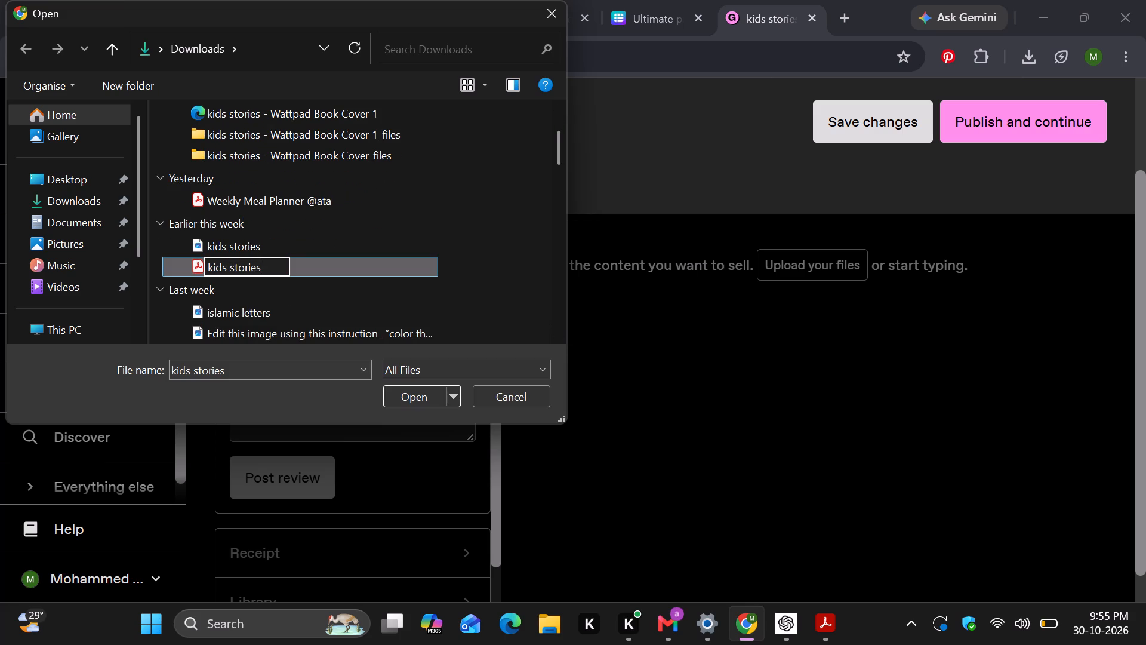
{"action": "left_click", "coordinate": [346, 260]}
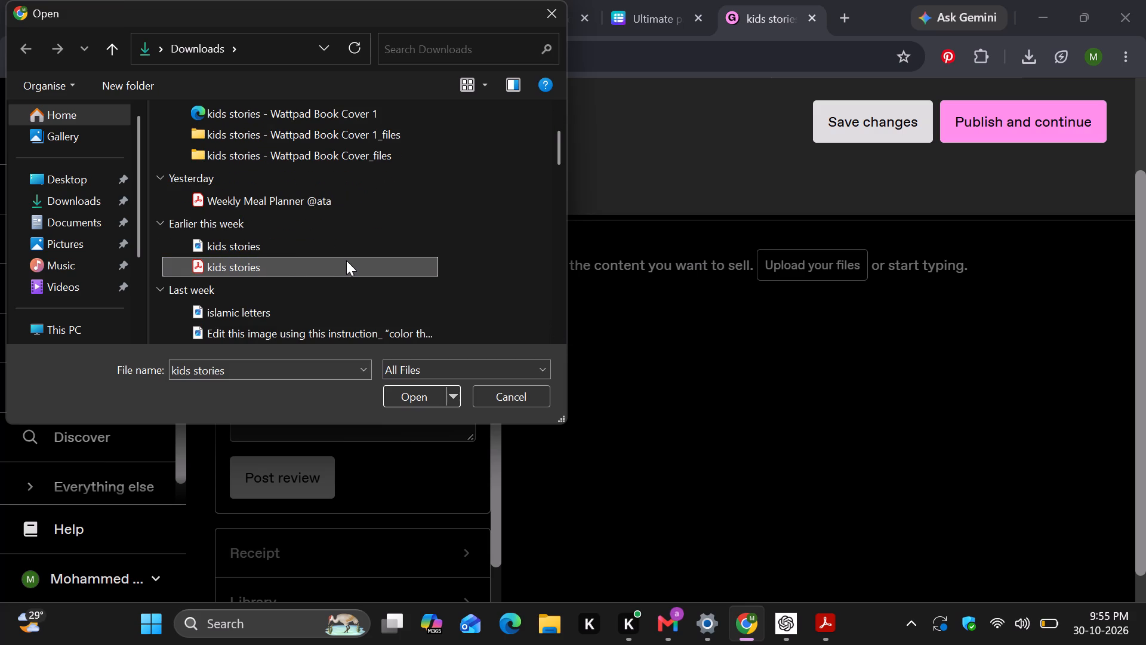
{"action": "left_click", "coordinate": [346, 260]}
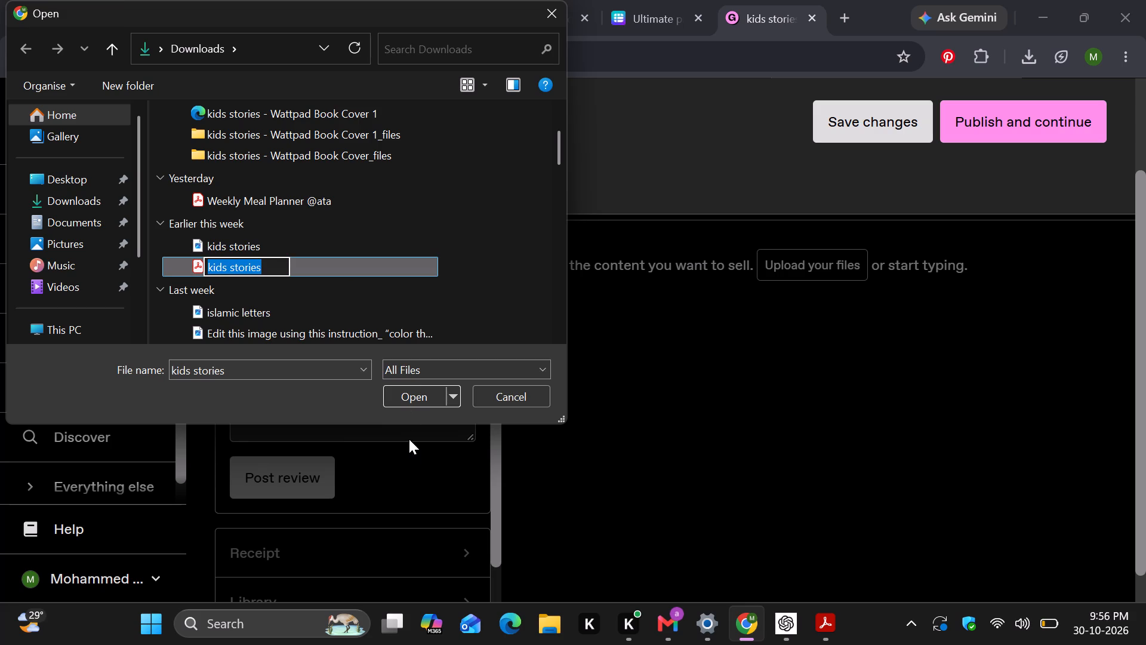
{"action": "left_click", "coordinate": [409, 401]}
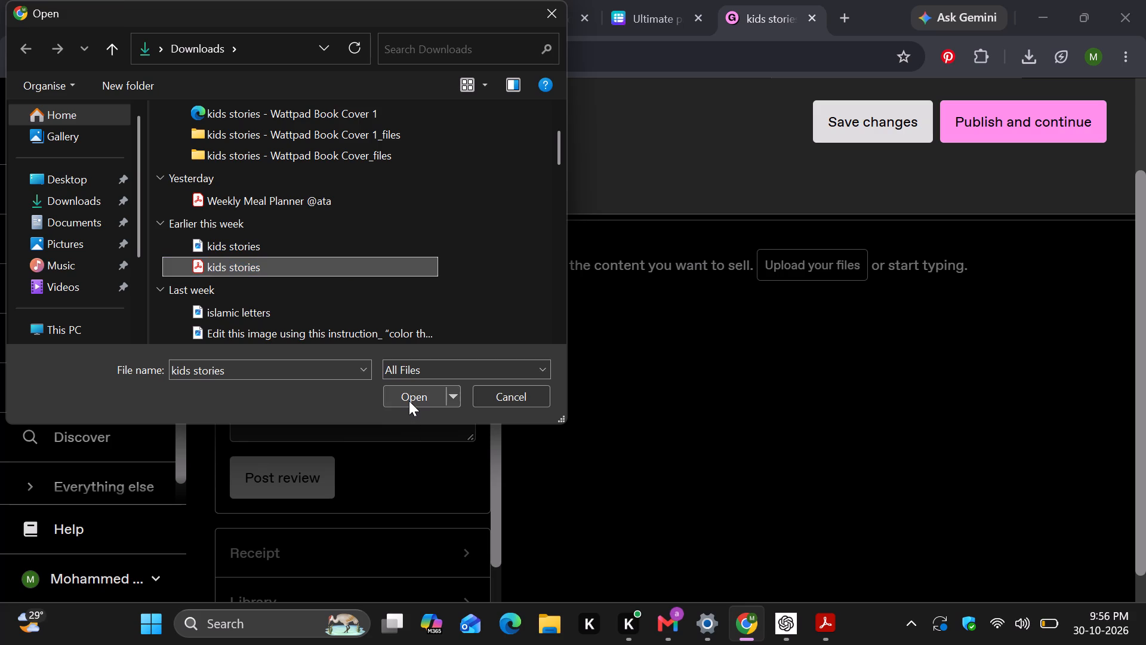
{"action": "left_click", "coordinate": [409, 401]}
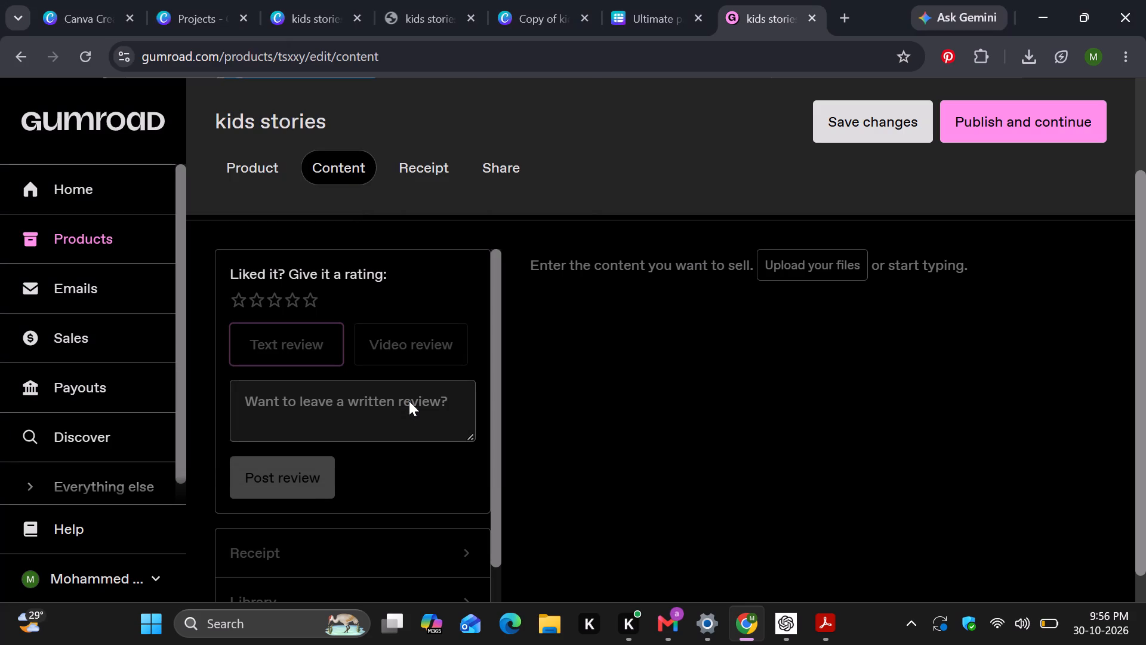
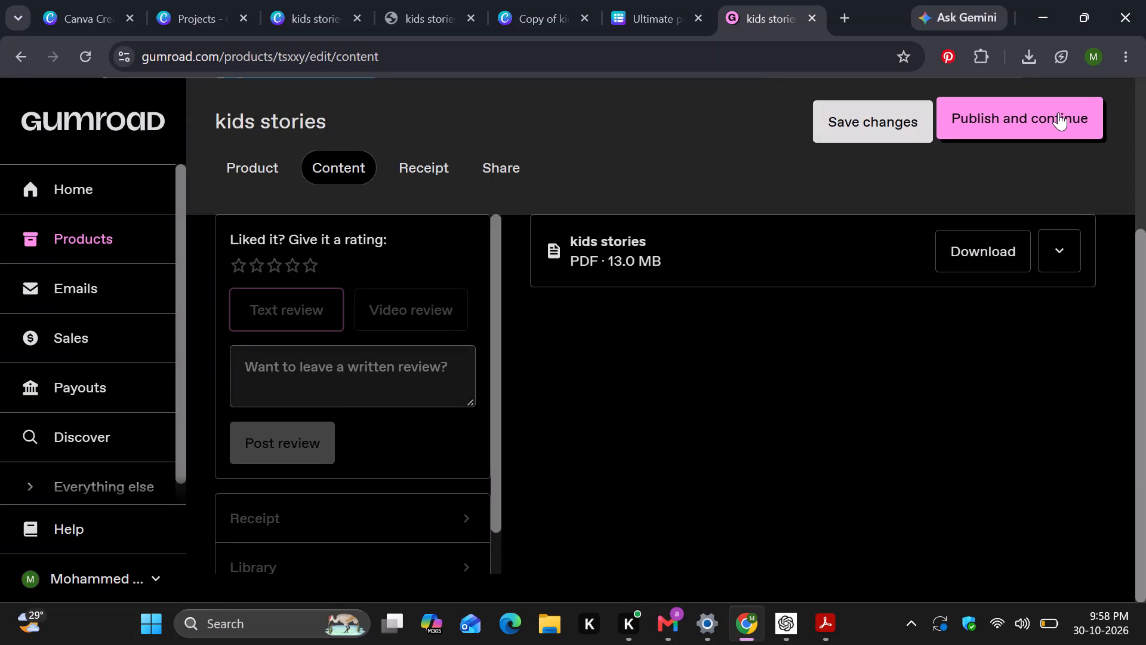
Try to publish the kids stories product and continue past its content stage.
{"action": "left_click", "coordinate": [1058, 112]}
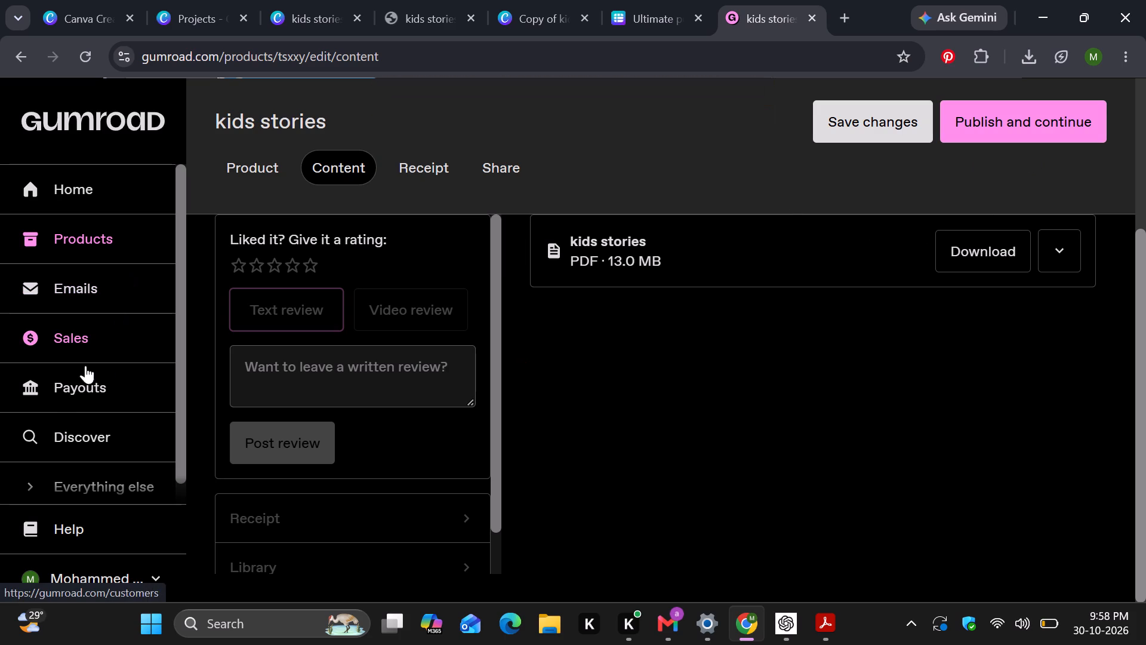
Open the payout threshold settings and save India as the location, affirming both the photo ID and proof of residence statements.
{"action": "left_click", "coordinate": [70, 389]}
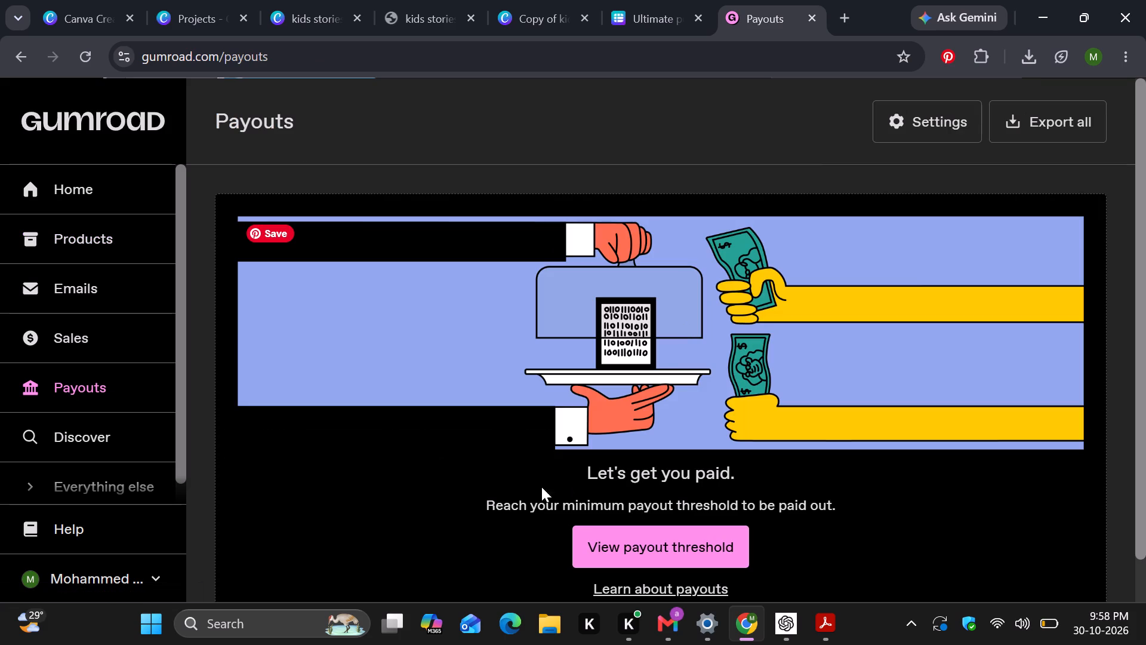
{"action": "left_click", "coordinate": [683, 537]}
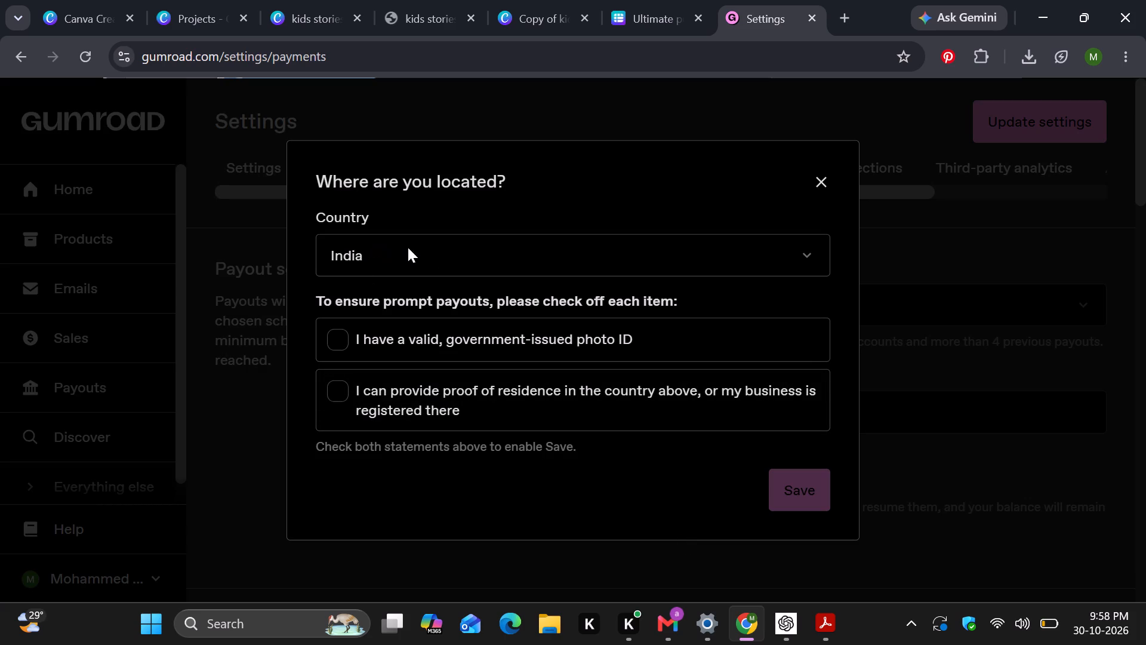
{"action": "left_click", "coordinate": [339, 325]}
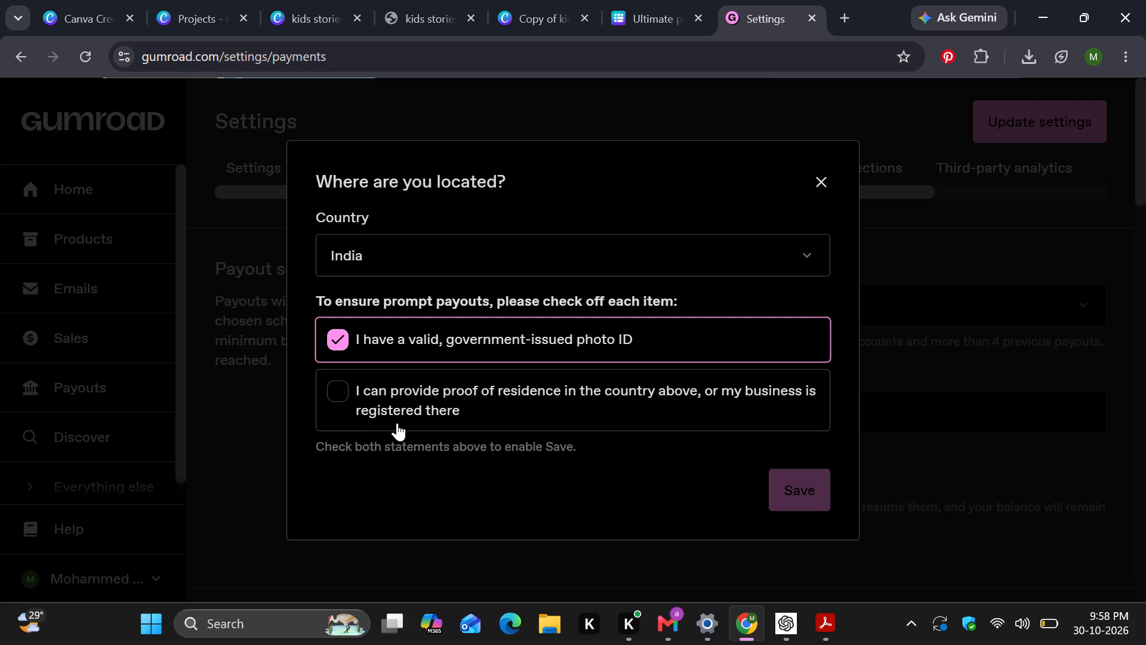
{"action": "left_click", "coordinate": [333, 385]}
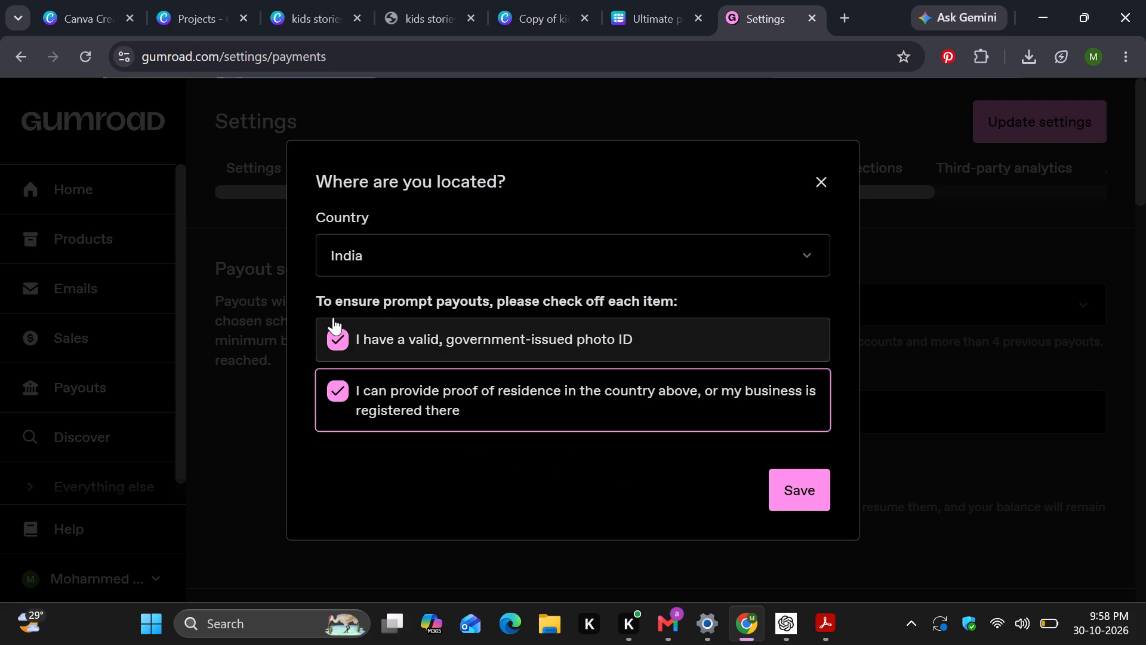
{"action": "left_click", "coordinate": [338, 345]}
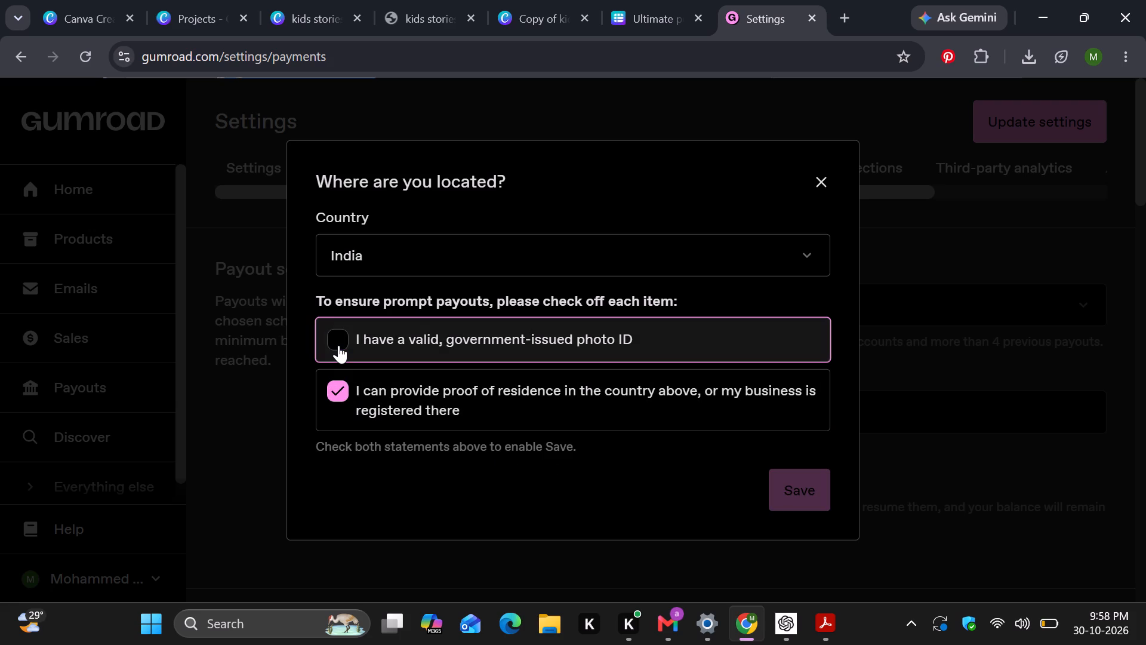
{"action": "left_click", "coordinate": [338, 345]}
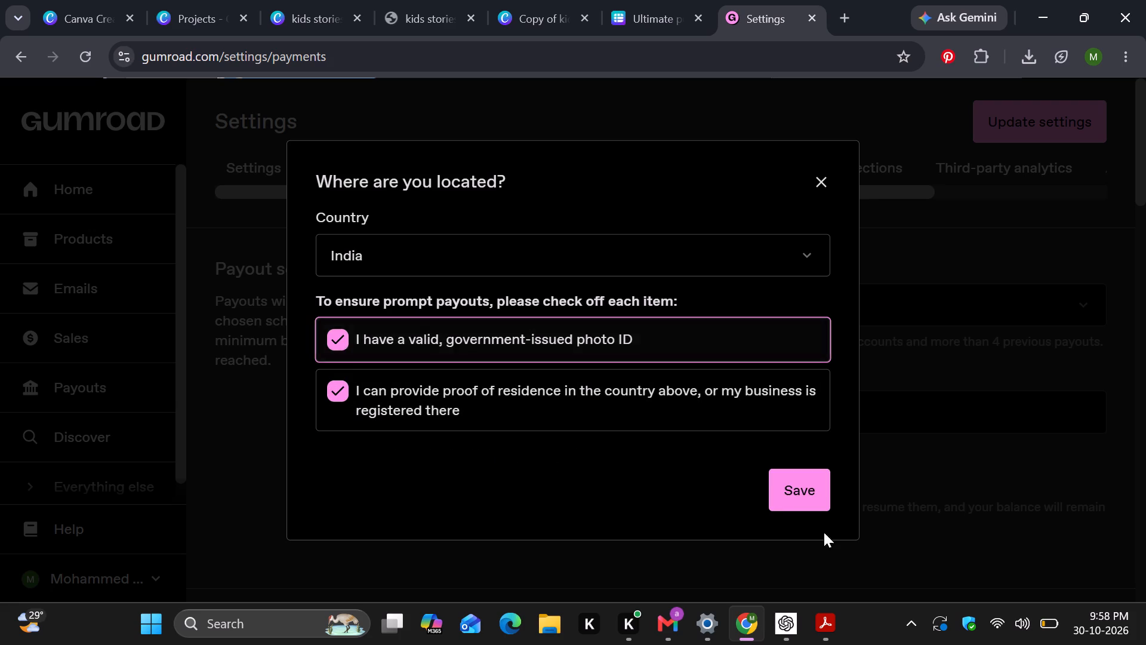
{"action": "left_click", "coordinate": [809, 489]}
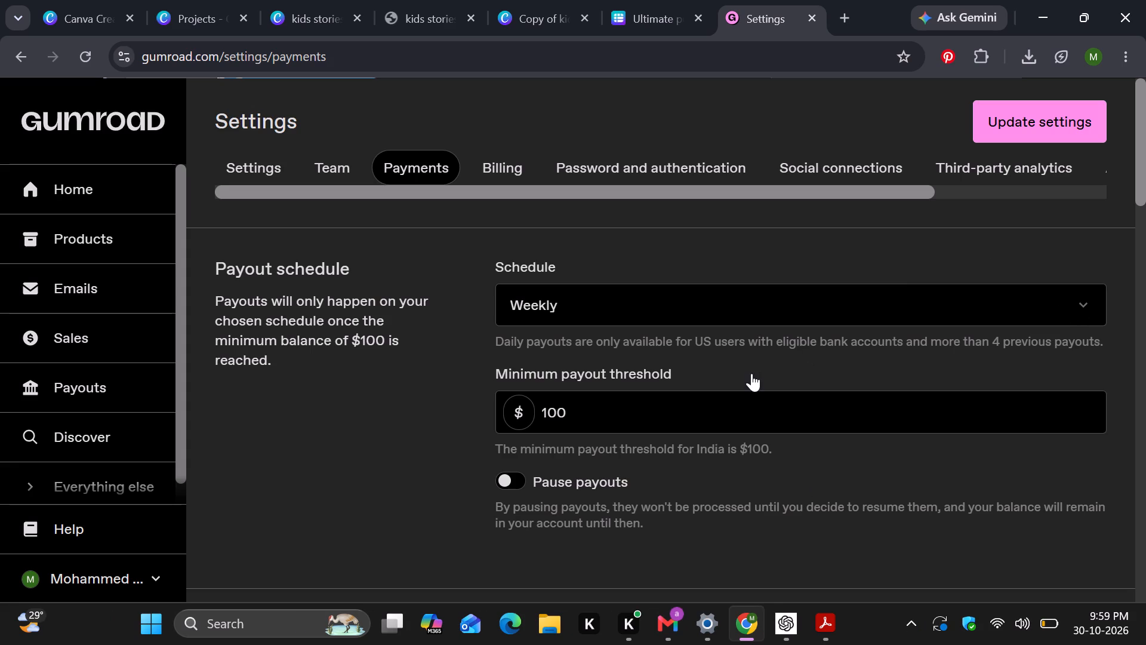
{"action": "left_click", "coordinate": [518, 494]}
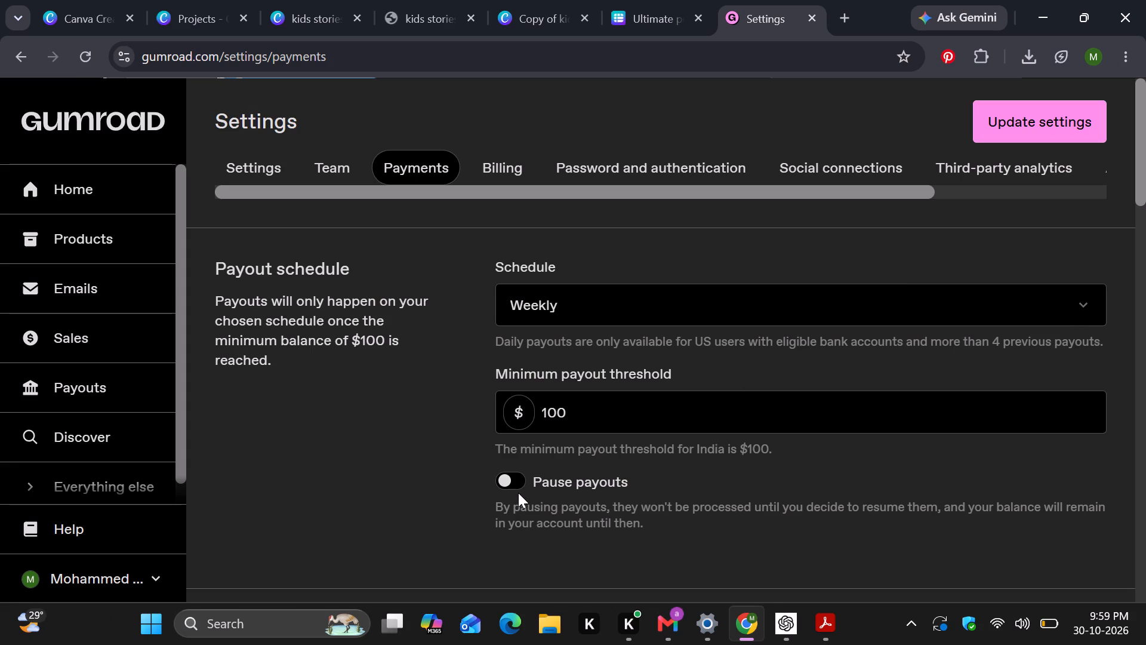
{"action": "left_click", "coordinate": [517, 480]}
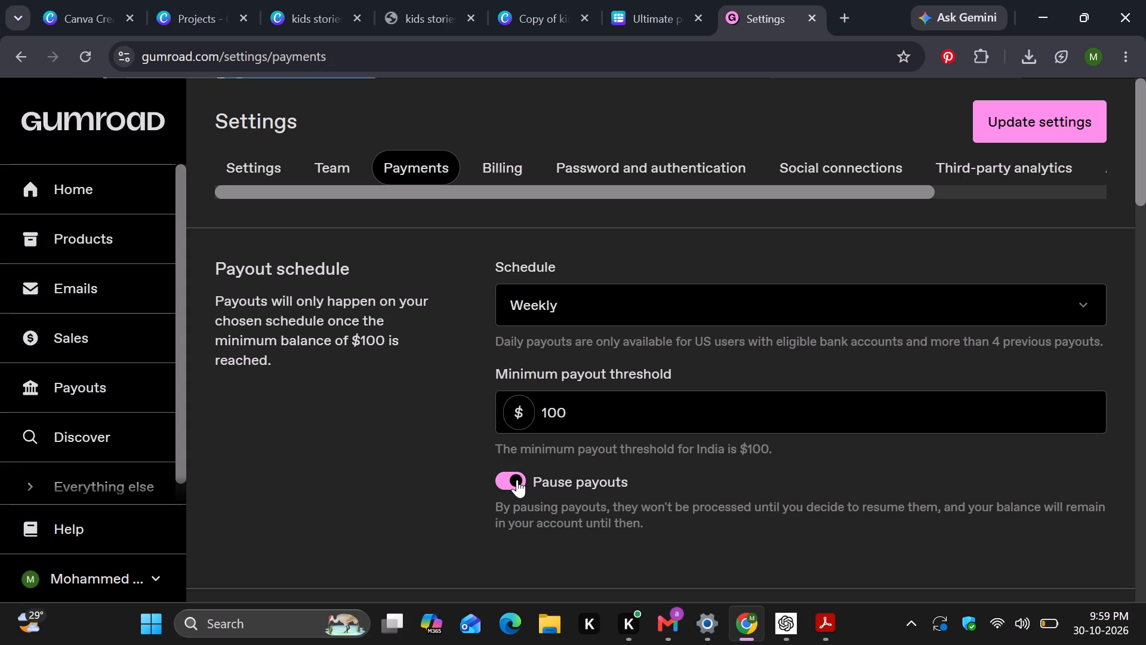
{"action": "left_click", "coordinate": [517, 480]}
Look through the payment settings, examining the payout method, fees, account details and date of birth fields.
{"action": "left_click", "coordinate": [402, 438]}
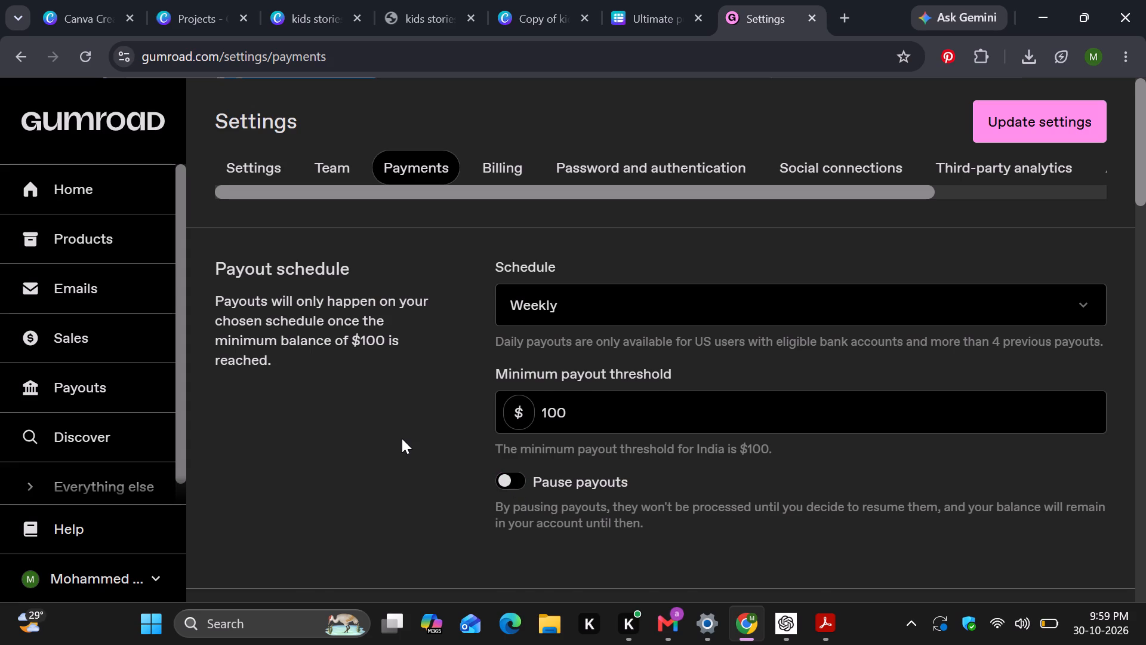
{"action": "key", "text": "Down"}
{"action": "key", "text": "Down"}
{"action": "key", "text": "Down"}
{"action": "key", "text": "Down"}
{"action": "key", "text": "Down"}
{"action": "key", "text": "Down"}
{"action": "key", "text": "Down"}
{"action": "key", "text": "Down"}
{"action": "key", "text": "Down"}
{"action": "key", "text": "Down"}
{"action": "key", "text": "Down"}
{"action": "key", "text": "Down"}
{"action": "key", "text": "Down"}
{"action": "key", "text": "Down"}
{"action": "key", "text": "Down"}
{"action": "key", "text": "Down"}
{"action": "key", "text": "Down"}
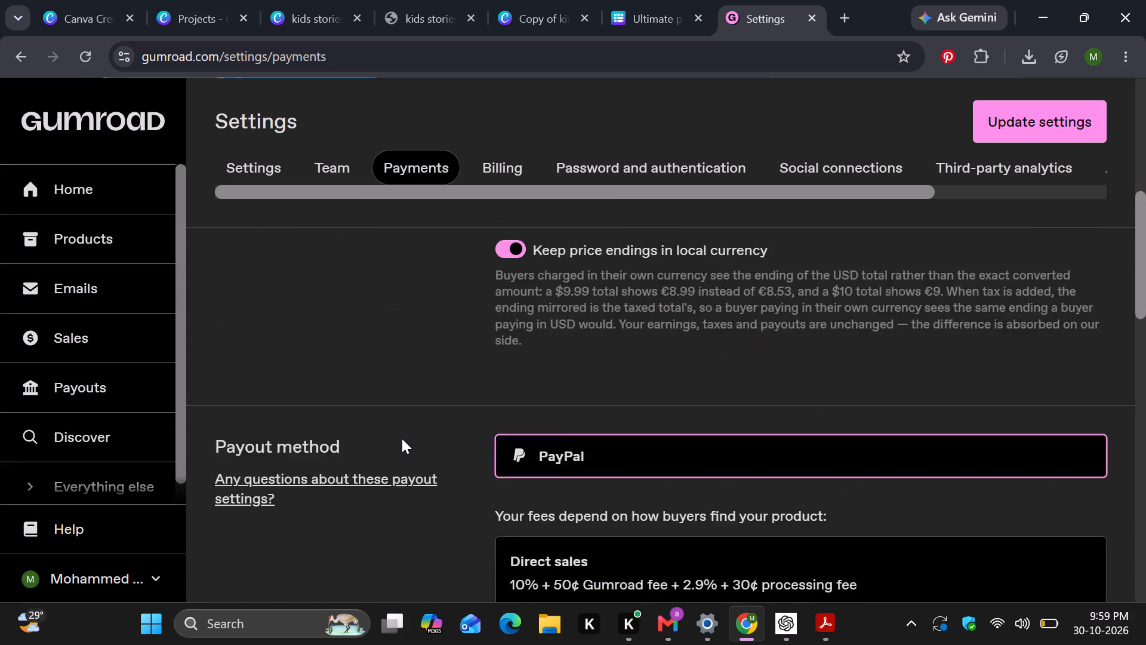
{"action": "key", "text": "Down"}
{"action": "key", "text": "Down"}
{"action": "key", "text": "Down"}
{"action": "key", "text": "Down"}
{"action": "key", "text": "Down"}
{"action": "key", "text": "Down"}
{"action": "key", "text": "Down"}
{"action": "key", "text": "Down"}
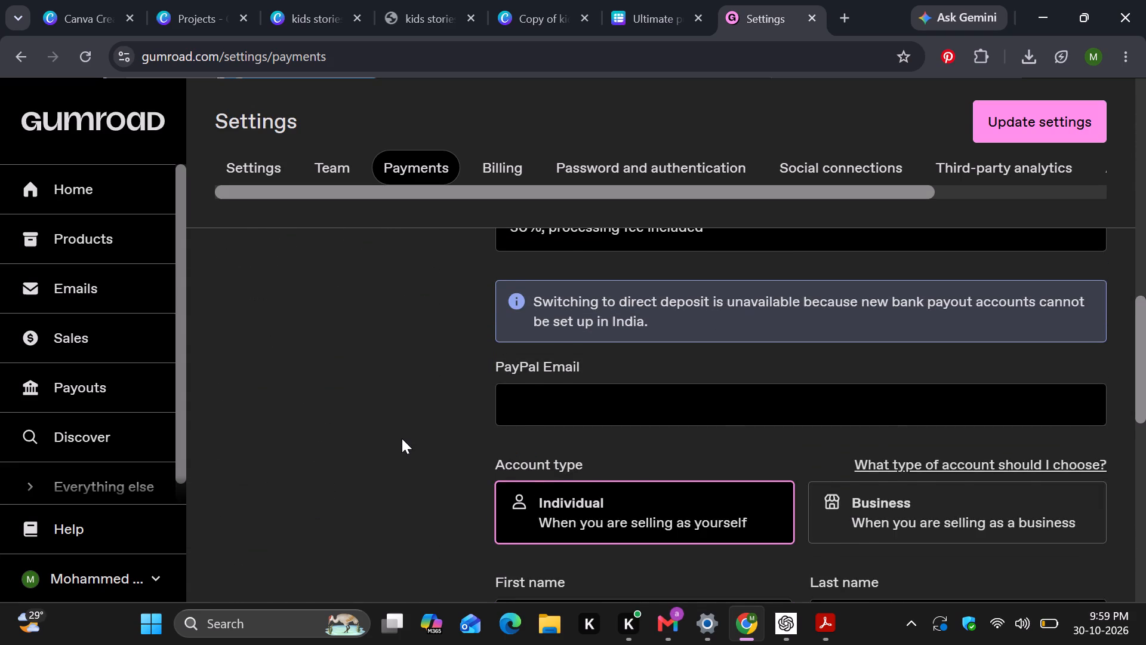
{"action": "key", "text": "Down"}
{"action": "key", "text": "Down"}
{"action": "key", "text": "Down"}
{"action": "key", "text": "Down"}
{"action": "key", "text": "Down"}
{"action": "key", "text": "Down"}
{"action": "key", "text": "Down"}
{"action": "key", "text": "Down"}
{"action": "key", "text": "Down"}
{"action": "key", "text": "Down"}
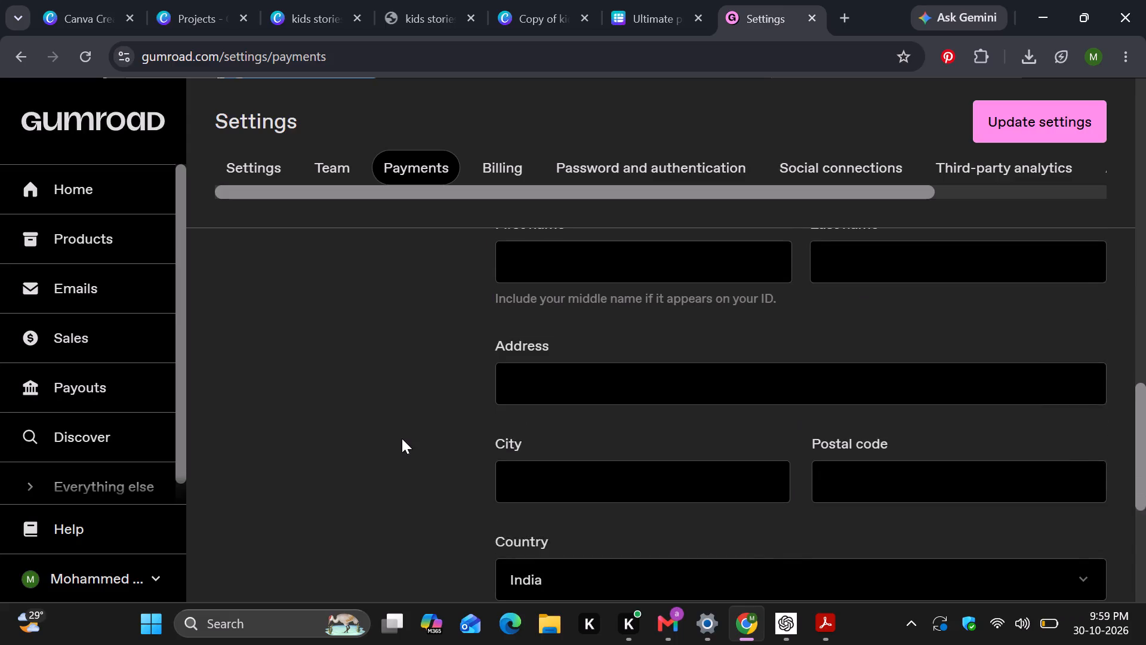
{"action": "key", "text": "Down"}
{"action": "key", "text": "Down"}
{"action": "key", "text": "Down"}
{"action": "key", "text": "Down"}
{"action": "key", "text": "Down"}
{"action": "key", "text": "Down"}
{"action": "key", "text": "Down"}
{"action": "key", "text": "Down"}
{"action": "key", "text": "Down"}
{"action": "key", "text": "Down"}
{"action": "key", "text": "Down"}
{"action": "key", "text": "Down"}
{"action": "key", "text": "Down"}
{"action": "key", "text": "Down"}
{"action": "key", "text": "Down"}
{"action": "key", "text": "Down"}
{"action": "key", "text": "Down"}
{"action": "key", "text": "Down"}
{"action": "key", "text": "Down"}
{"action": "key", "text": "Down"}
{"action": "key", "text": "Up"}
{"action": "key", "text": "Up"}
{"action": "key", "text": "Up"}
{"action": "key", "text": "Up"}
{"action": "key", "text": "Up"}
{"action": "key", "text": "Up"}
{"action": "key", "text": "Up"}
{"action": "key", "text": "Up"}
{"action": "key", "text": "Up"}
{"action": "key", "text": "Up"}
{"action": "key", "text": "Up"}
{"action": "key", "text": "Up"}
{"action": "key", "text": "Up"}
{"action": "key", "text": "Up"}
{"action": "key", "text": "Up"}
{"action": "key", "text": "Up"}
{"action": "key", "text": "Up"}
{"action": "key", "text": "Up"}
{"action": "key", "text": "Up"}
{"action": "key", "text": "Up"}
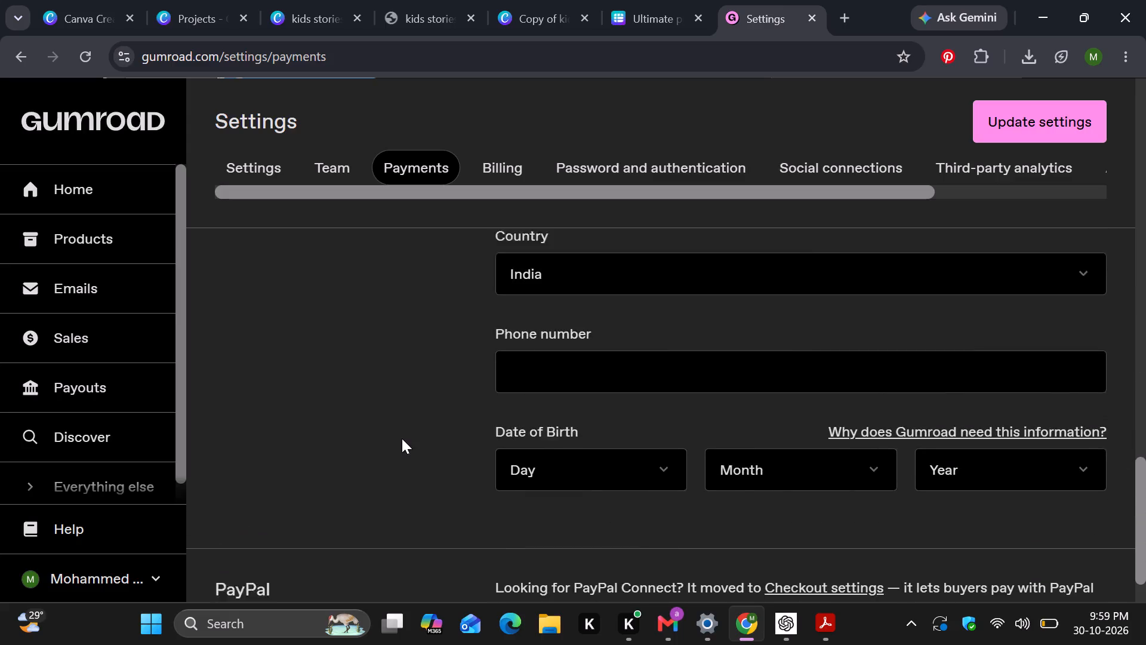
{"action": "key", "text": "Up"}
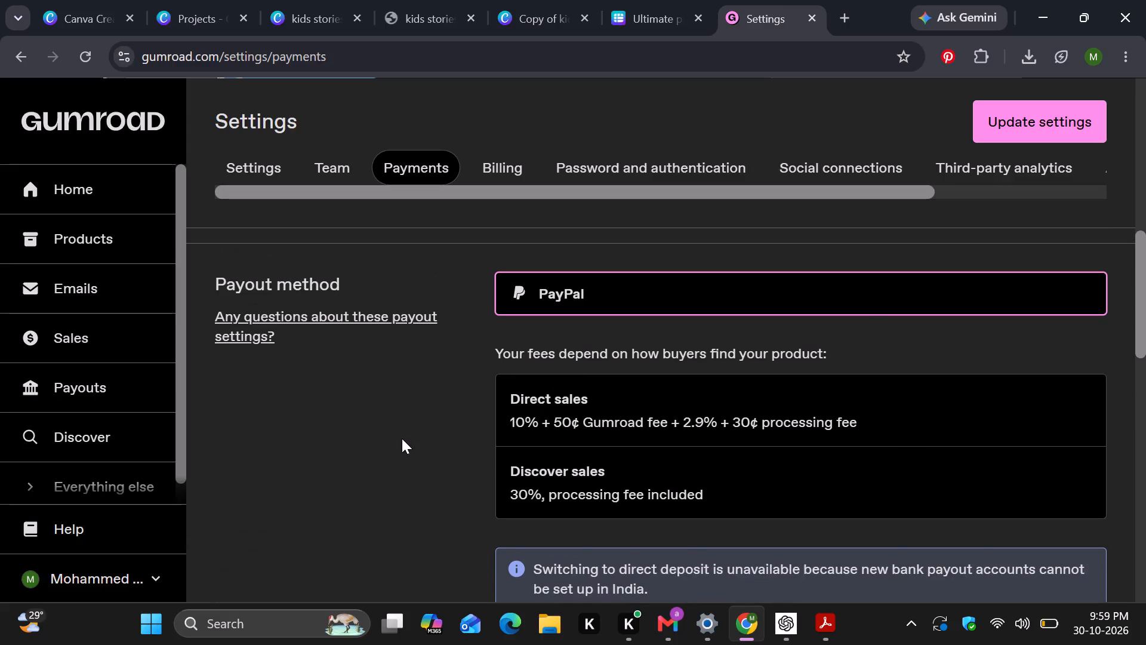
Fill in the PayPal email, name, address and phone number for PayPal payouts from the saved autofill profile.
{"action": "key", "text": "Down"}
{"action": "key", "text": "Down"}
{"action": "key", "text": "Down"}
{"action": "key", "text": "Down"}
{"action": "key", "text": "Down"}
{"action": "key", "text": "Down"}
{"action": "key", "text": "Down"}
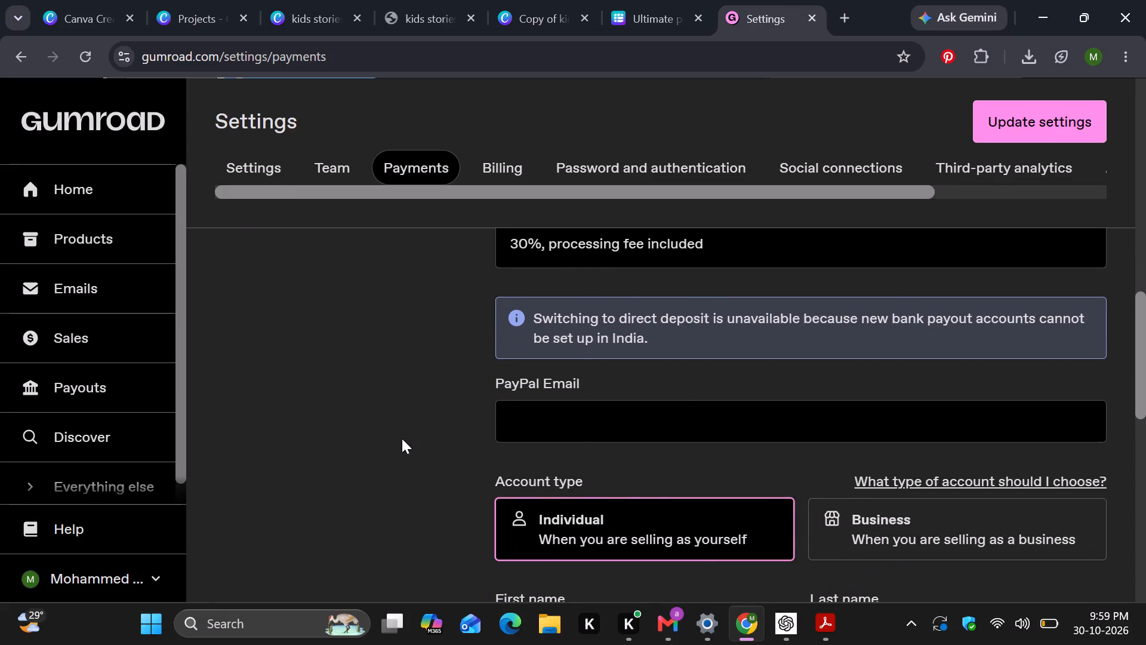
{"action": "left_click", "coordinate": [594, 429]}
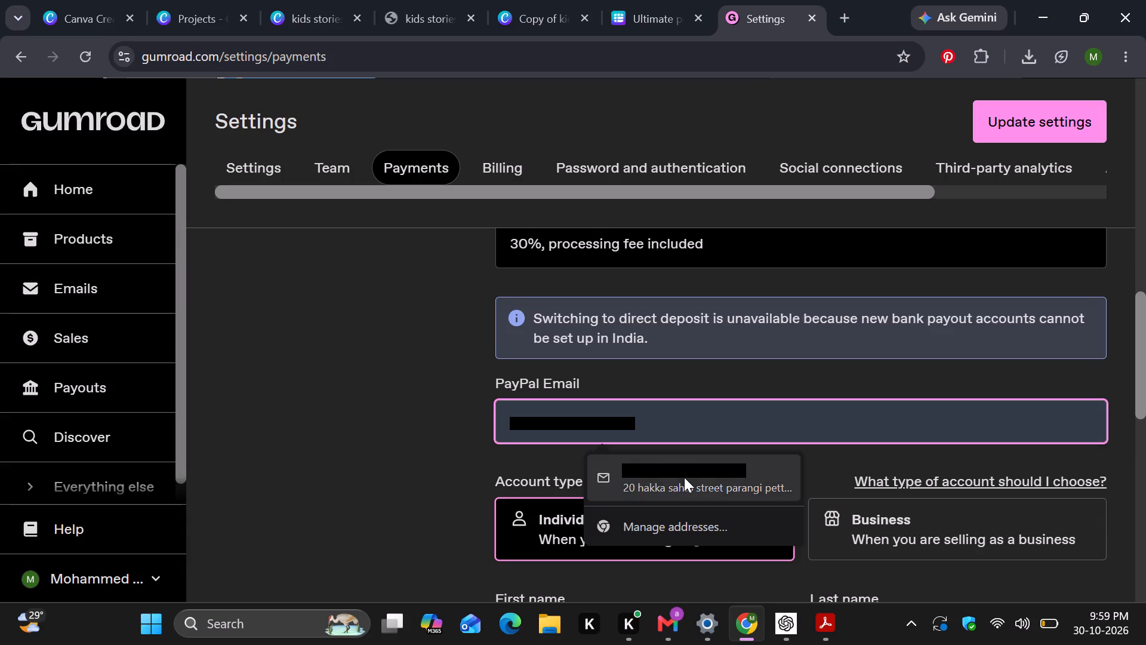
{"action": "left_click", "coordinate": [684, 477]}
{"action": "left_click", "coordinate": [361, 458]}
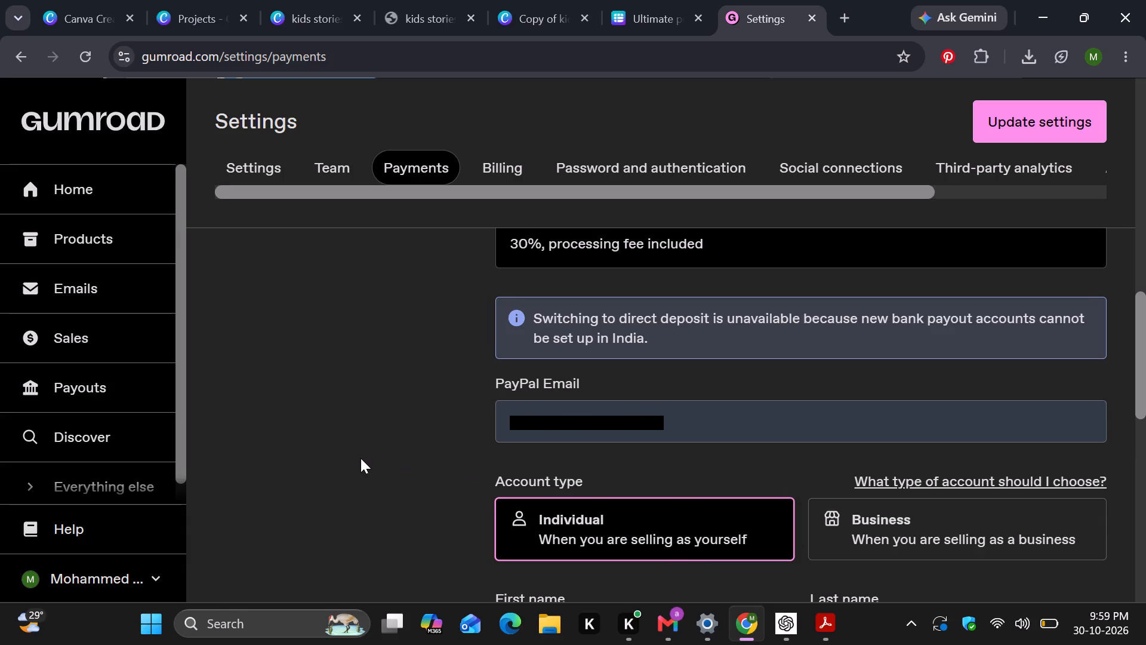
Set the account holder's day, month and year of birth in the payout account details.
{"action": "key", "text": "Down"}
{"action": "key", "text": "Down"}
{"action": "key", "text": "Down"}
{"action": "key", "text": "Down"}
{"action": "key", "text": "Down"}
{"action": "key", "text": "Down"}
{"action": "key", "text": "Down"}
{"action": "key", "text": "Down"}
{"action": "key", "text": "Down"}
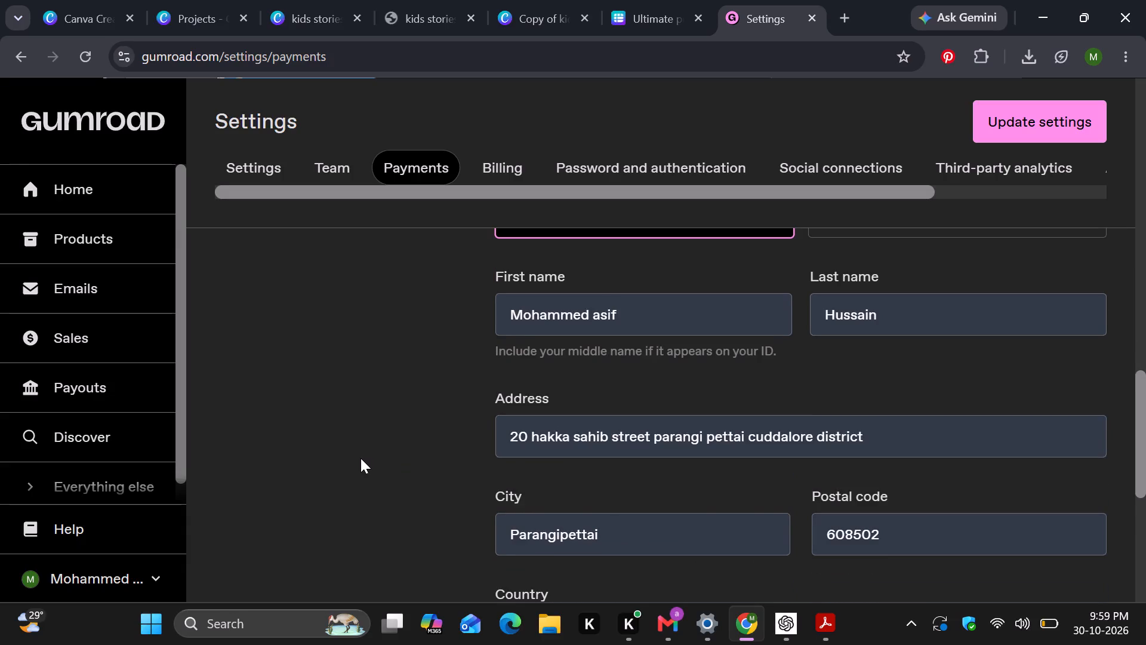
{"action": "key", "text": "Down"}
{"action": "key", "text": "Down"}
{"action": "key", "text": "Down"}
{"action": "key", "text": "Down"}
{"action": "key", "text": "Down"}
{"action": "key", "text": "Down"}
{"action": "key", "text": "Down"}
{"action": "key", "text": "Down"}
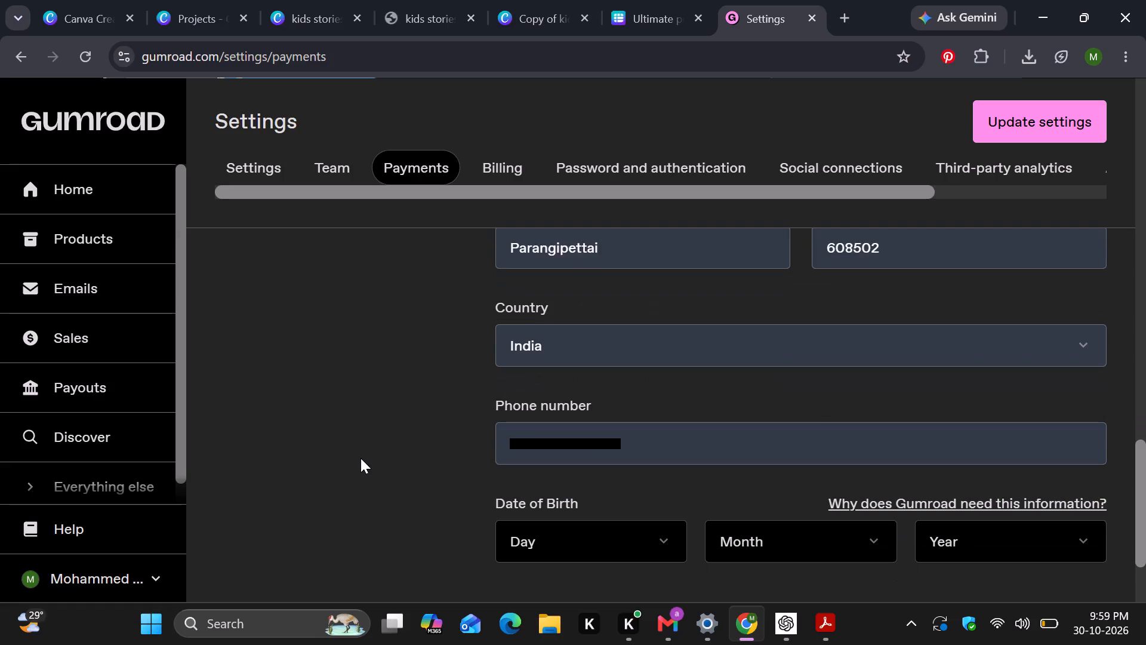
{"action": "key", "text": "Down"}
{"action": "key", "text": "Down"}
{"action": "key", "text": "Down"}
{"action": "key", "text": "Down"}
{"action": "key", "text": "Down"}
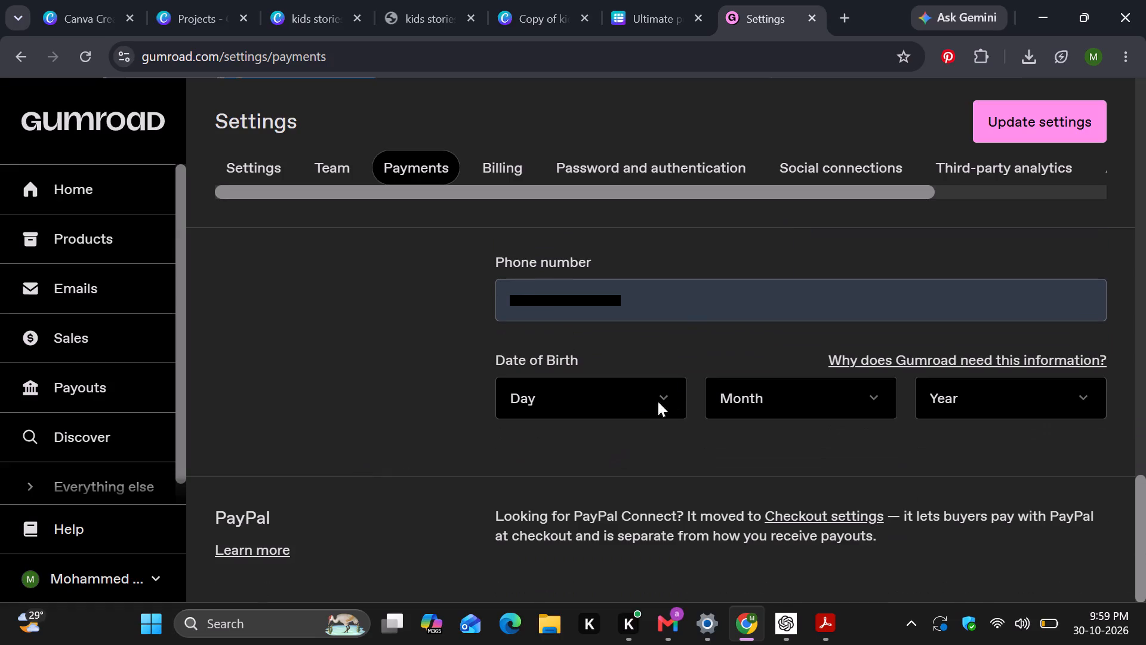
{"action": "left_click", "coordinate": [645, 408]}
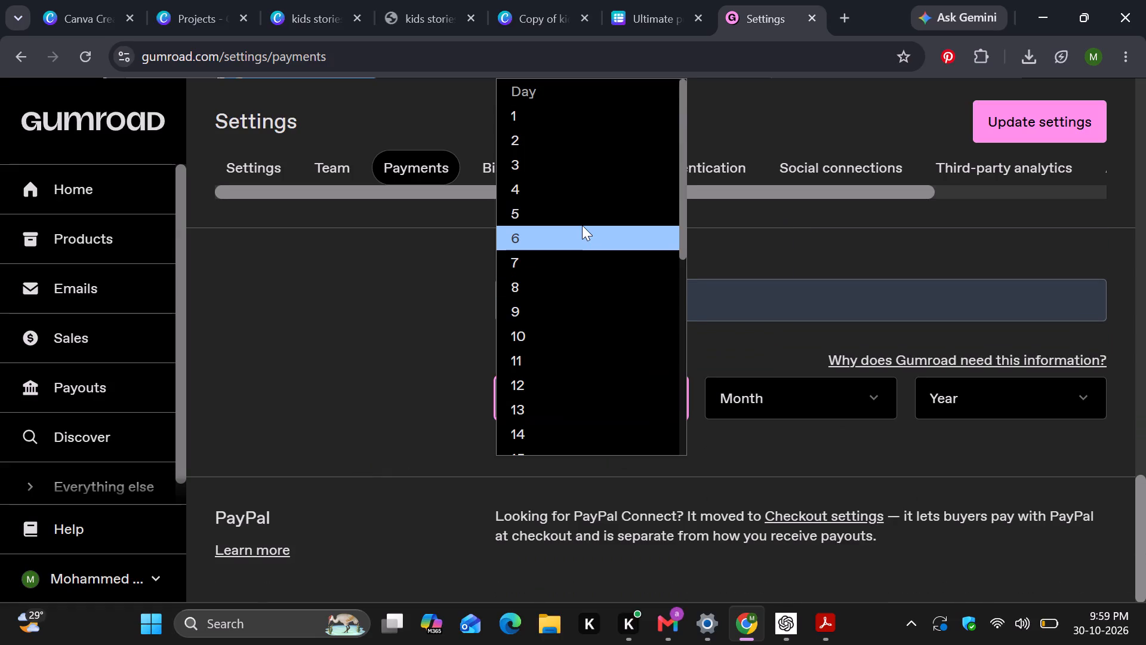
{"action": "left_click", "coordinate": [582, 216]}
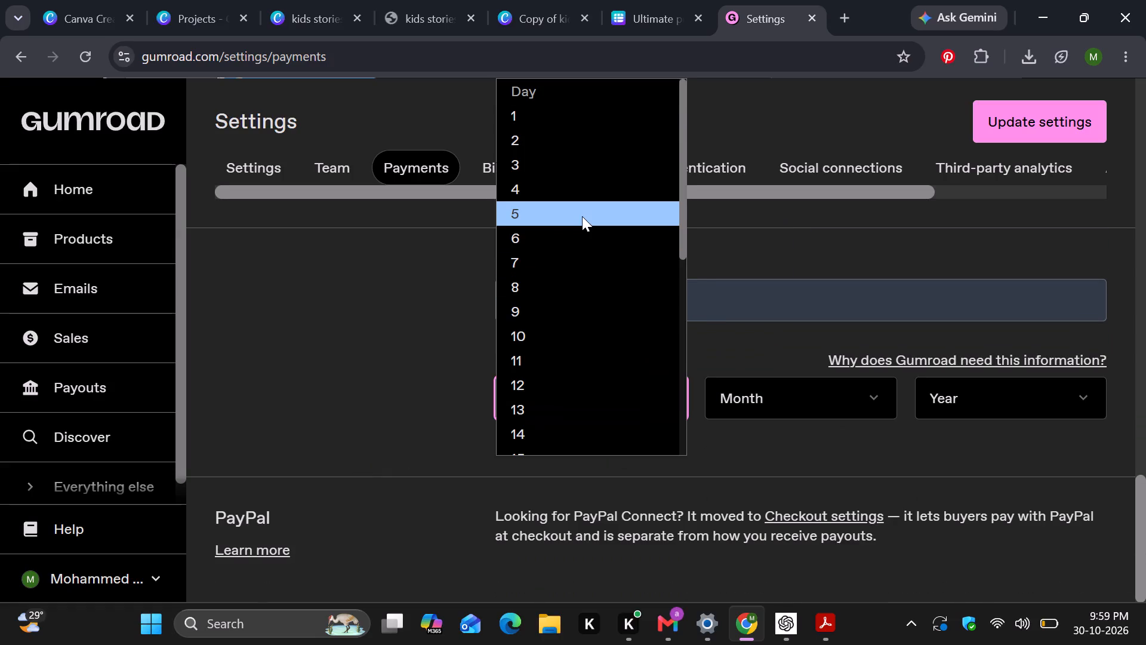
{"action": "left_click", "coordinate": [787, 408]}
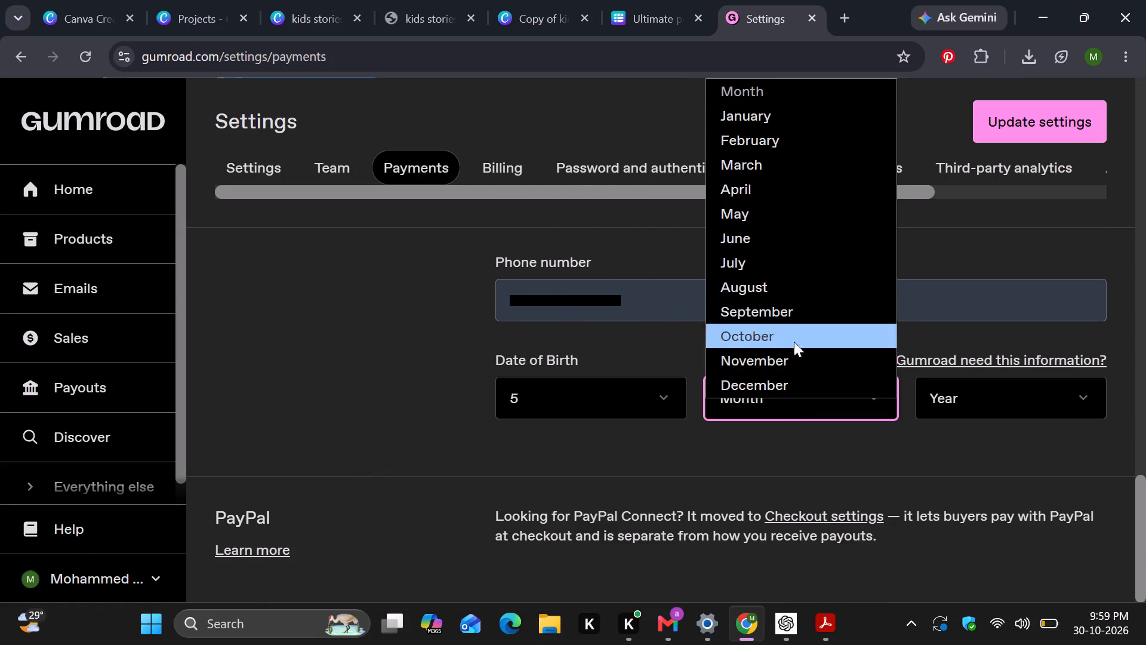
{"action": "left_click", "coordinate": [794, 349]}
{"action": "left_click", "coordinate": [974, 408]}
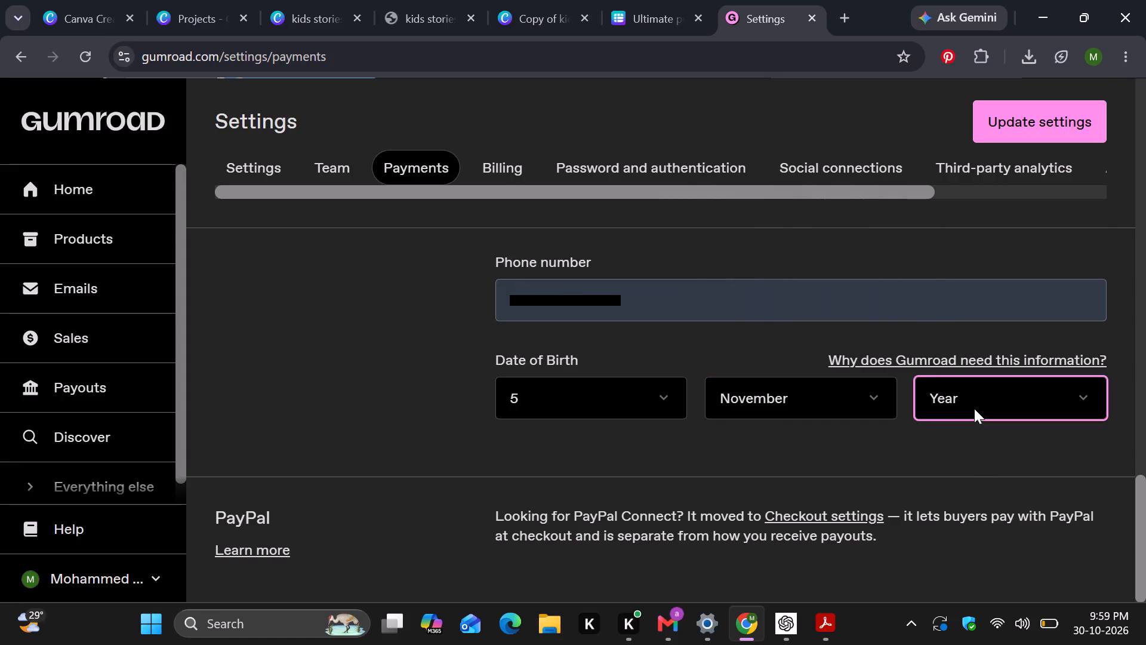
{"action": "key", "text": "Down"}
{"action": "key", "text": "Down"}
{"action": "key", "text": "Down"}
{"action": "key", "text": "Down"}
{"action": "key", "text": "Down"}
{"action": "key", "text": "Down"}
{"action": "key", "text": "Down"}
{"action": "key", "text": "Down"}
{"action": "key", "text": "Down"}
{"action": "key", "text": "Down"}
{"action": "key", "text": "Down"}
{"action": "key", "text": "Down"}
{"action": "key", "text": "Down"}
{"action": "key", "text": "Down"}
{"action": "key", "text": "Down"}
{"action": "key", "text": "Down"}
{"action": "key", "text": "Down"}
{"action": "key", "text": "Down"}
{"action": "key", "text": "Down"}
{"action": "key", "text": "Down"}
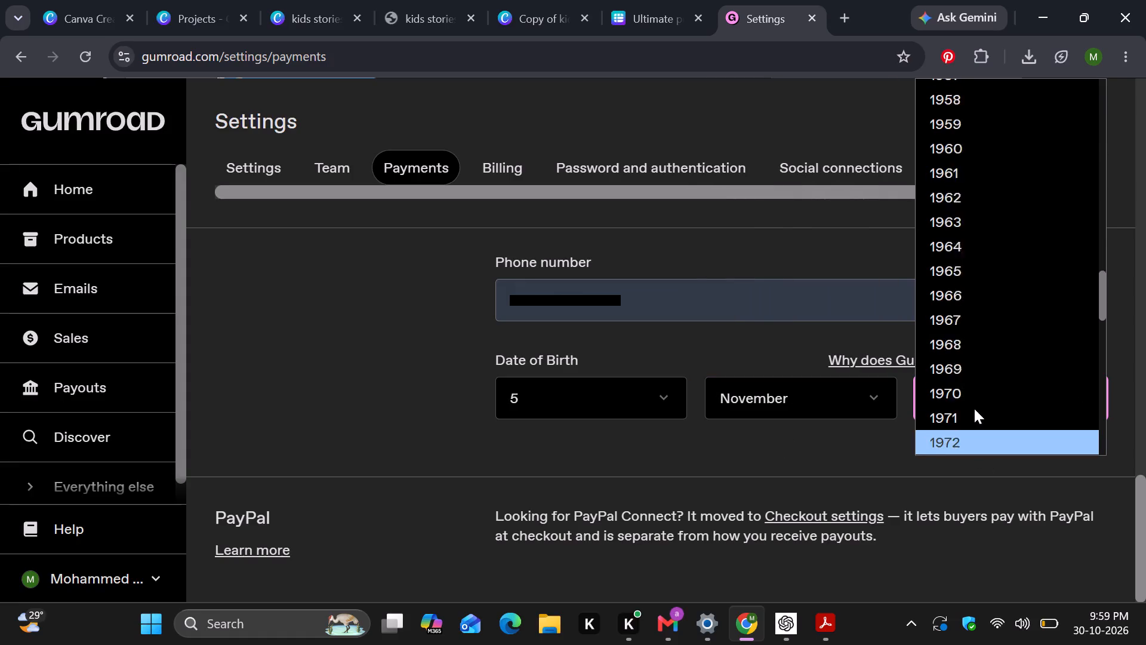
{"action": "key", "text": "Down"}
{"action": "key", "text": "Down"}
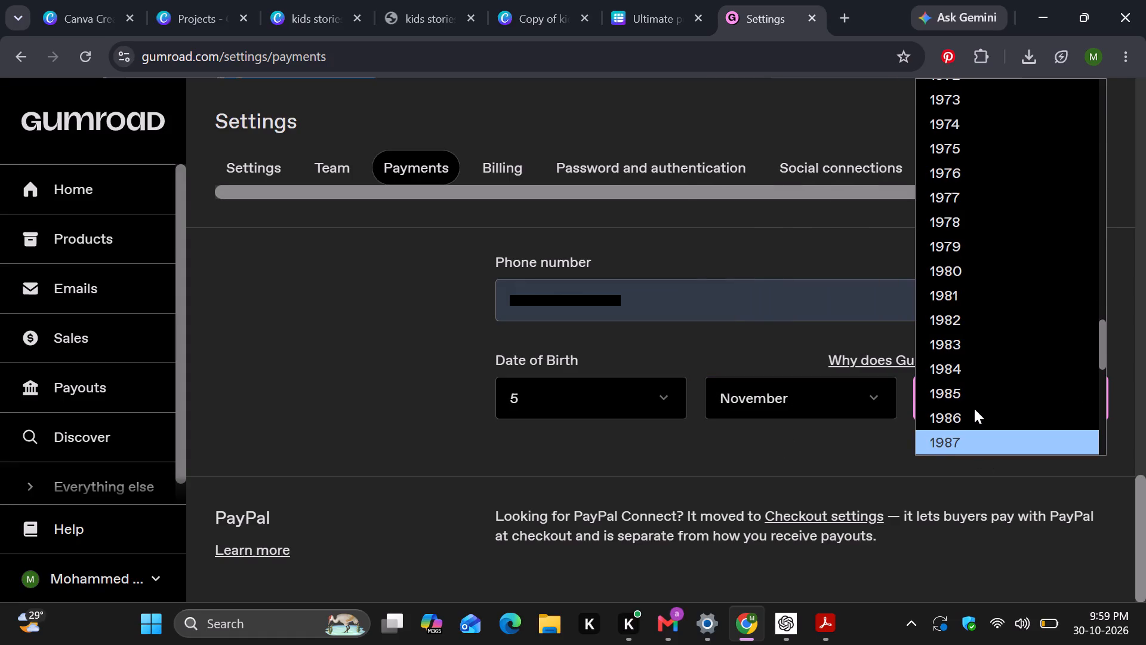
{"action": "left_click", "coordinate": [971, 432]}
{"action": "left_click", "coordinate": [828, 459]}
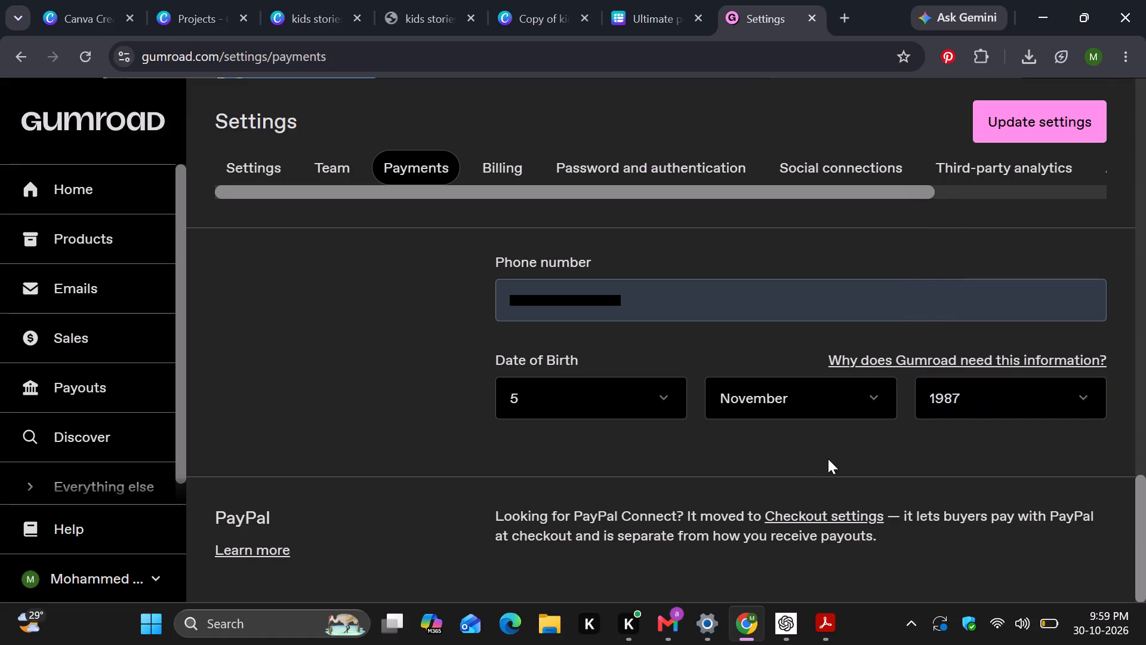
Save the completed PayPal payout details by updating the payment settings.
{"action": "key", "text": "Up"}
{"action": "key", "text": "Up"}
{"action": "key", "text": "Up"}
{"action": "key", "text": "Up"}
{"action": "key", "text": "Up"}
{"action": "key", "text": "Up"}
{"action": "key", "text": "Up"}
{"action": "key", "text": "Up"}
{"action": "key", "text": "Up"}
{"action": "key", "text": "Up"}
{"action": "key", "text": "Up"}
{"action": "key", "text": "Up"}
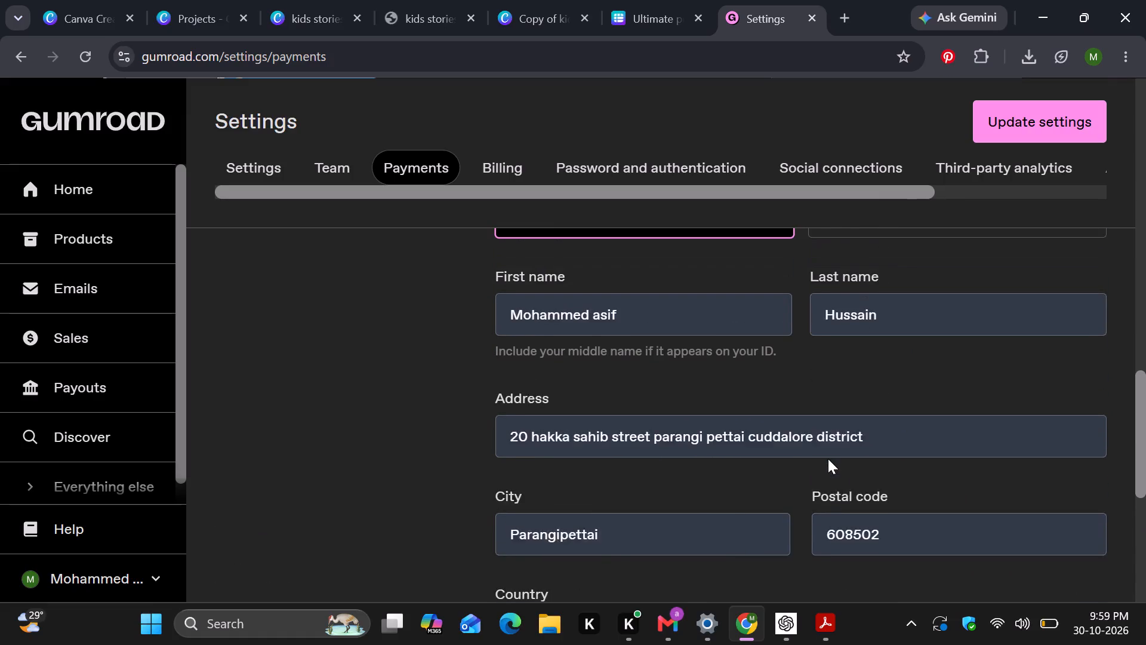
{"action": "key", "text": "Up"}
{"action": "key", "text": "Up"}
{"action": "key", "text": "Up"}
{"action": "key", "text": "Up"}
{"action": "key", "text": "Up"}
{"action": "key", "text": "Up"}
{"action": "key", "text": "Up"}
{"action": "key", "text": "Up"}
{"action": "key", "text": "Up"}
{"action": "key", "text": "Up"}
{"action": "key", "text": "Up"}
{"action": "key", "text": "Up"}
{"action": "key", "text": "Up"}
{"action": "key", "text": "Up"}
{"action": "key", "text": "Up"}
{"action": "key", "text": "Up"}
{"action": "key", "text": "Up"}
{"action": "key", "text": "Up"}
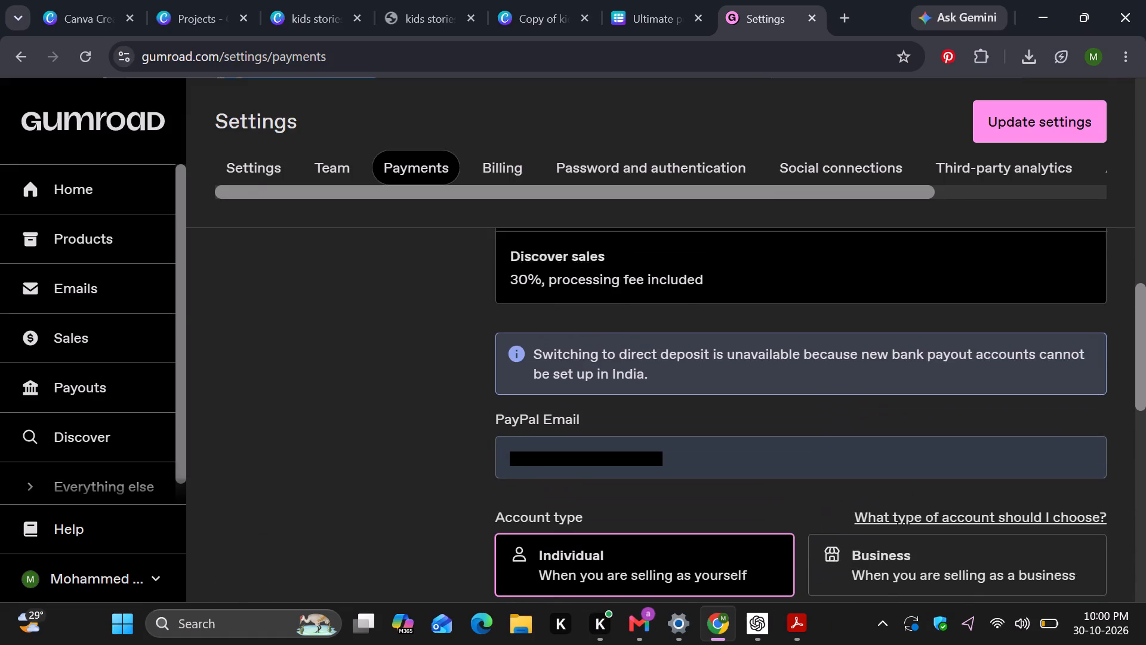
{"action": "key", "text": "Down"}
{"action": "key", "text": "Down"}
{"action": "key", "text": "Down"}
{"action": "key", "text": "Down"}
{"action": "key", "text": "Down"}
{"action": "key", "text": "Down"}
{"action": "key", "text": "Up"}
{"action": "key", "text": "Up"}
{"action": "key", "text": "Up"}
{"action": "key", "text": "Up"}
{"action": "key", "text": "Up"}
{"action": "key", "text": "Up"}
{"action": "key", "text": "Up"}
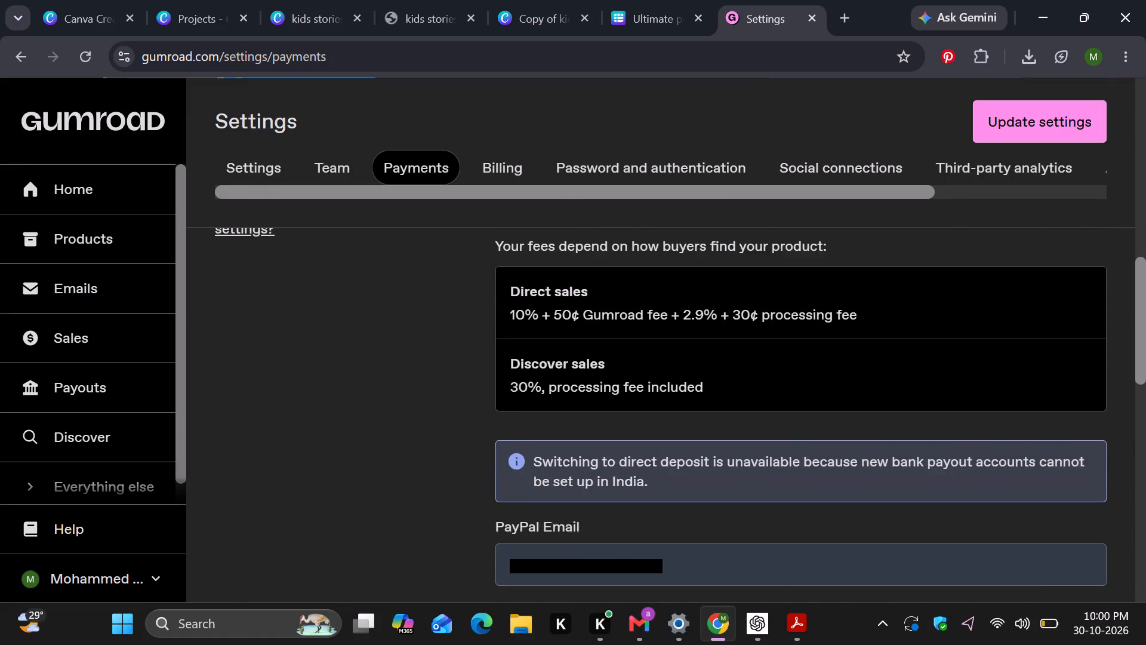
{"action": "key", "text": "Up"}
{"action": "key", "text": "Up"}
{"action": "key", "text": "Up"}
{"action": "key", "text": "Up"}
{"action": "key", "text": "Up"}
{"action": "key", "text": "Up"}
{"action": "key", "text": "Up"}
{"action": "key", "text": "Up"}
{"action": "key", "text": "Up"}
{"action": "key", "text": "Up"}
{"action": "key", "text": "Up"}
{"action": "key", "text": "Up"}
{"action": "key", "text": "Up"}
{"action": "key", "text": "Up"}
{"action": "key", "text": "Up"}
{"action": "key", "text": "Up"}
{"action": "key", "text": "Up"}
{"action": "key", "text": "Up"}
{"action": "key", "text": "Up"}
{"action": "key", "text": "Up"}
{"action": "key", "text": "Up"}
{"action": "key", "text": "Up"}
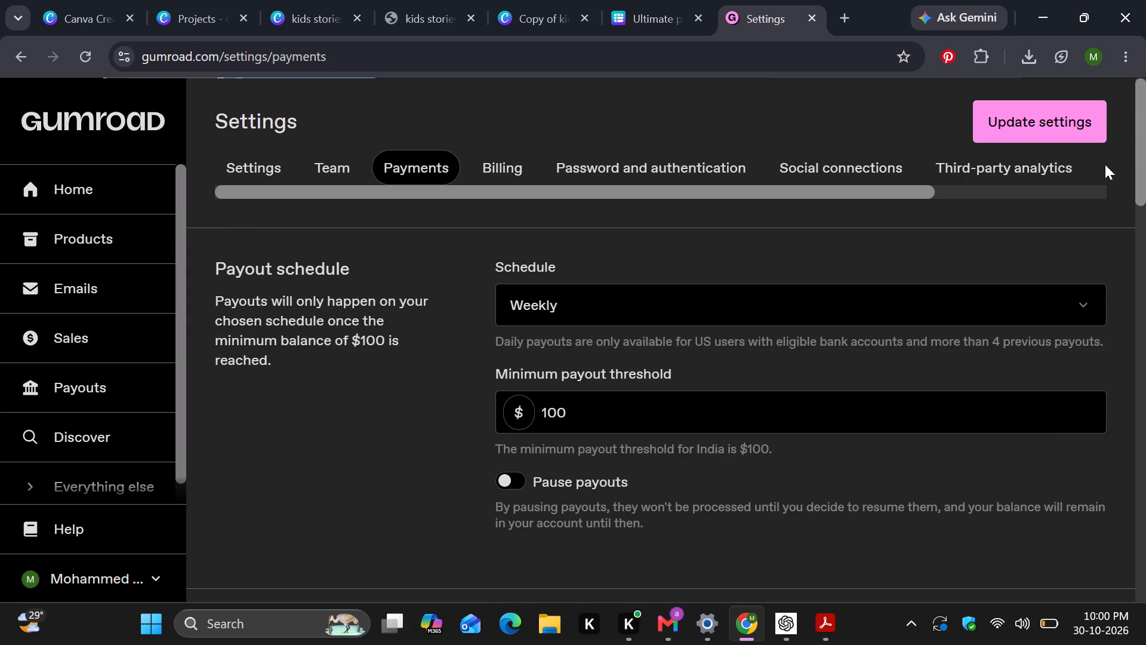
{"action": "left_click", "coordinate": [1024, 125]}
Open the unpublished kids stories product for editing, save its details and publish it.
{"action": "left_click", "coordinate": [110, 241]}
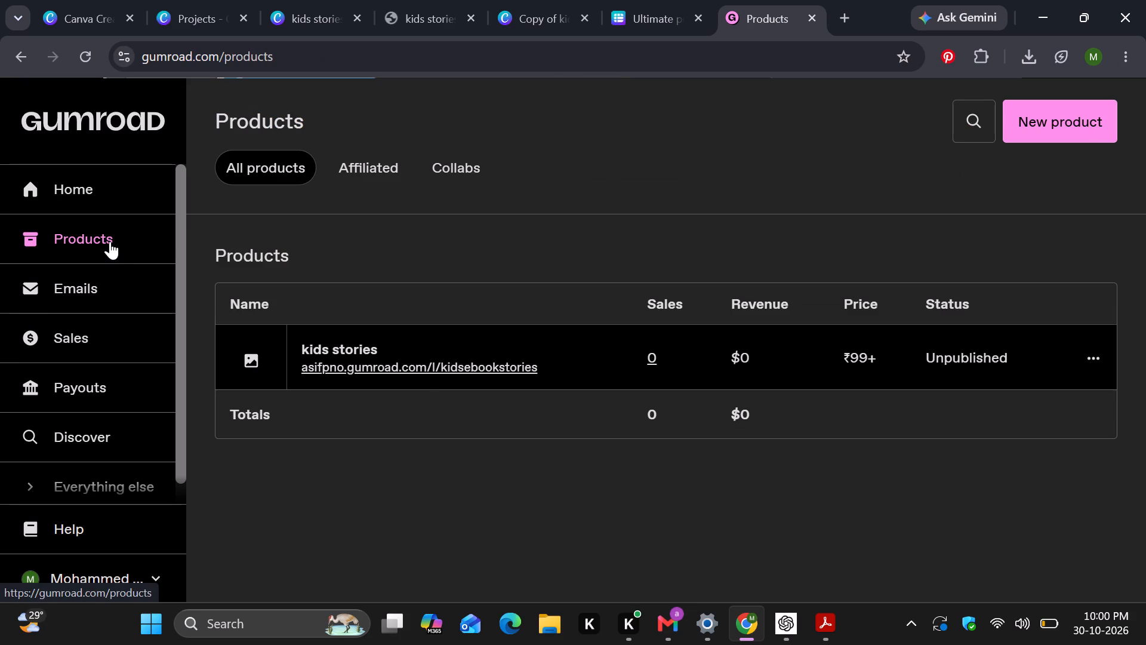
{"action": "left_click", "coordinate": [425, 365]}
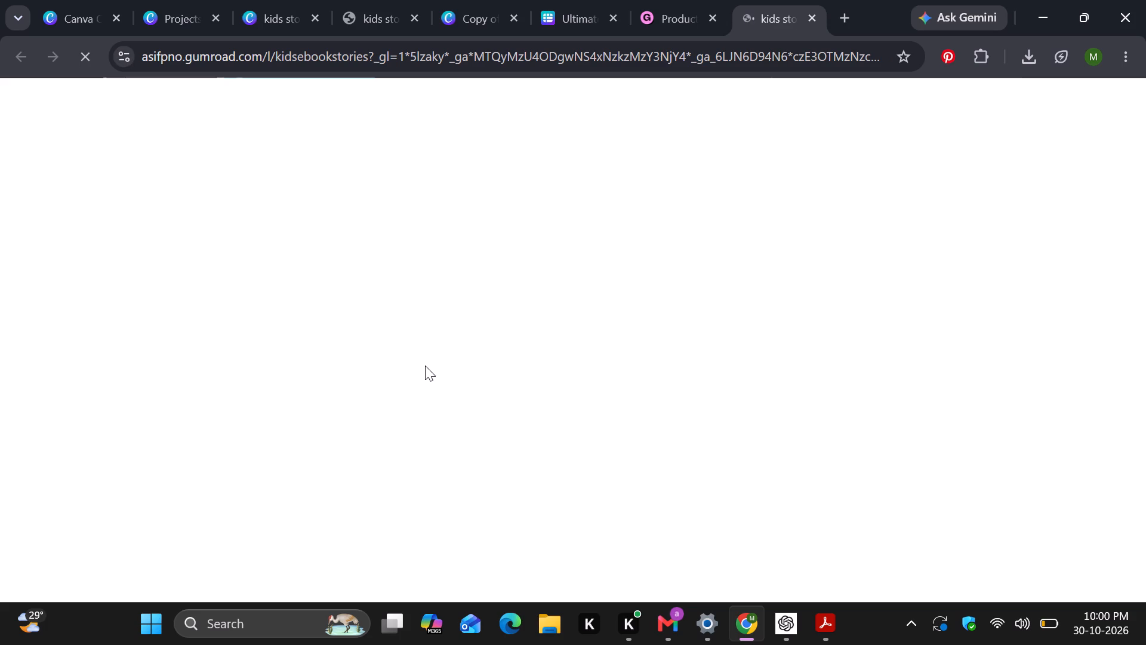
{"action": "left_click", "coordinate": [668, 12]}
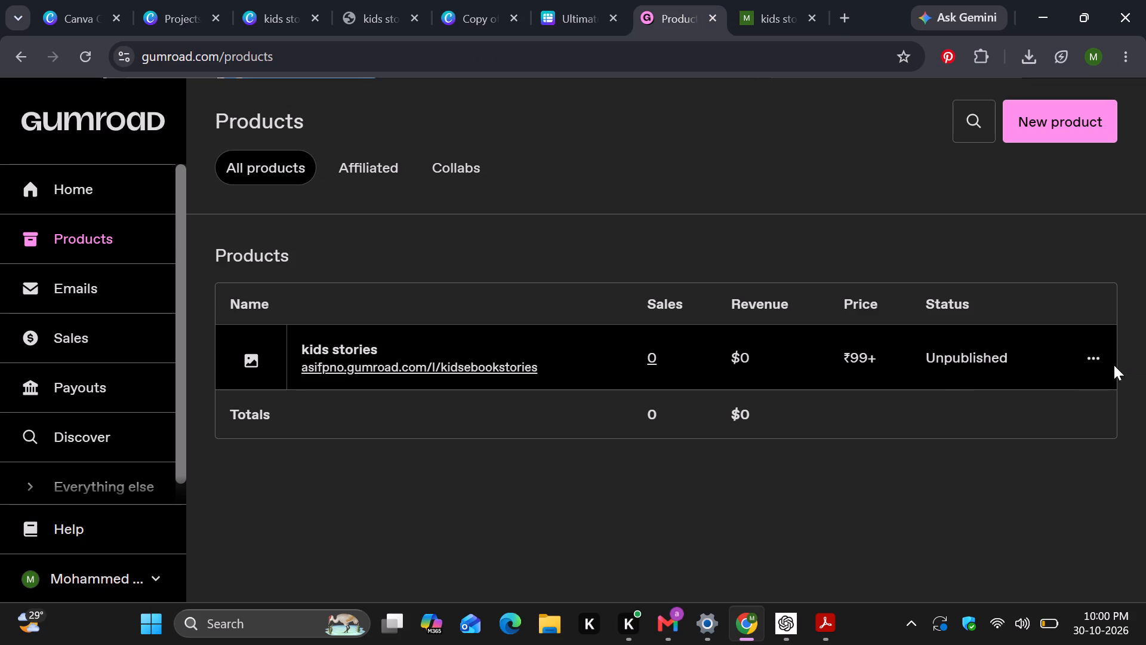
{"action": "left_click", "coordinate": [1093, 357]}
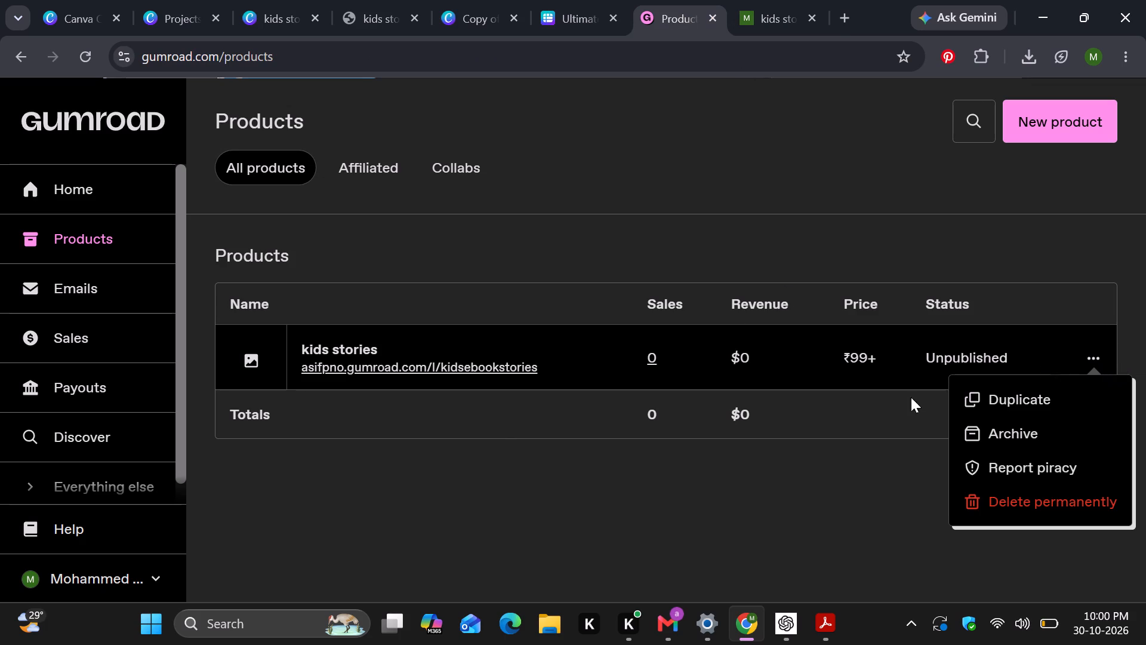
{"action": "left_click", "coordinate": [244, 357]}
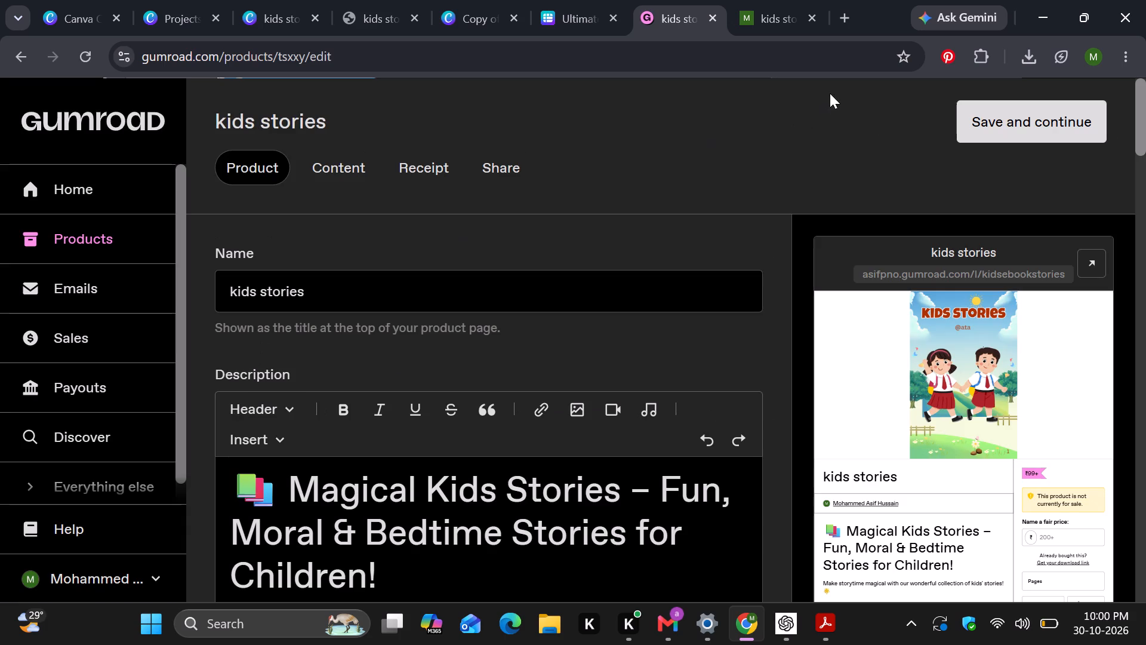
{"action": "left_click", "coordinate": [1015, 131]}
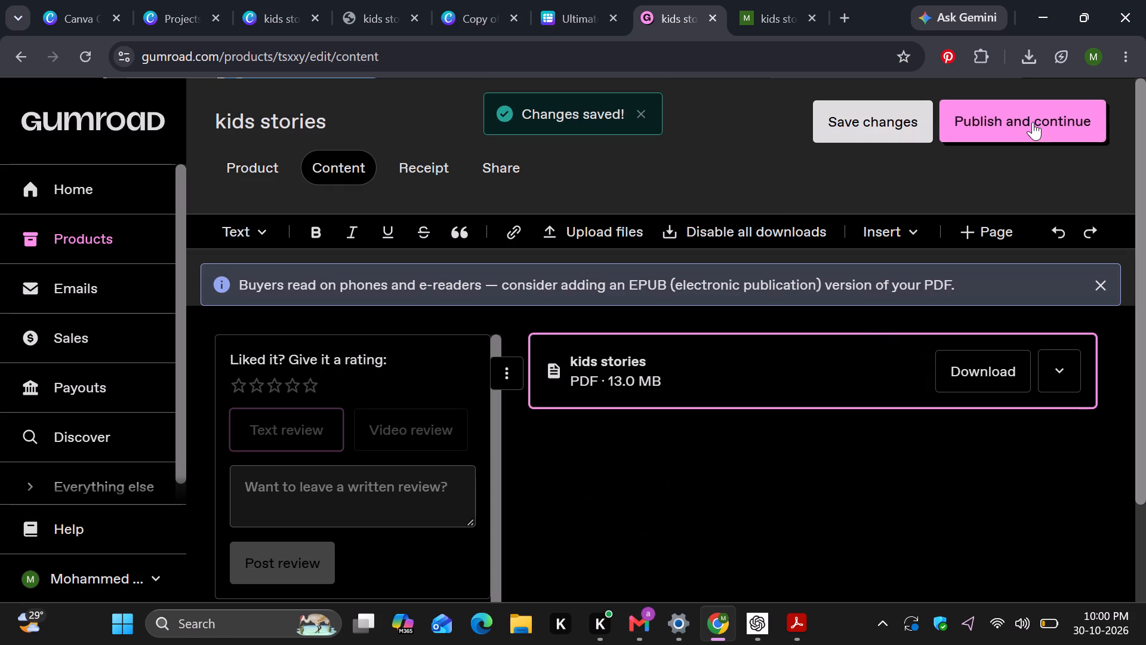
{"action": "left_click", "coordinate": [1021, 130]}
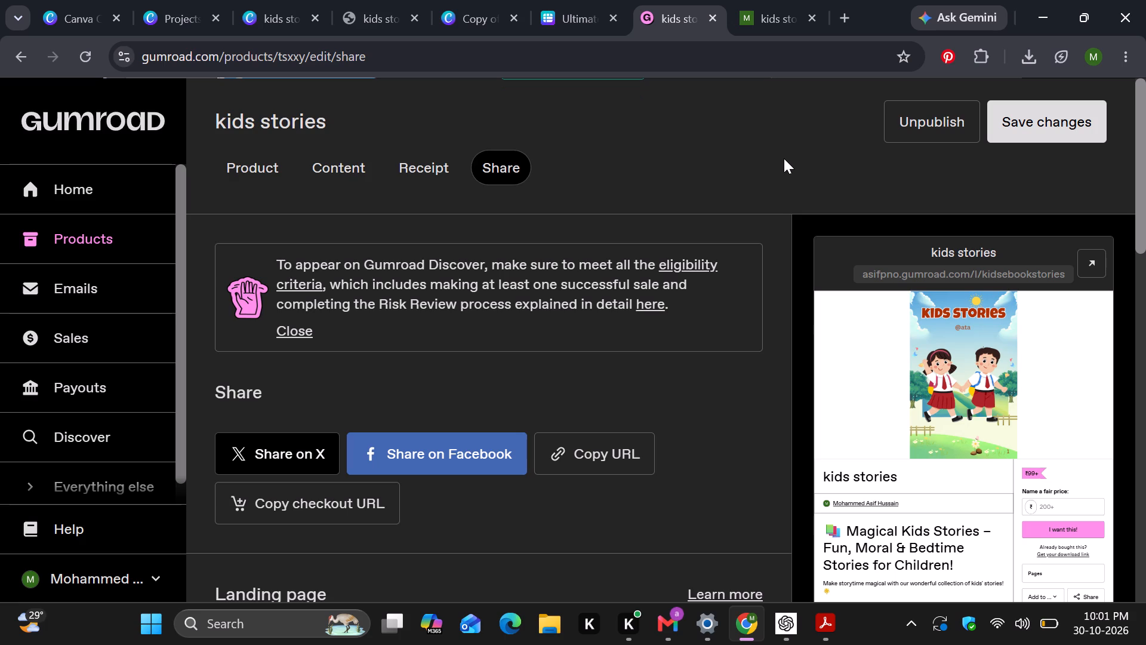
Set the button text on the product's receipt to "download your receipt".
{"action": "left_click", "coordinate": [411, 161]}
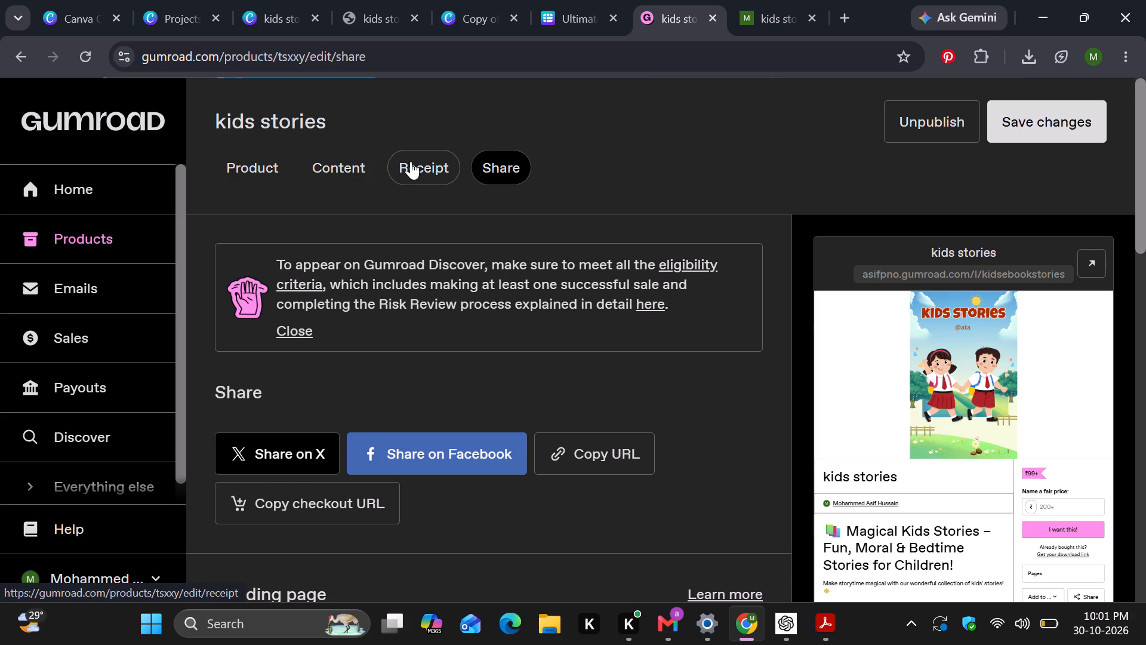
{"action": "left_click", "coordinate": [302, 285]}
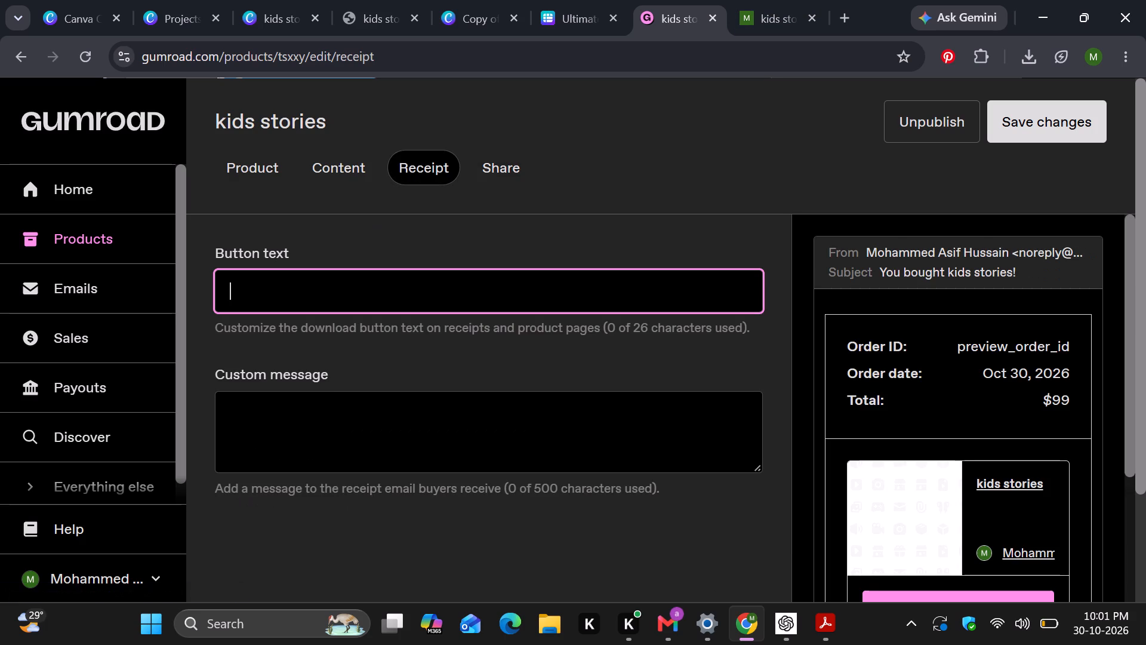
{"action": "key", "text": "d"}
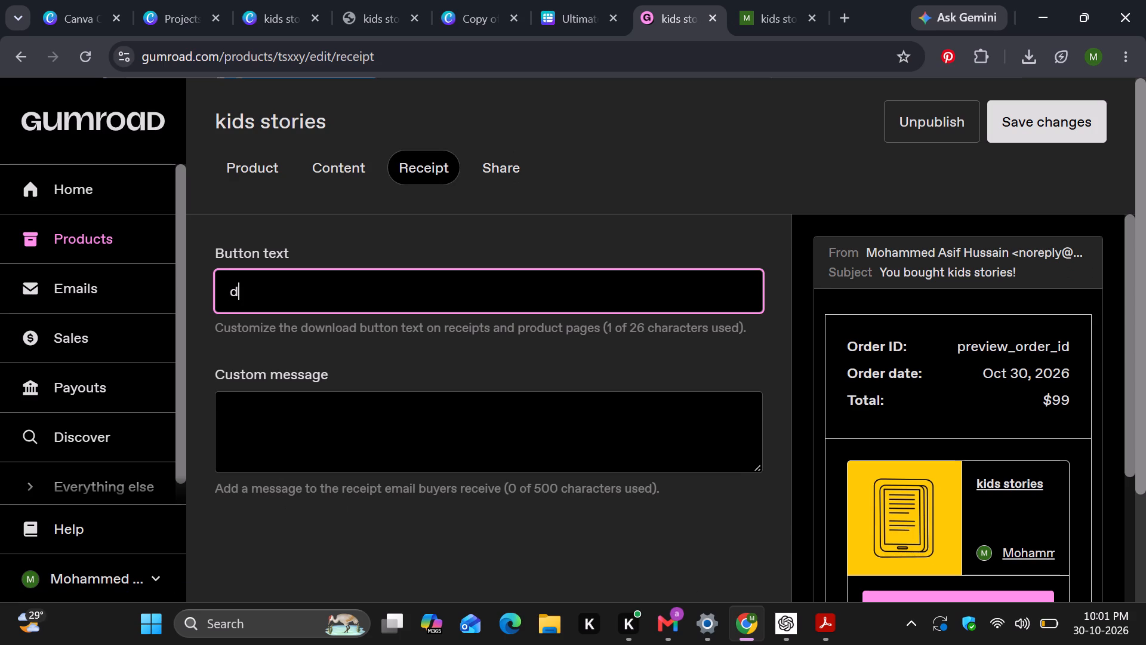
{"action": "type", "text": "ownload"}
{"action": "key", "text": "space"}
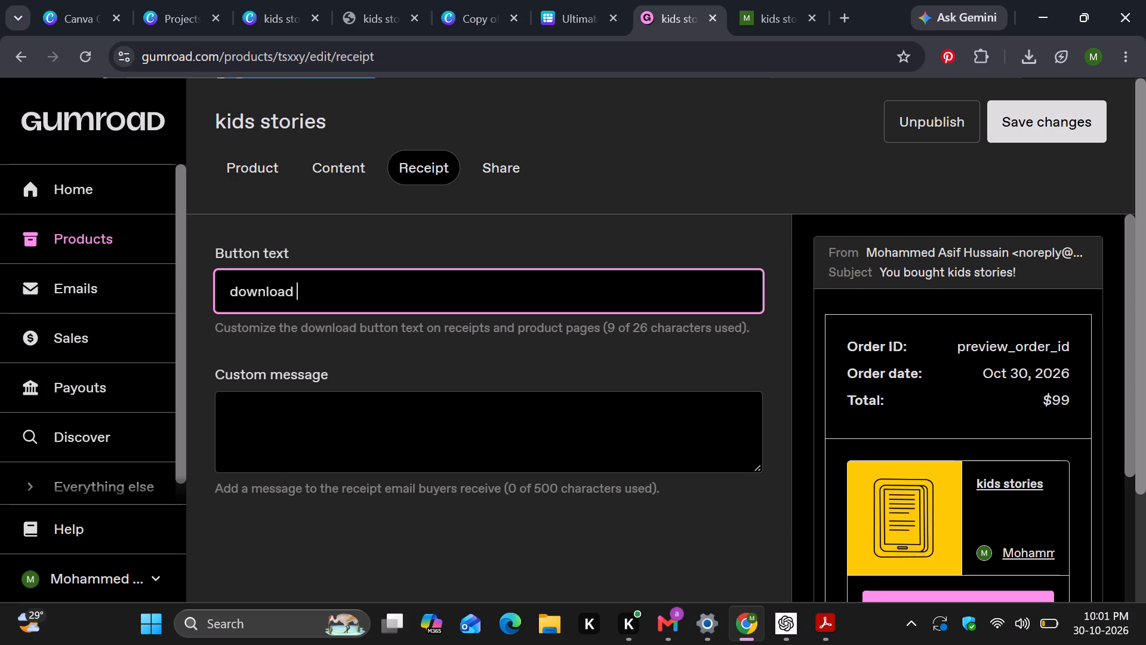
{"action": "type", "text": "your rec"}
{"action": "key", "text": "e"}
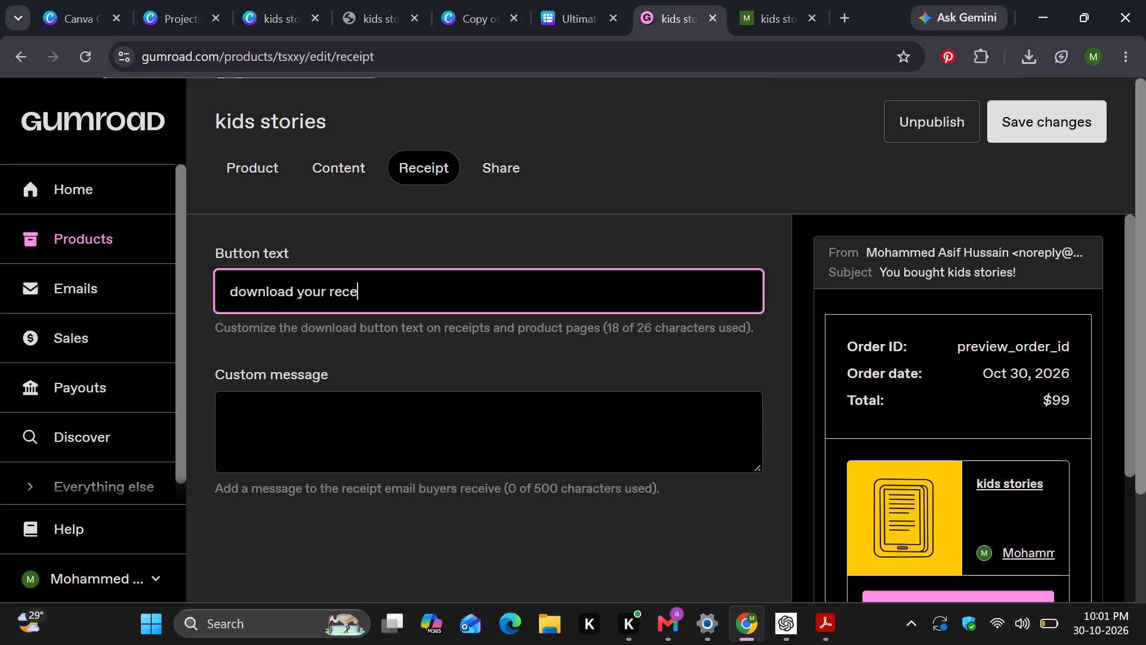
{"action": "key", "text": "i"}
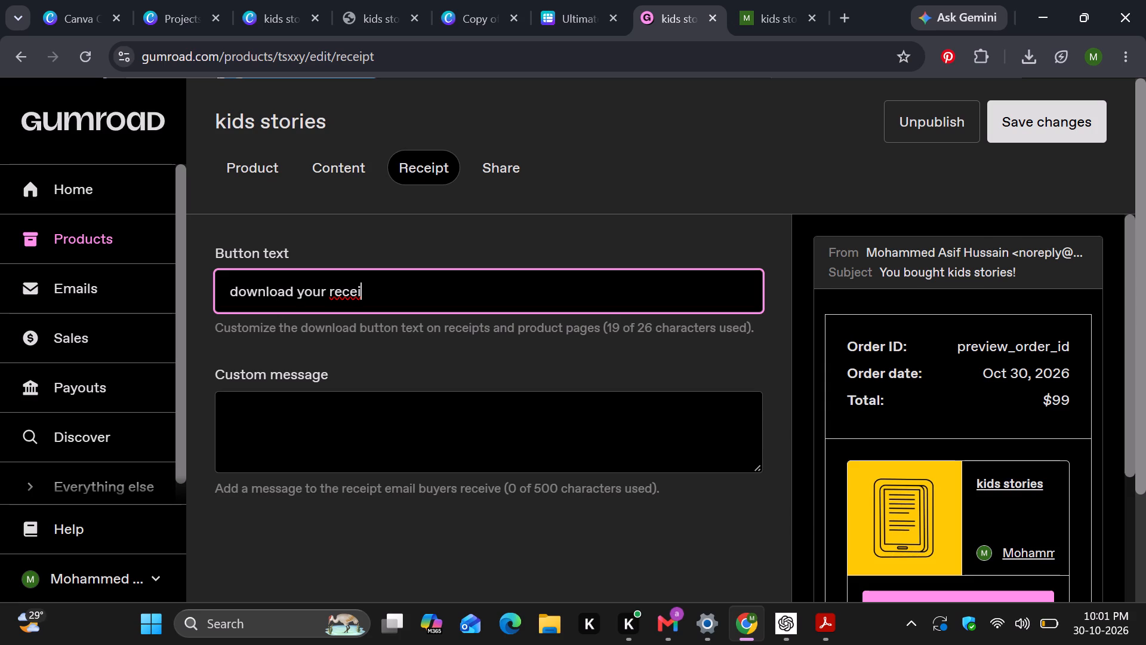
{"action": "type", "text": "pt"}
Add the custom receipt message "Thank you purchasing!" with "keep shopping" on a second line, and save the changes.
{"action": "left_click", "coordinate": [354, 425]}
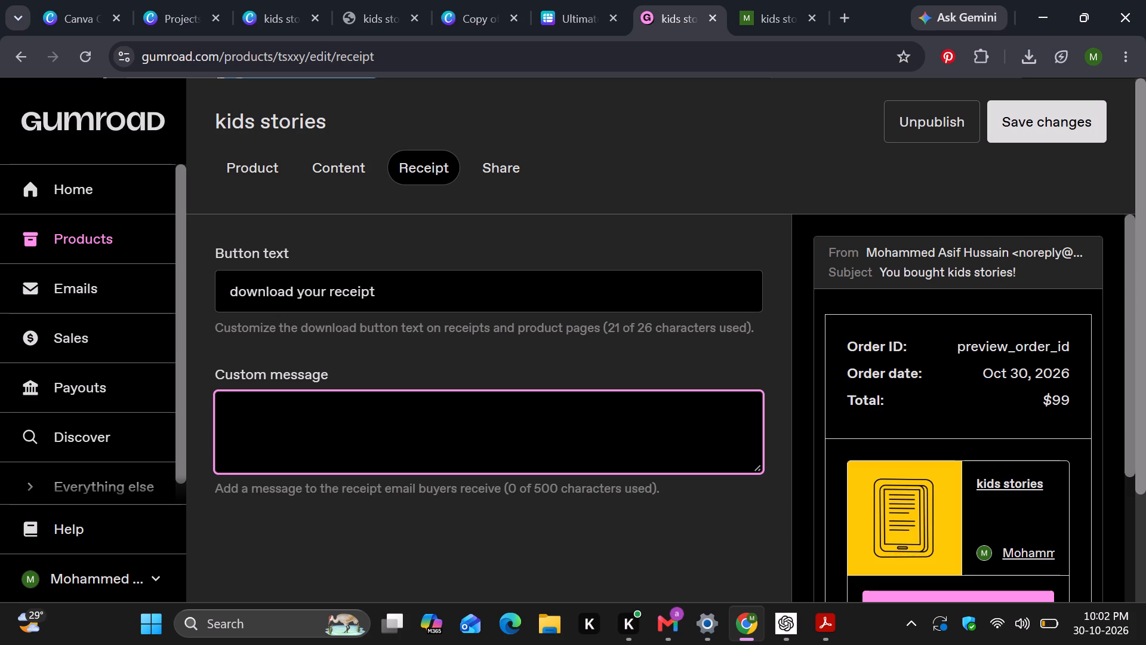
{"action": "left_click", "coordinate": [354, 425]}
{"action": "type", "text": "thank y"}
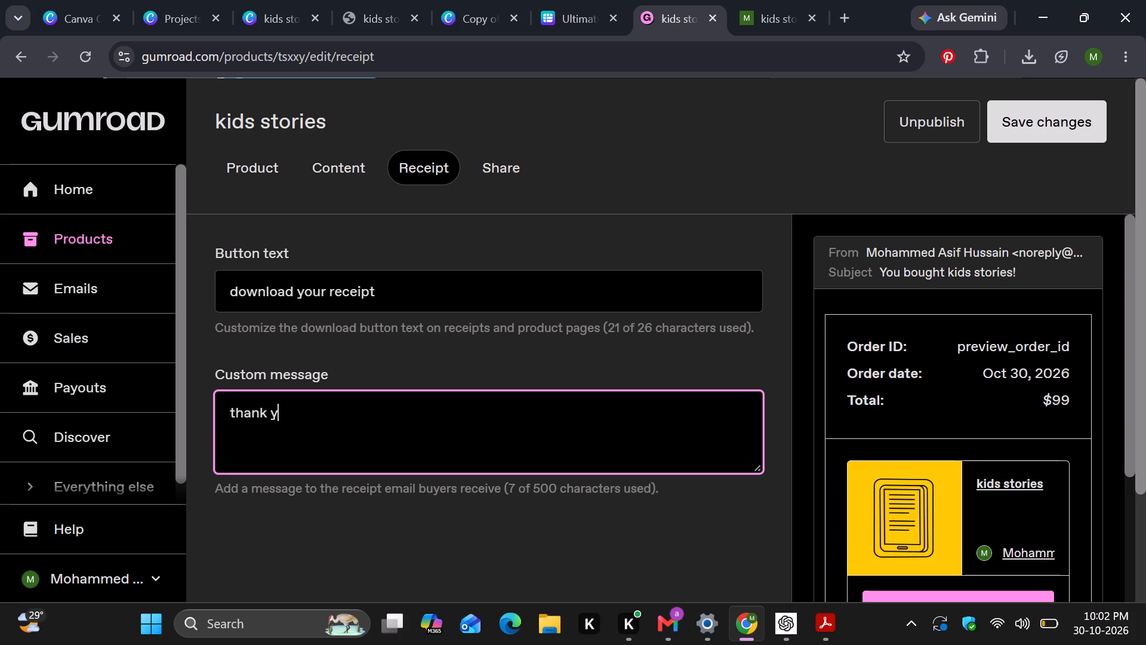
{"action": "type", "text": "ou pu"}
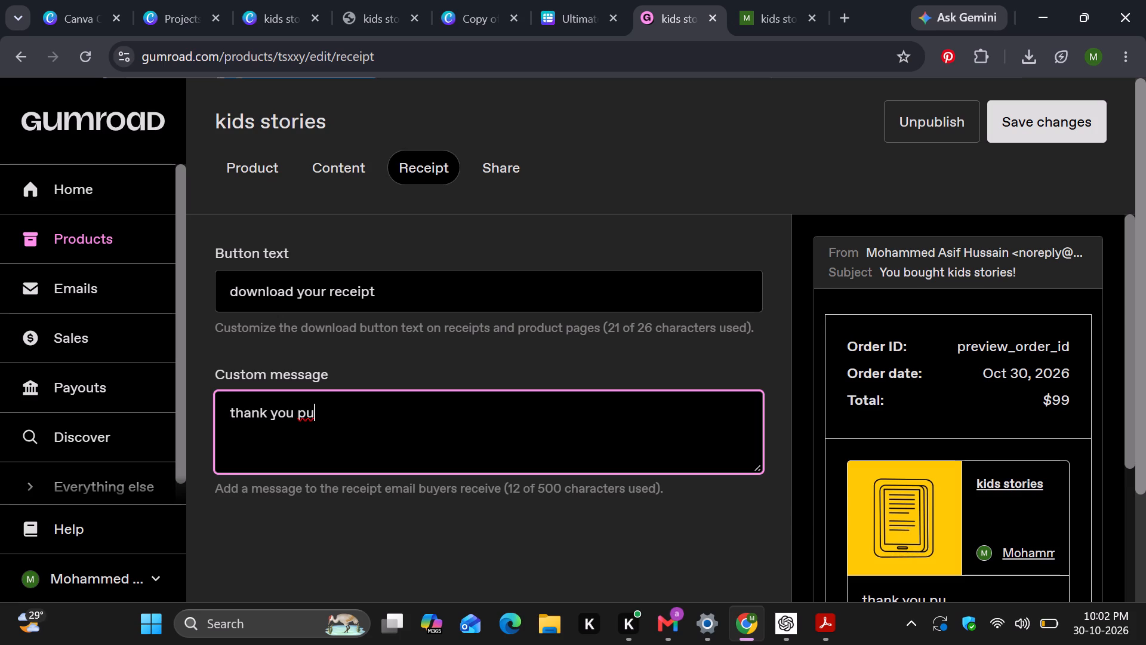
{"action": "key", "text": "Left"}
{"action": "key", "text": "Left"}
{"action": "key", "text": "Left"}
{"action": "key", "text": "Left"}
{"action": "key", "text": "Left"}
{"action": "key", "text": "Left"}
{"action": "key", "text": "Left"}
{"action": "key", "text": "Left"}
{"action": "key", "text": "Left"}
{"action": "key", "text": "Left"}
{"action": "key", "text": "Left"}
{"action": "key", "text": "BackSpace"}
{"action": "key", "text": "shift+t"}
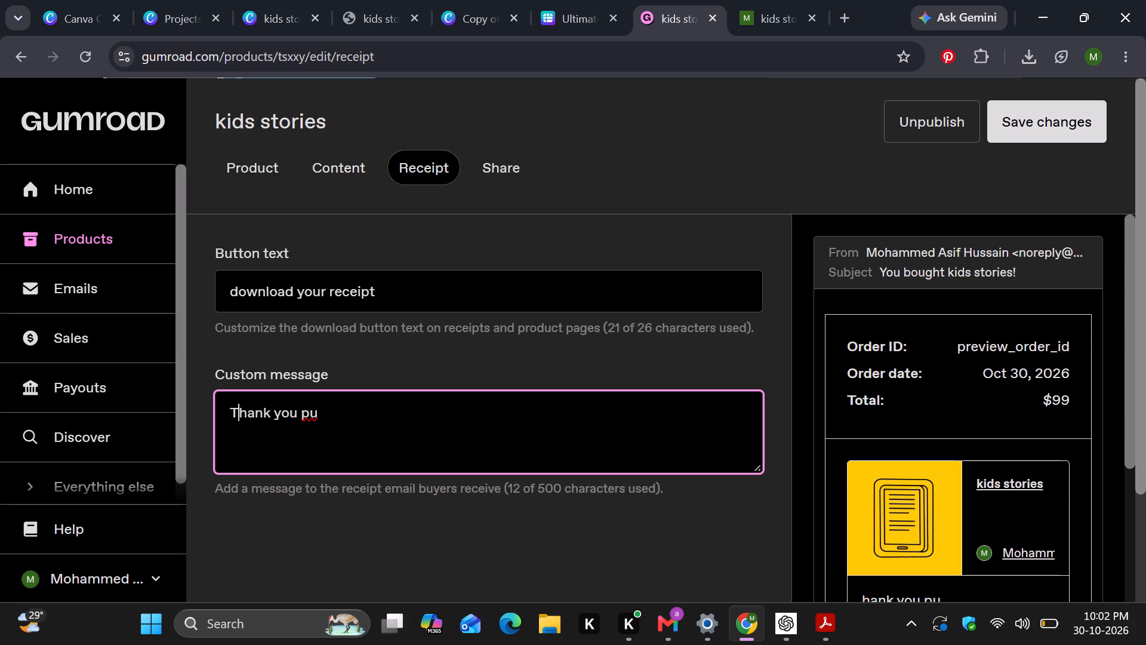
{"action": "key", "text": "Right"}
{"action": "key", "text": "Right"}
{"action": "key", "text": "Right"}
{"action": "key", "text": "Right"}
{"action": "key", "text": "Right"}
{"action": "key", "text": "Right"}
{"action": "key", "text": "Right"}
{"action": "key", "text": "Right"}
{"action": "key", "text": "Right"}
{"action": "key", "text": "Right"}
{"action": "key", "text": "Right"}
{"action": "key", "text": "Right"}
{"action": "key", "text": "Right"}
{"action": "key", "text": "Right"}
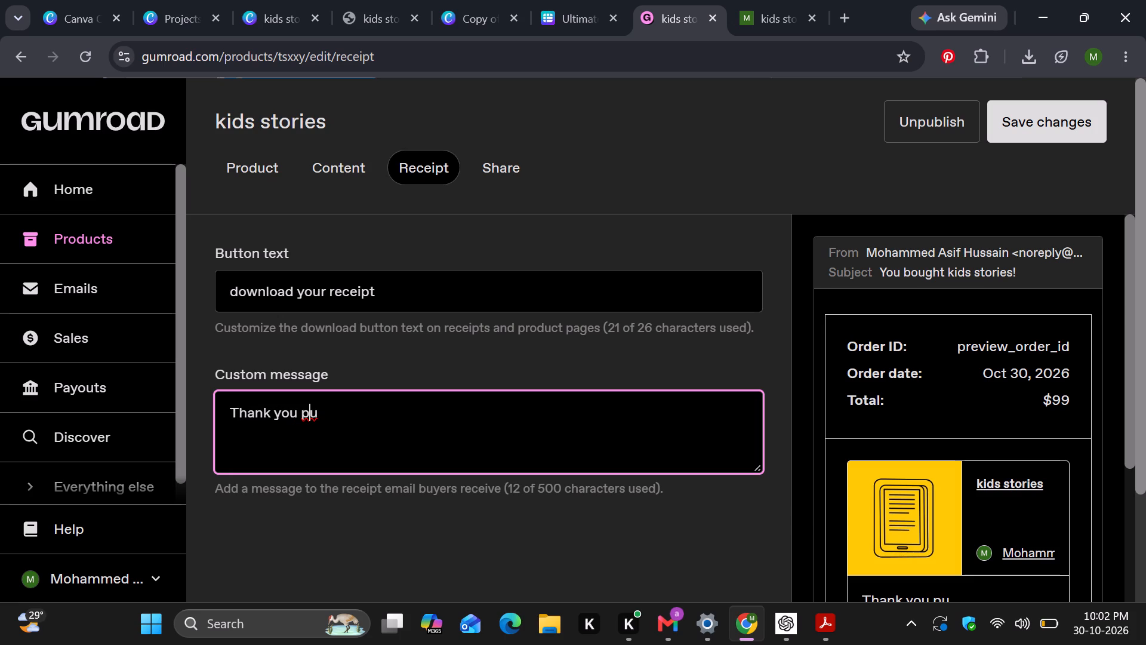
{"action": "type", "text": "rchasing"}
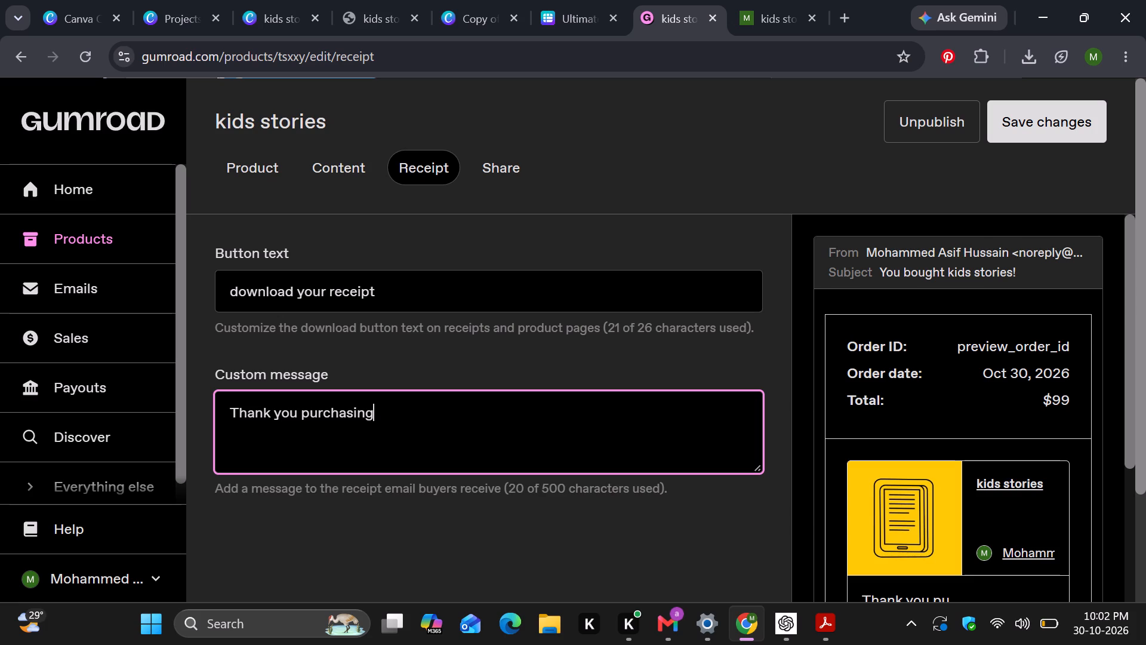
{"action": "key", "text": "shift+exclam"}
{"action": "key", "text": "Return"}
{"action": "type", "text": "keep"}
{"action": "key", "text": "space"}
{"action": "key", "text": "s"}
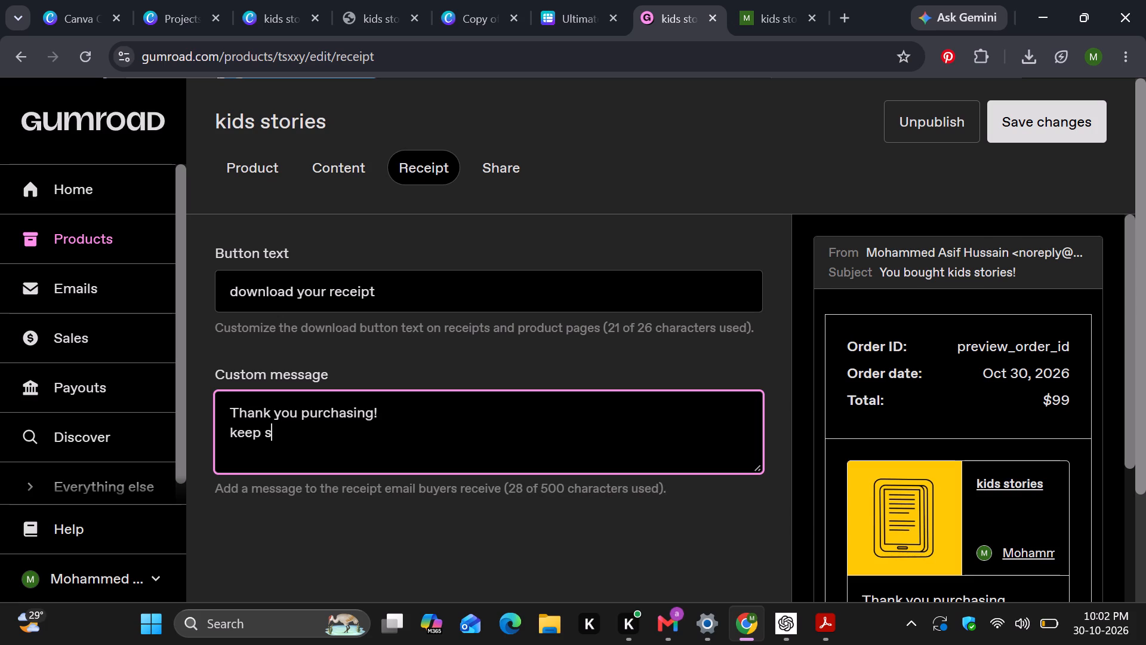
{"action": "type", "text": "hopping"}
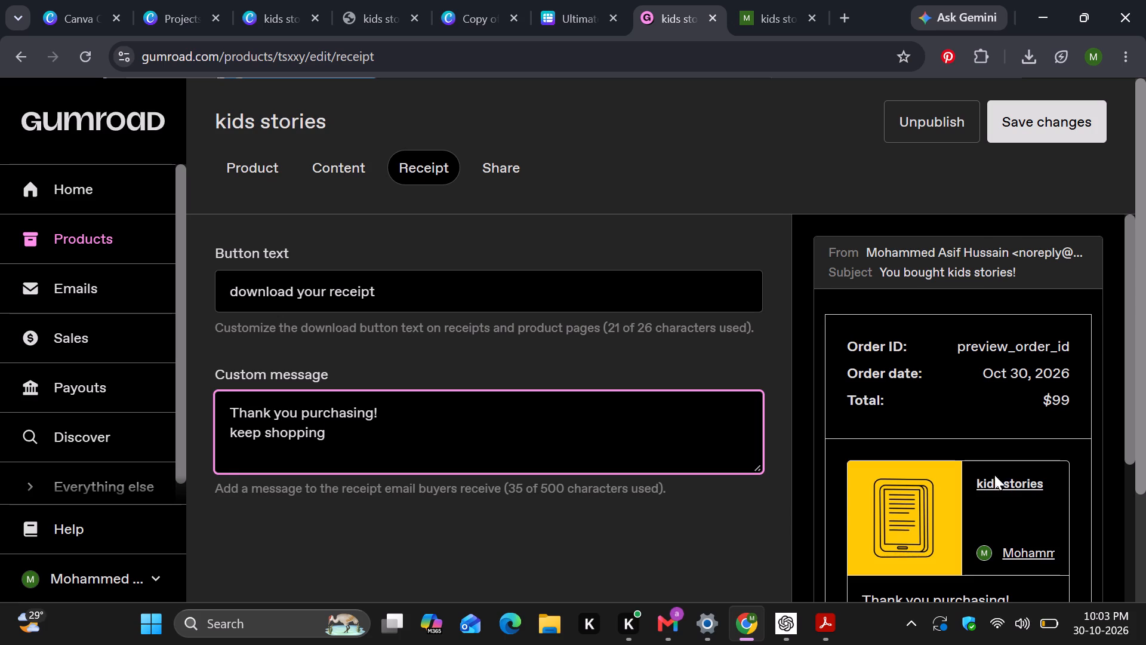
{"action": "left_click", "coordinate": [1034, 132]}
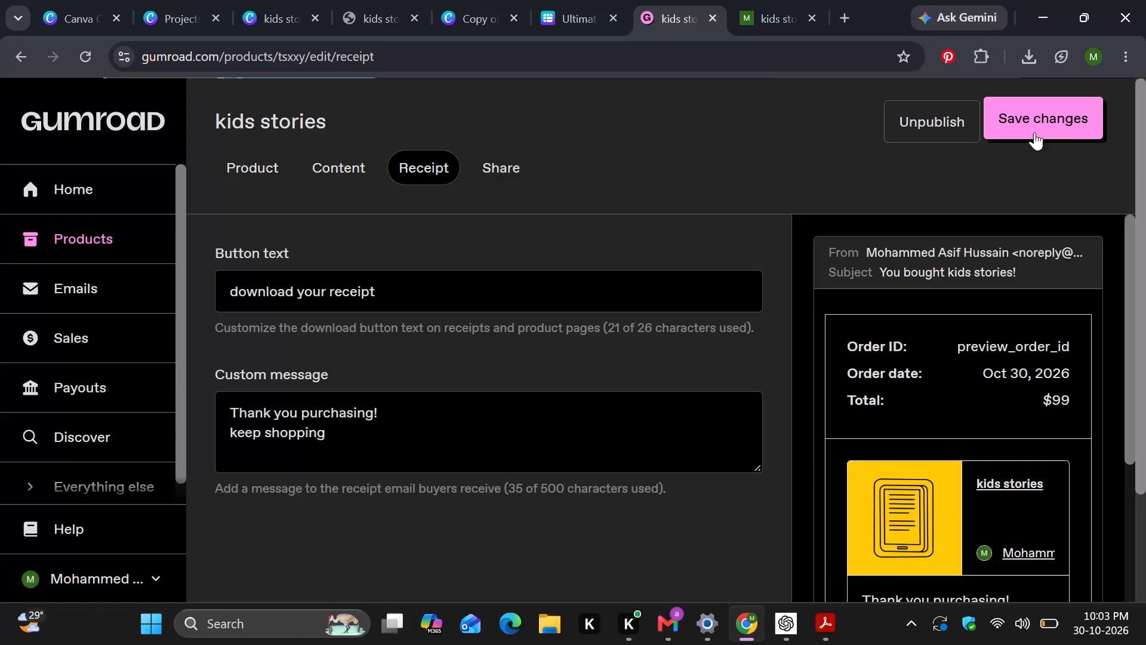
{"action": "left_click", "coordinate": [1050, 128]}
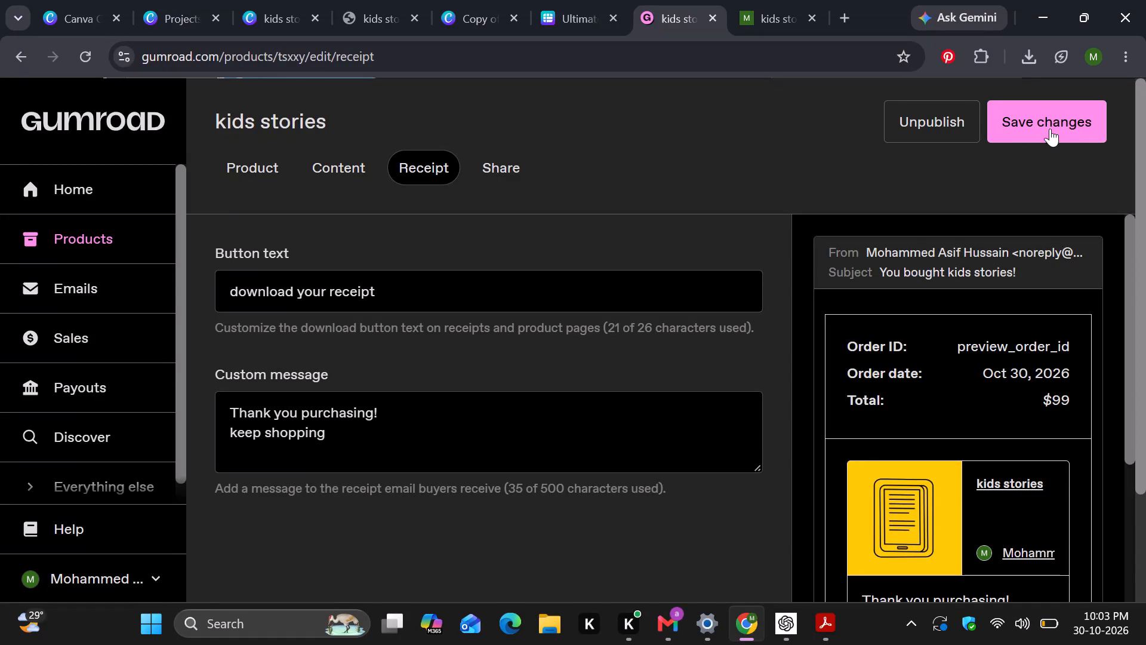